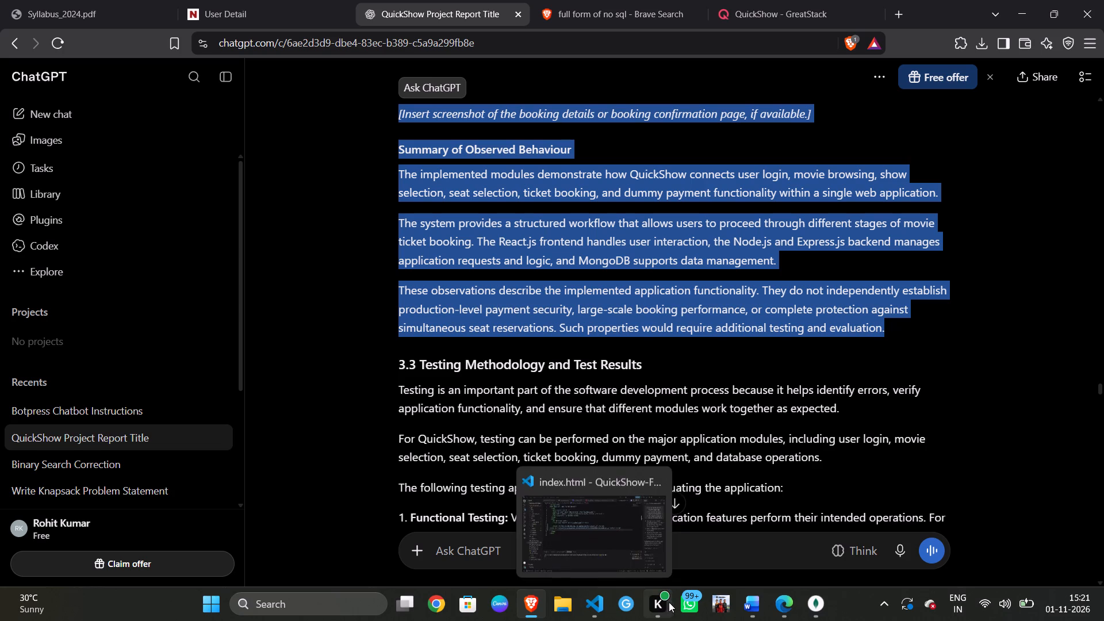
In the Word report, delete the entire ScriptIQ section 3.2, from its heading through the summary paragraph before 3.3 Testing Methodology and Test Results.
click(749, 605)
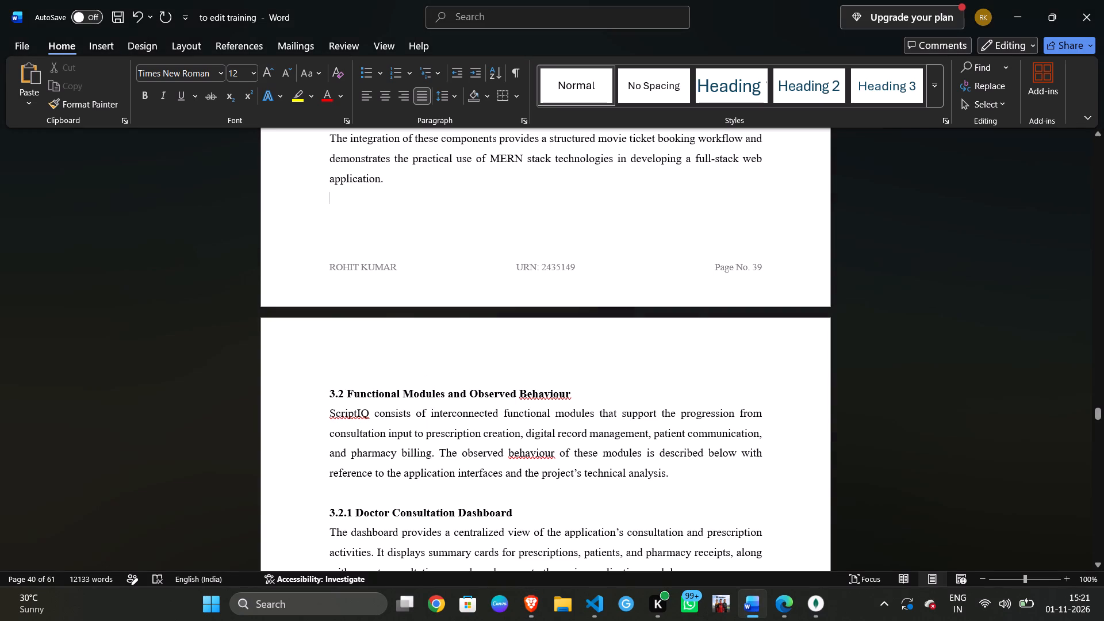
drag(328, 391, 416, 446)
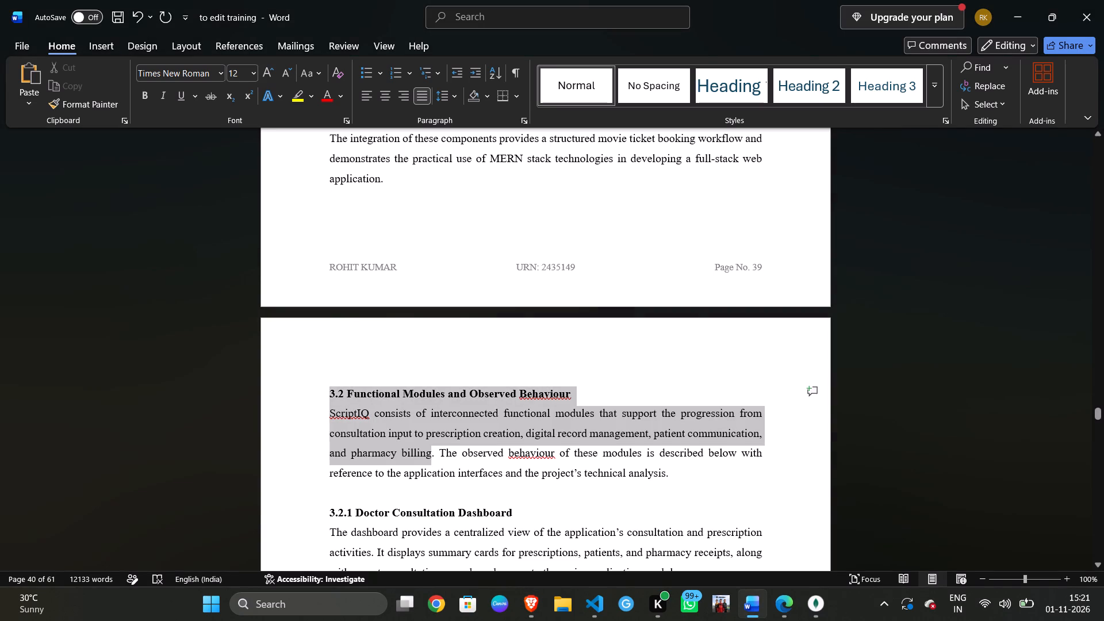
drag(416, 446, 504, 536)
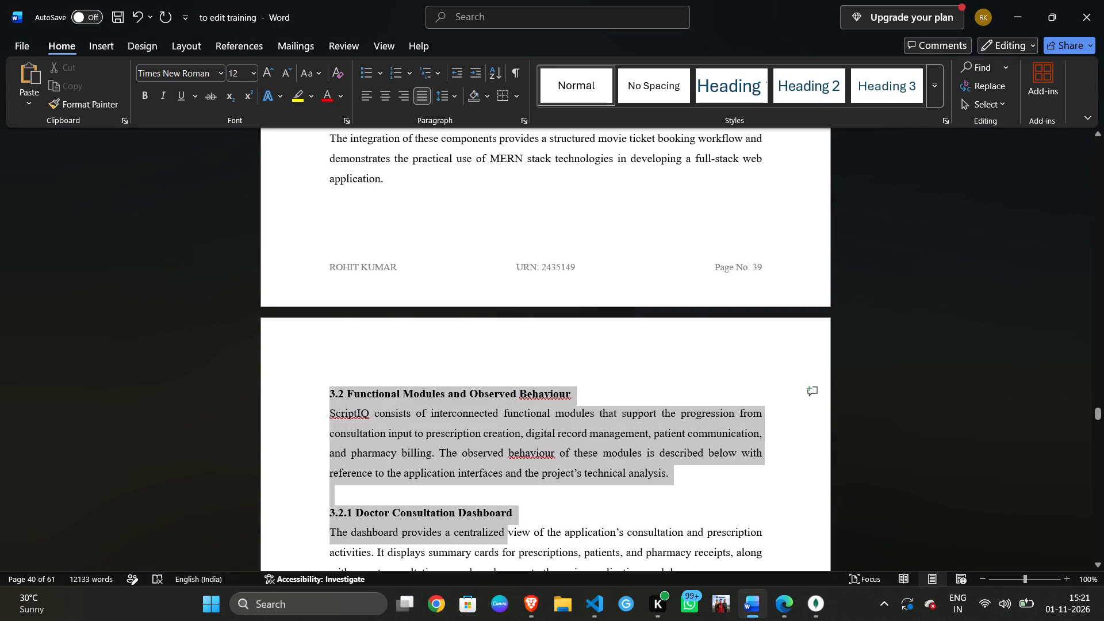
drag(504, 536, 537, 583)
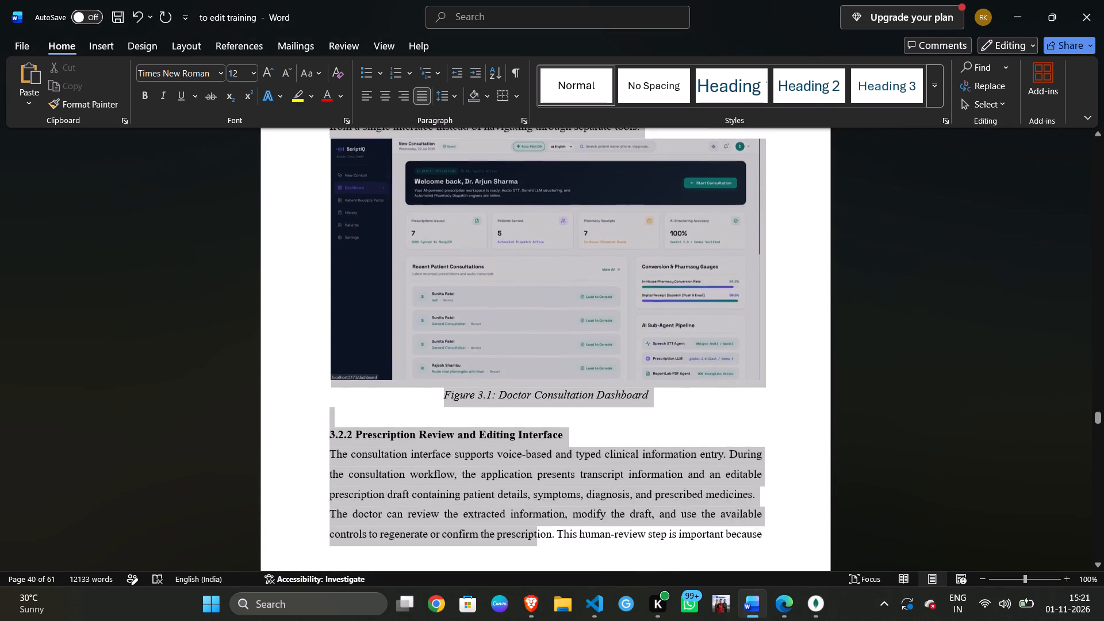
drag(537, 583, 505, 536)
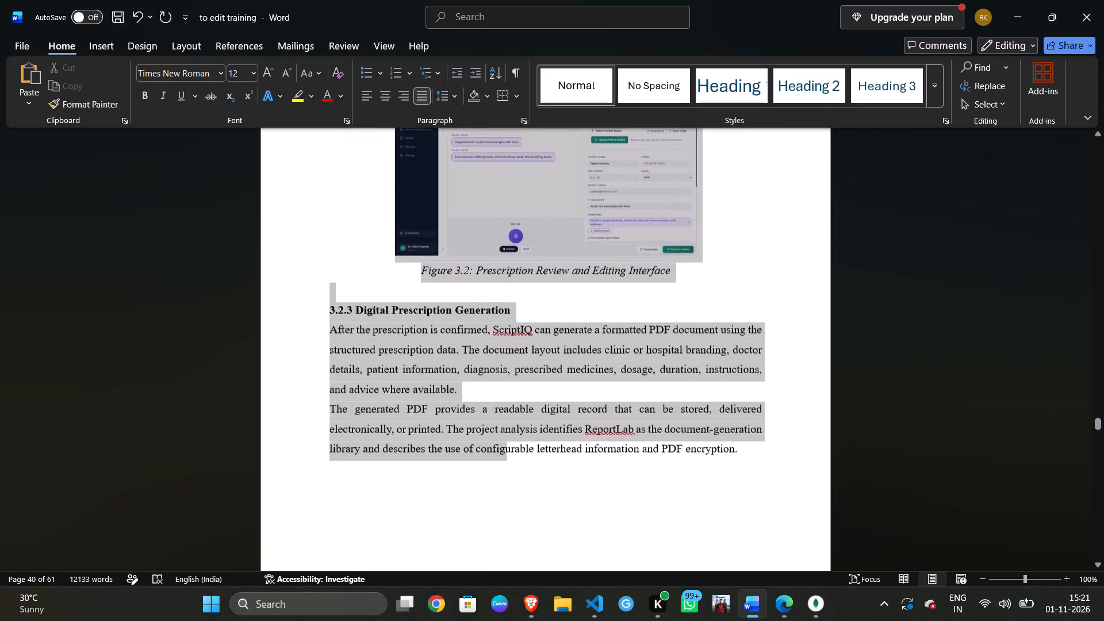
drag(505, 536, 554, 589)
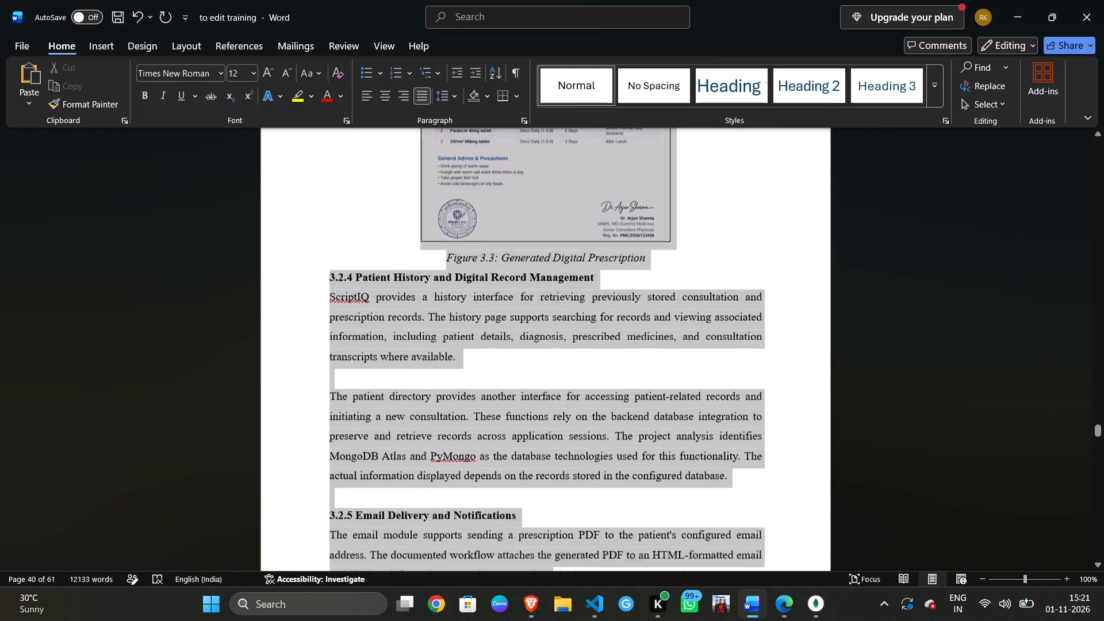
drag(554, 589, 543, 526)
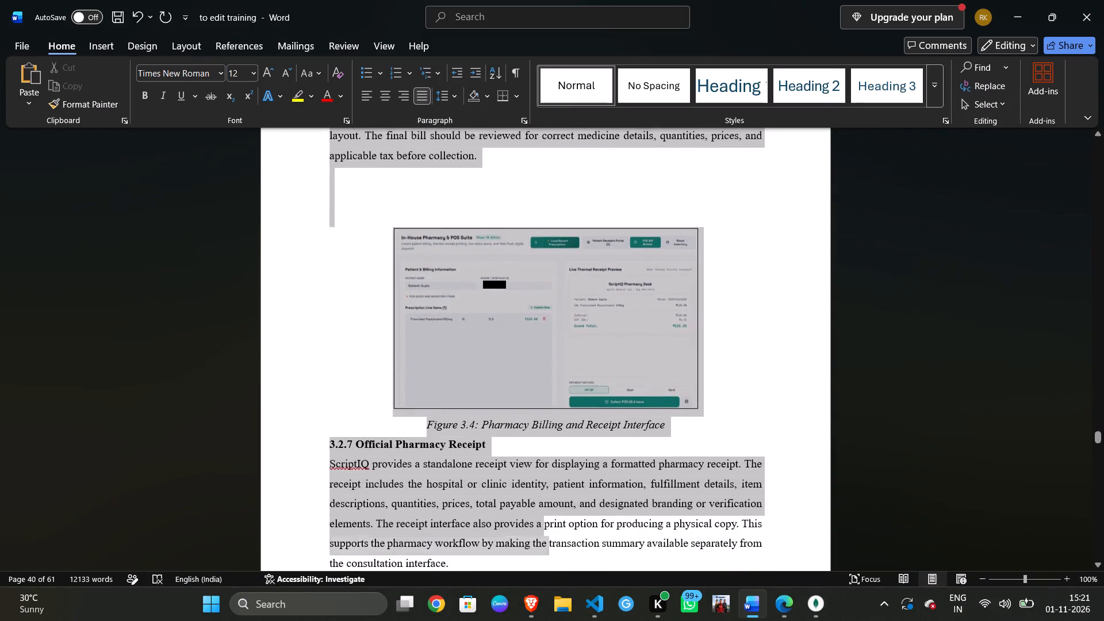
drag(543, 526, 569, 584)
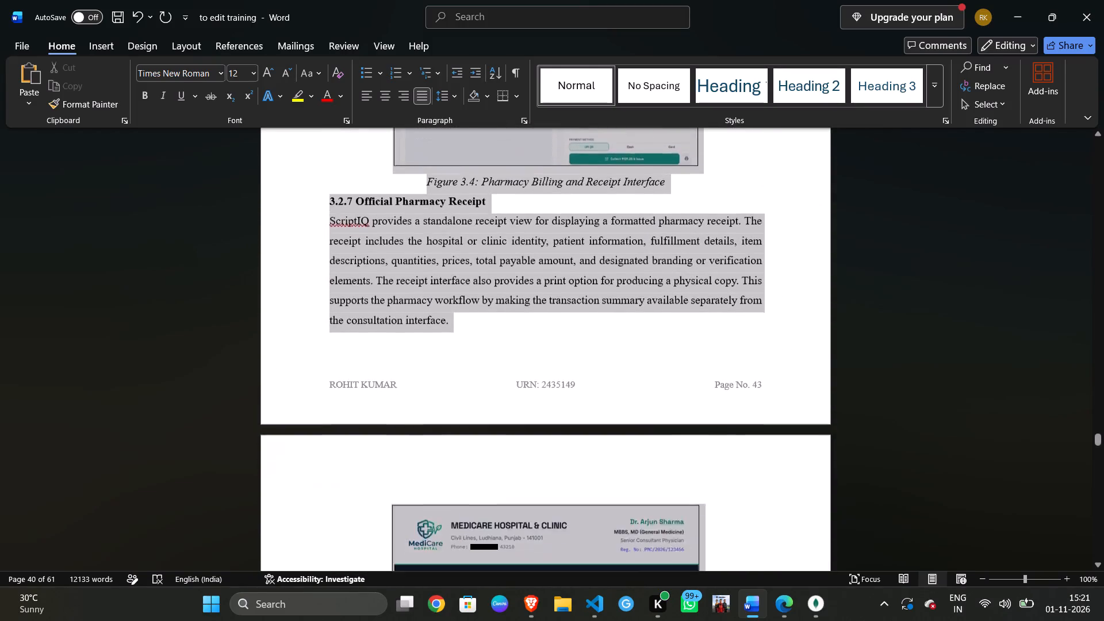
drag(569, 584, 566, 559)
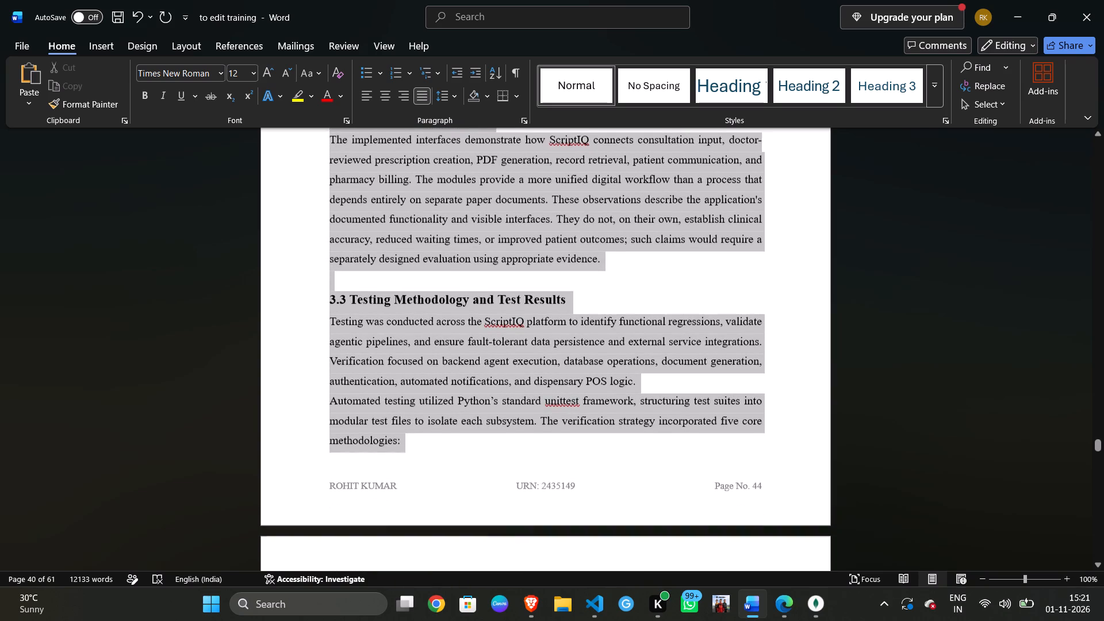
drag(566, 559, 625, 256)
key(BackSpace)
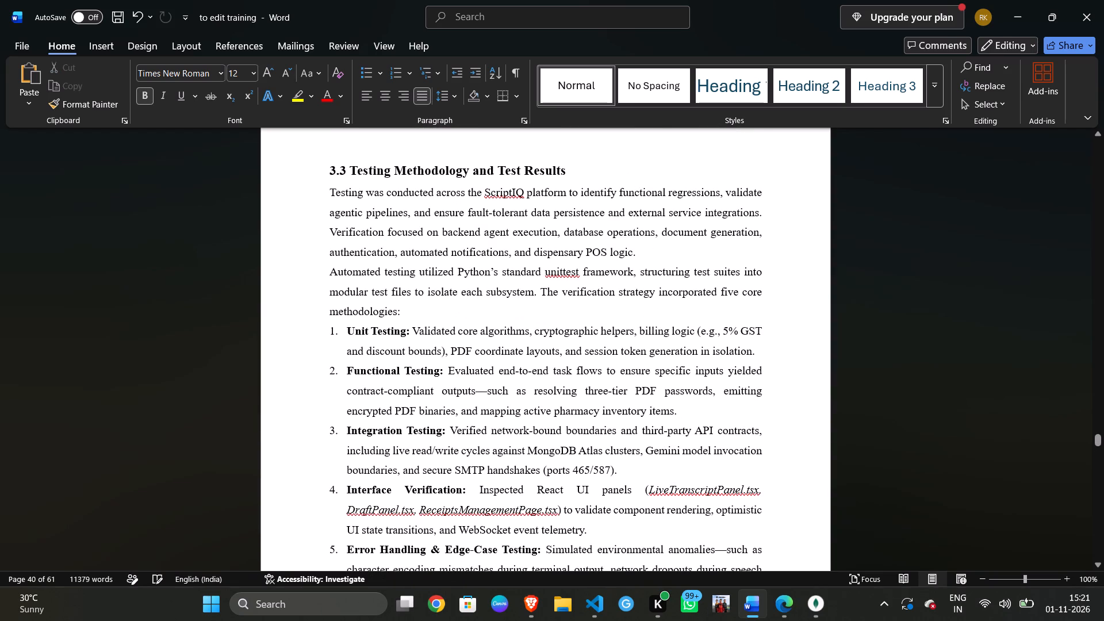
Turn off bold on the empty line above the 3.3 heading and paste the copied QuickShow section 3.2 text there.
click(144, 92)
click(347, 159)
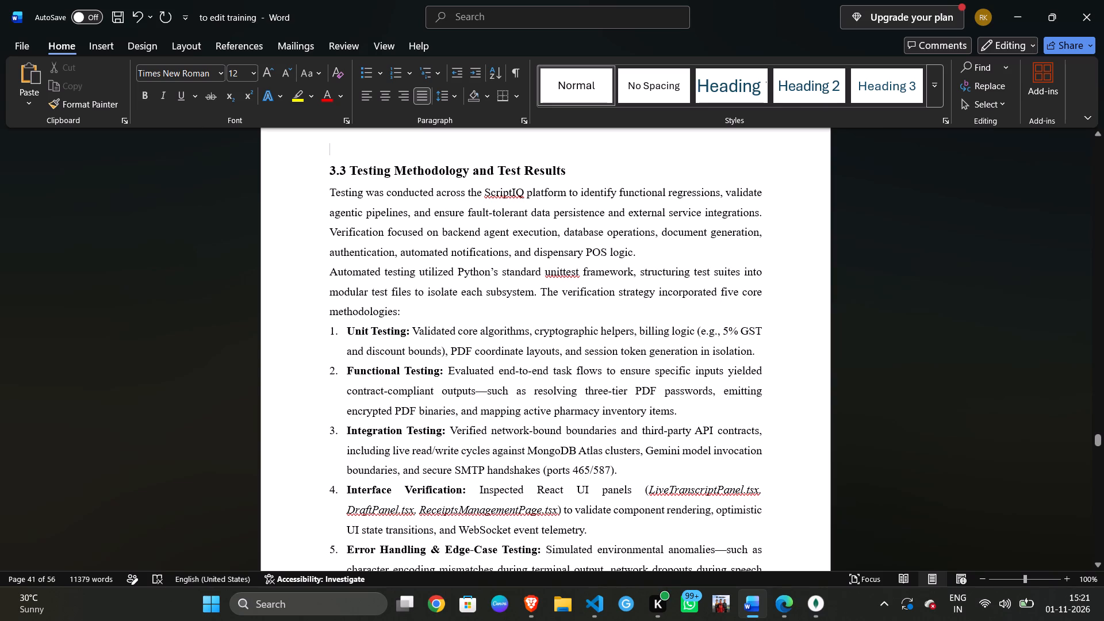
key(ctrl+v)
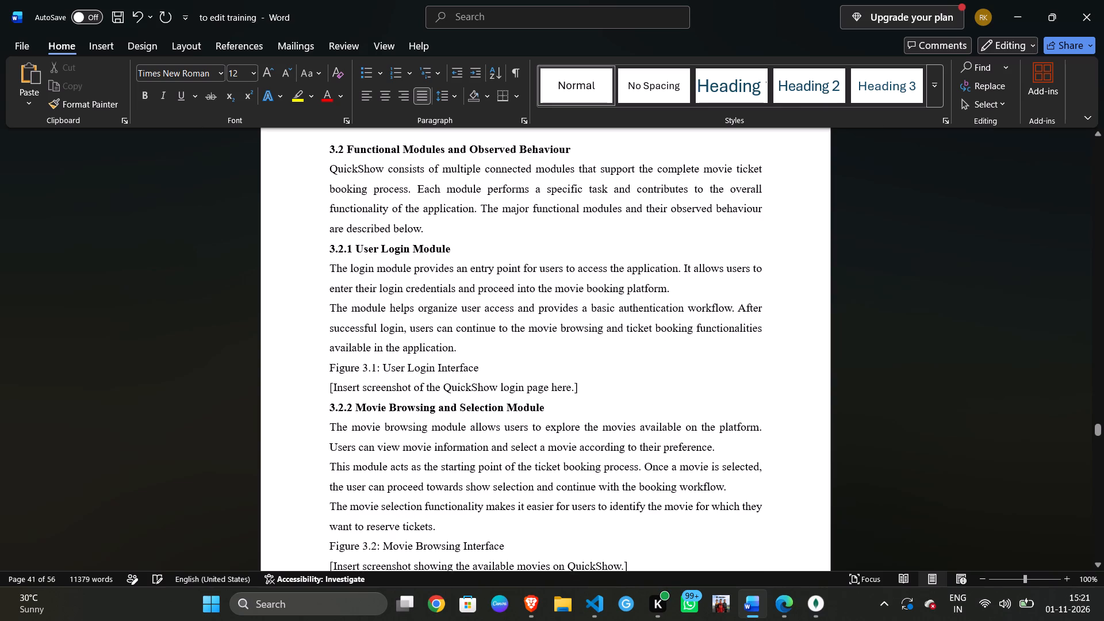
Set the "3.2 Functional Modules and Observed Behaviour" heading to font size 14.
scroll(411, 186, up, 4)
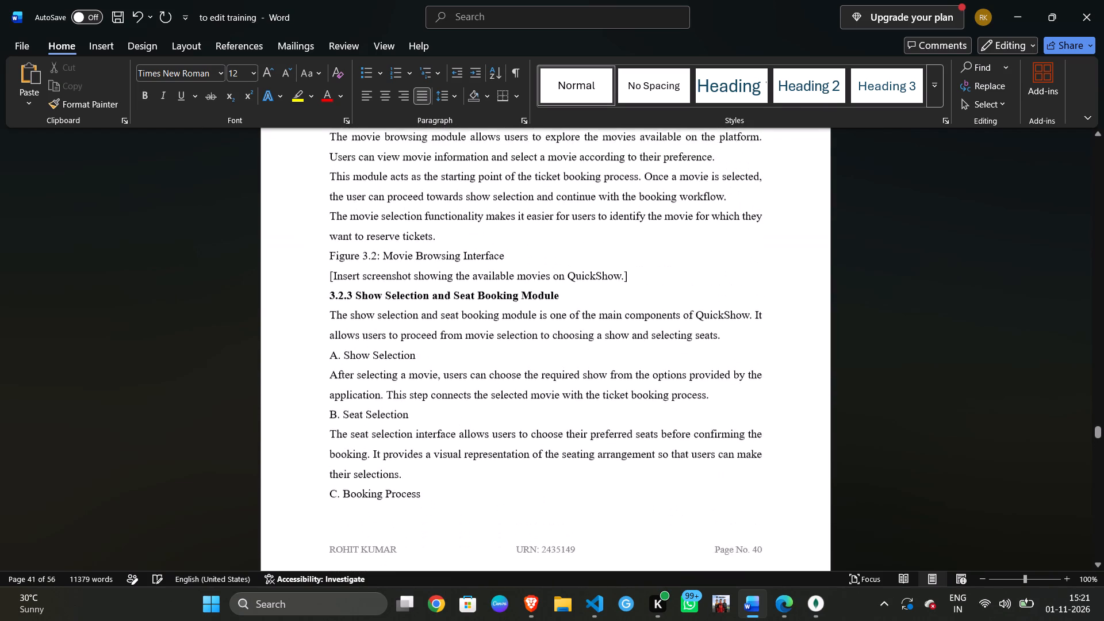
scroll(411, 186, up, 4)
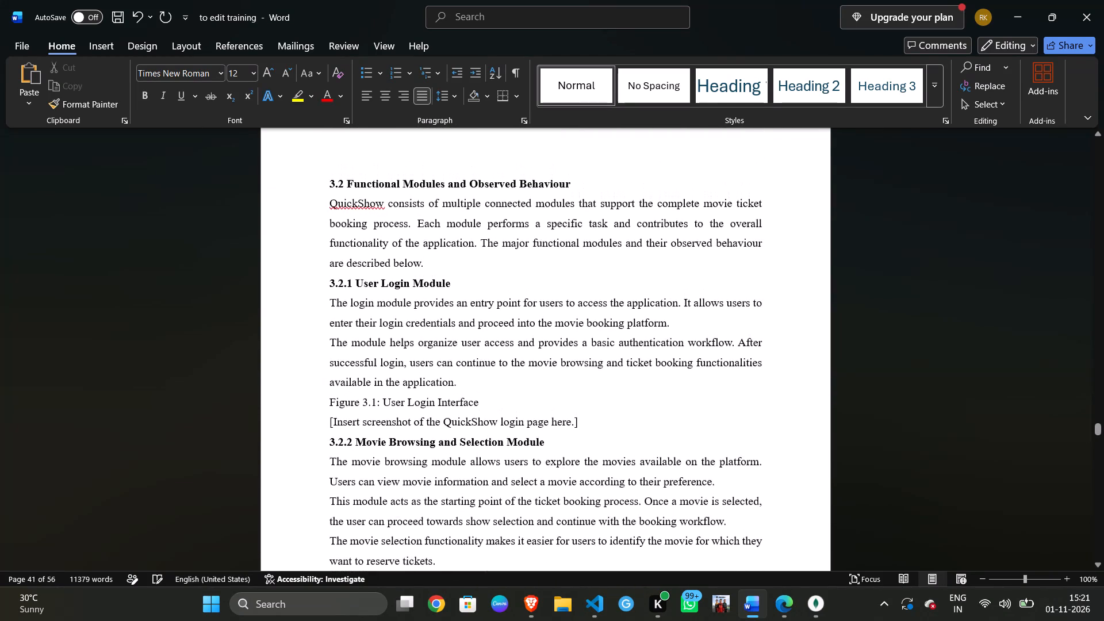
scroll(411, 186, up, 3)
scroll(411, 186, down, 1)
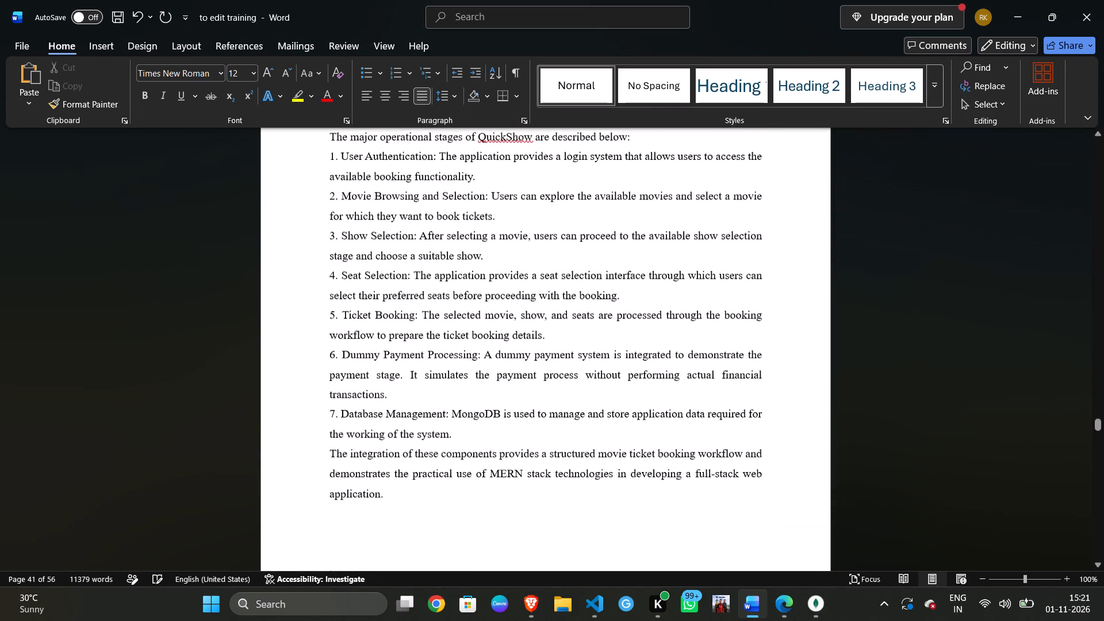
scroll(411, 186, down, 1)
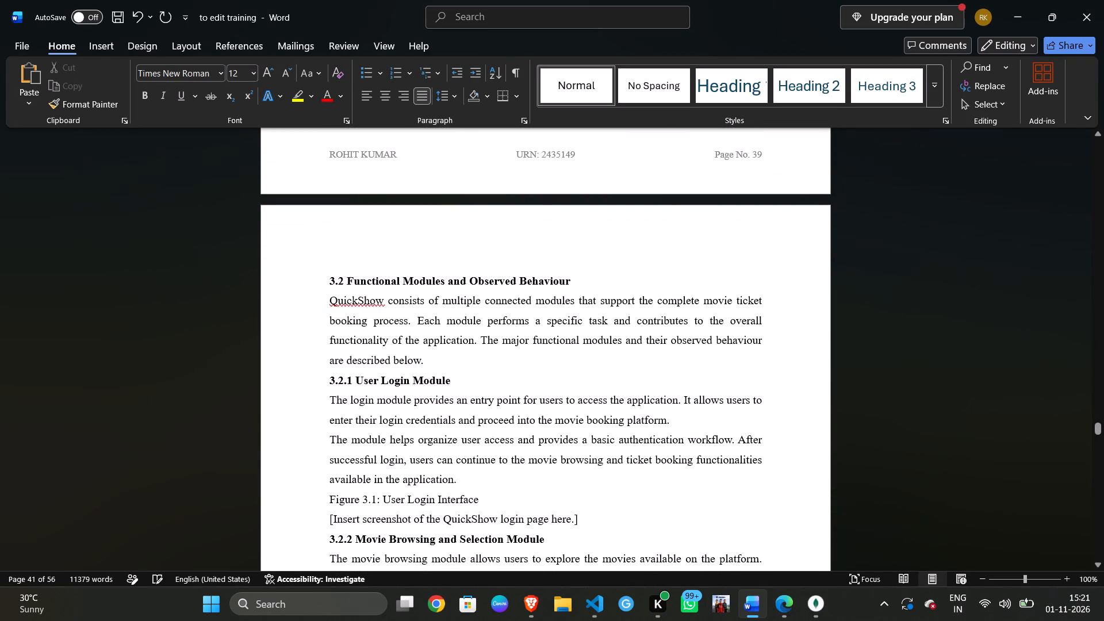
drag(576, 285, 317, 278)
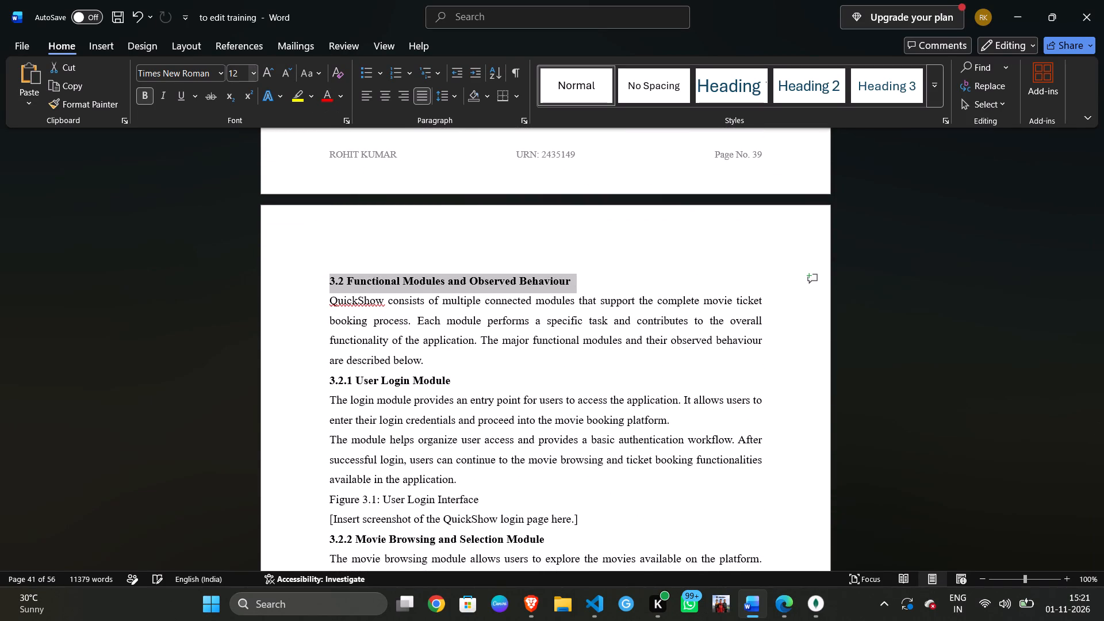
click(254, 75)
click(237, 182)
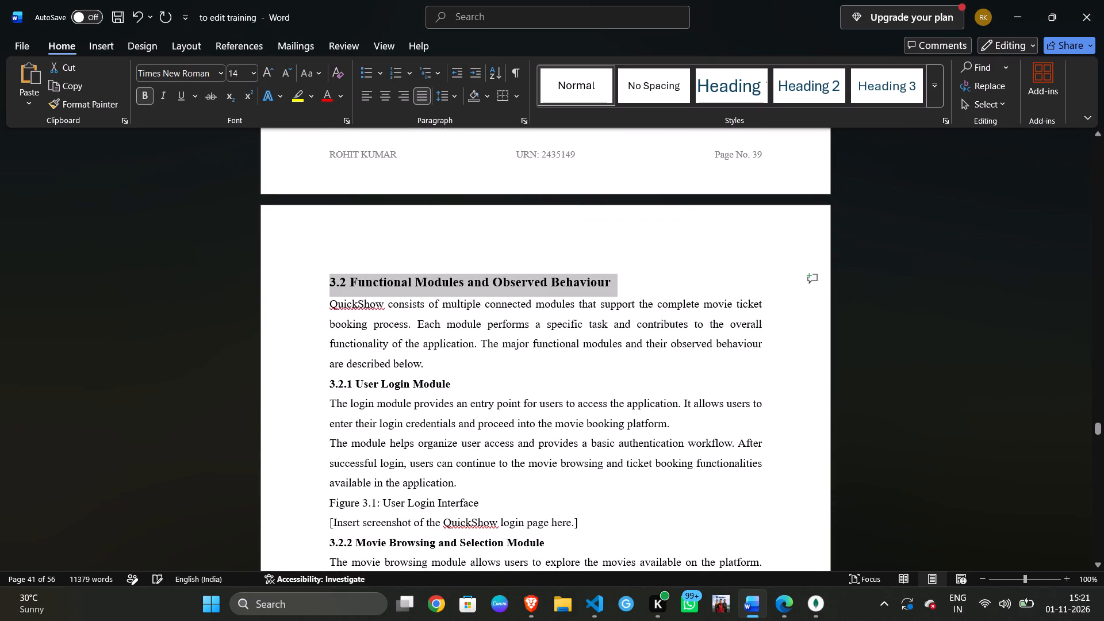
Set the "3.2.1 User Login Module" heading to font size 14.
drag(457, 388, 308, 380)
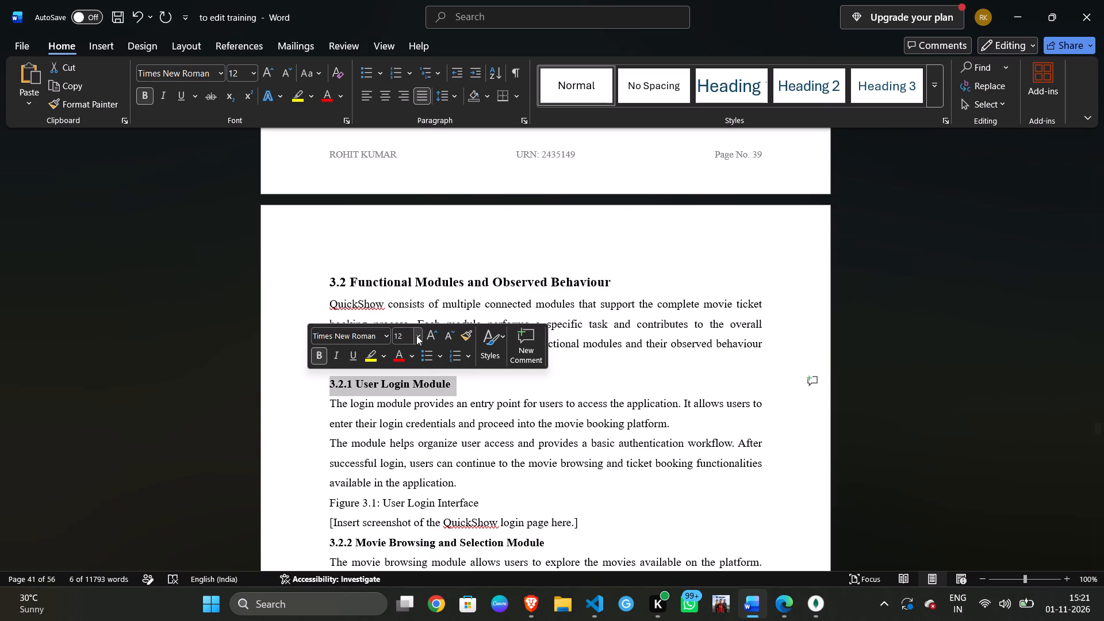
click(416, 336)
click(411, 143)
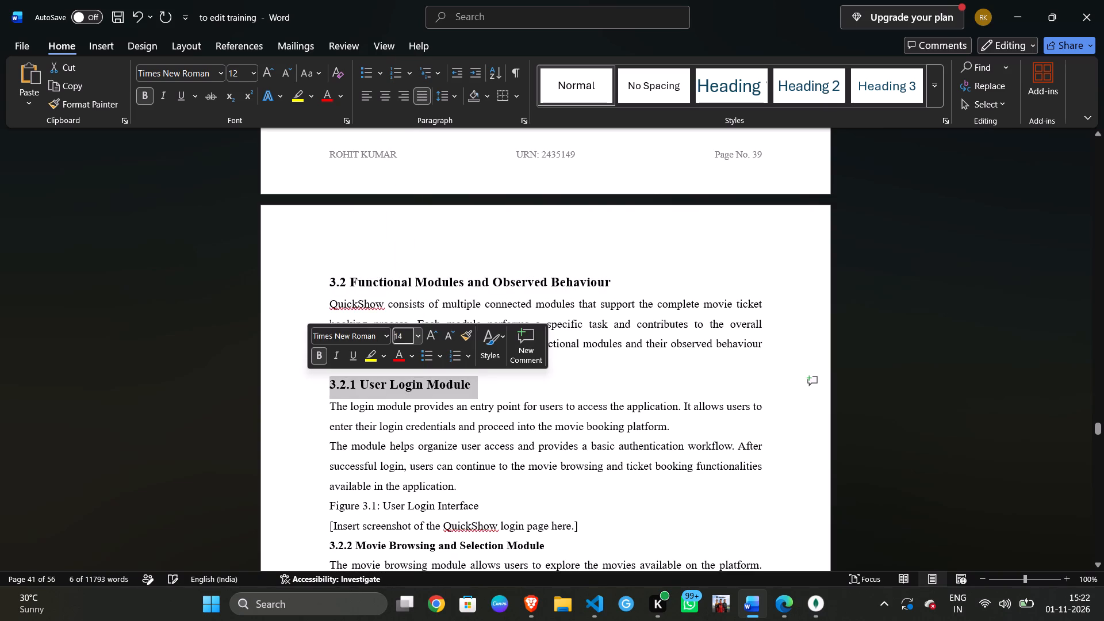
click(505, 386)
Insert a blank line before the "3.2.2 Movie Browsing and Selection Module" heading and another before the "3.2.1 User Login Module" heading.
scroll(505, 386, down, 1)
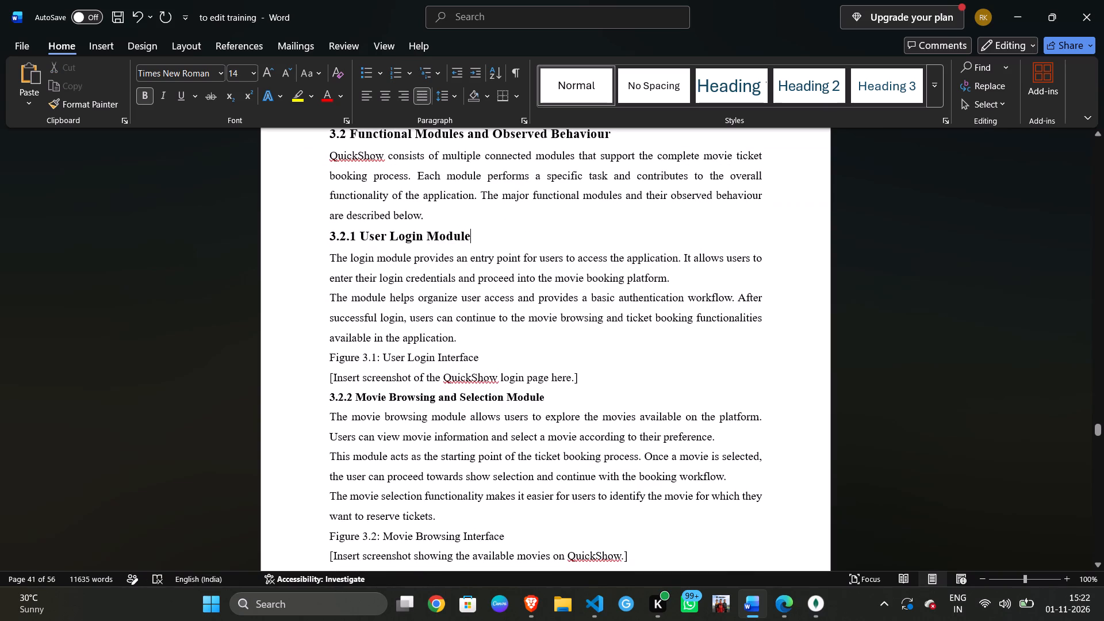
scroll(505, 386, down, 1)
click(597, 377)
key(Return)
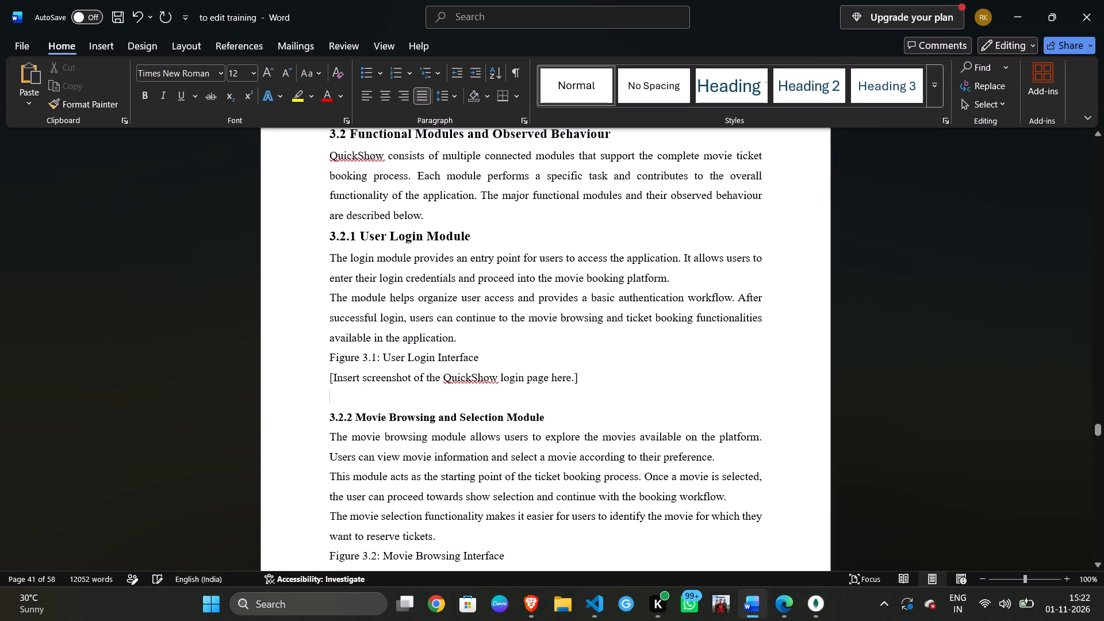
click(483, 224)
key(Return)
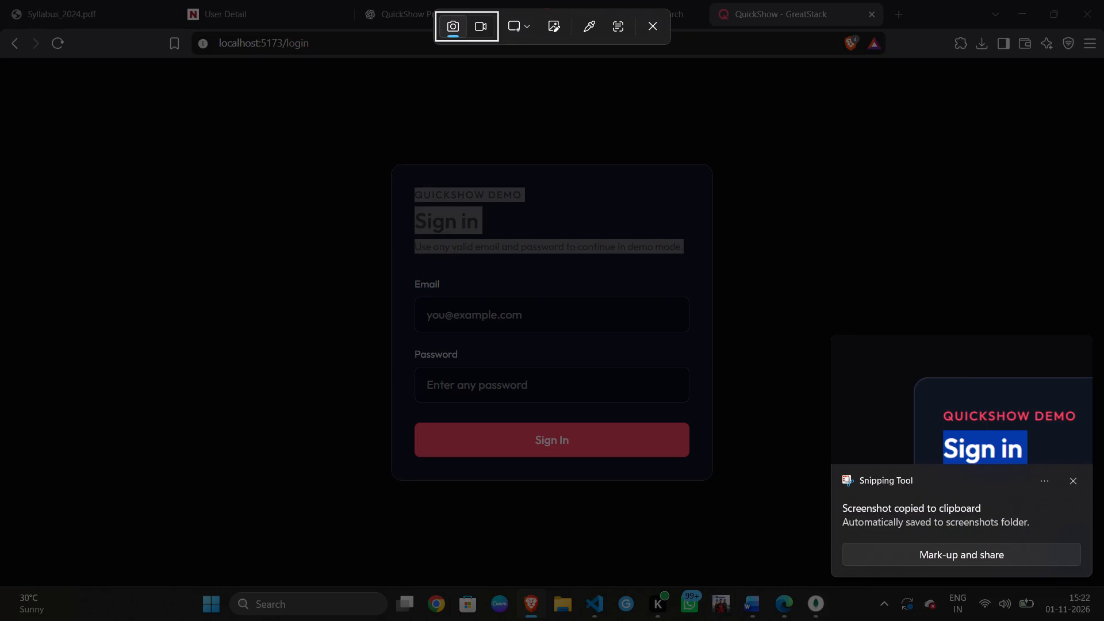
Clear the text highlight on the QuickShow sign-in page and recapture a screenshot of the area around the sign-in card.
click(300, 105)
click(658, 26)
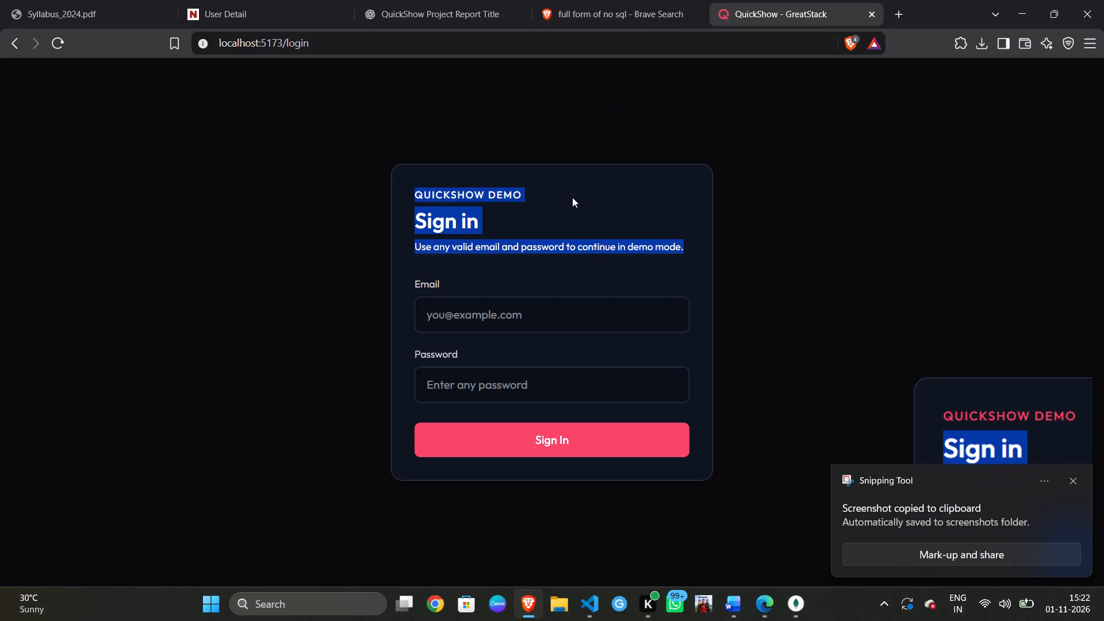
click(572, 198)
click(1070, 484)
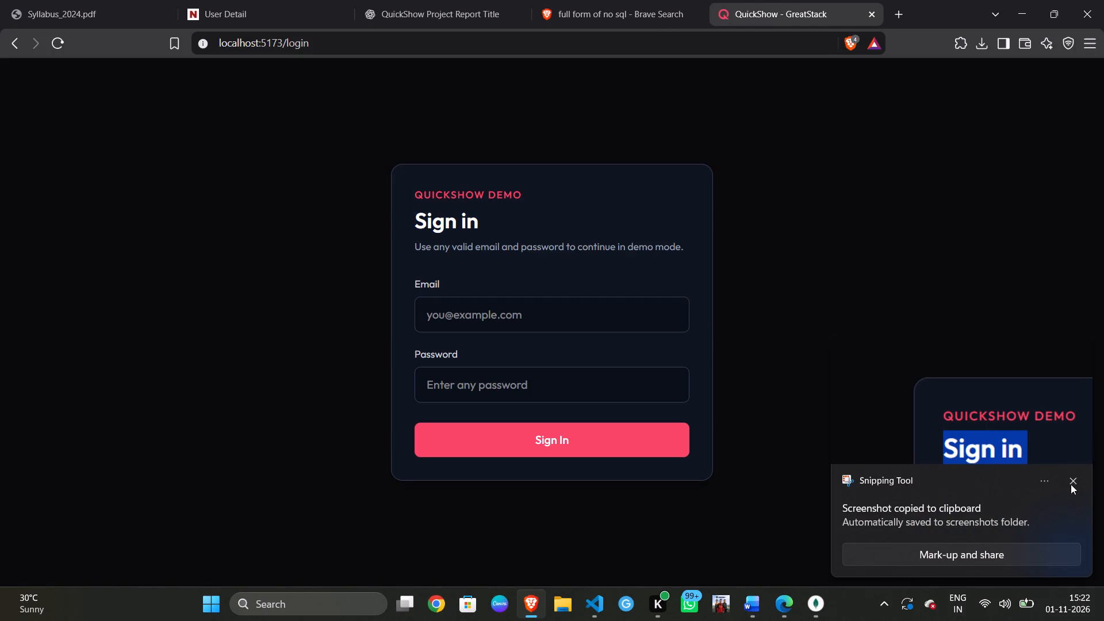
key(Print)
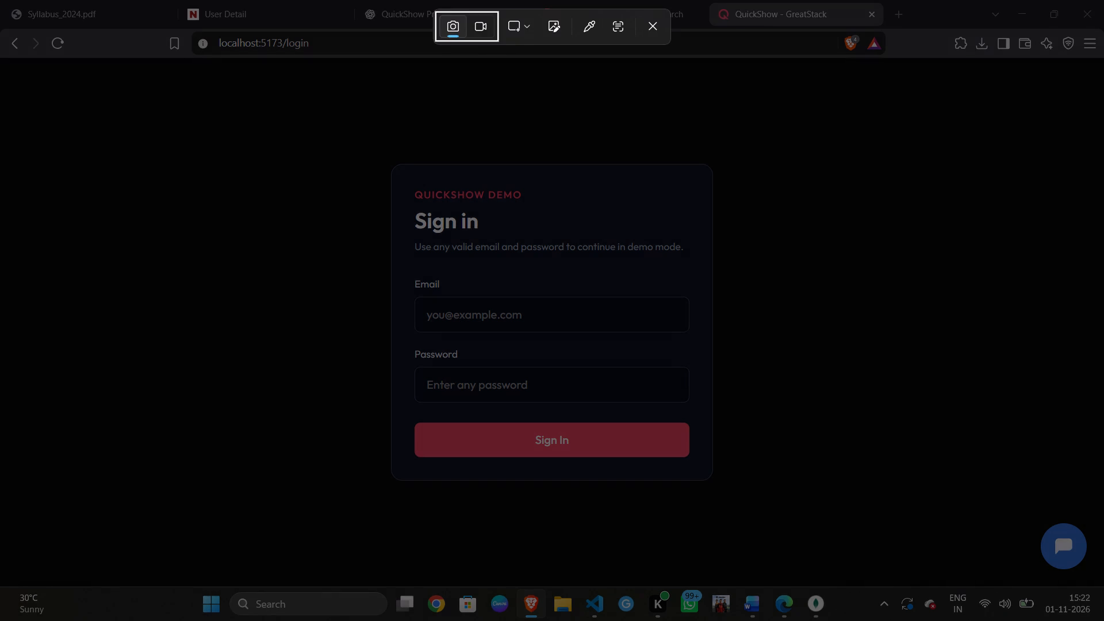
drag(335, 137, 756, 500)
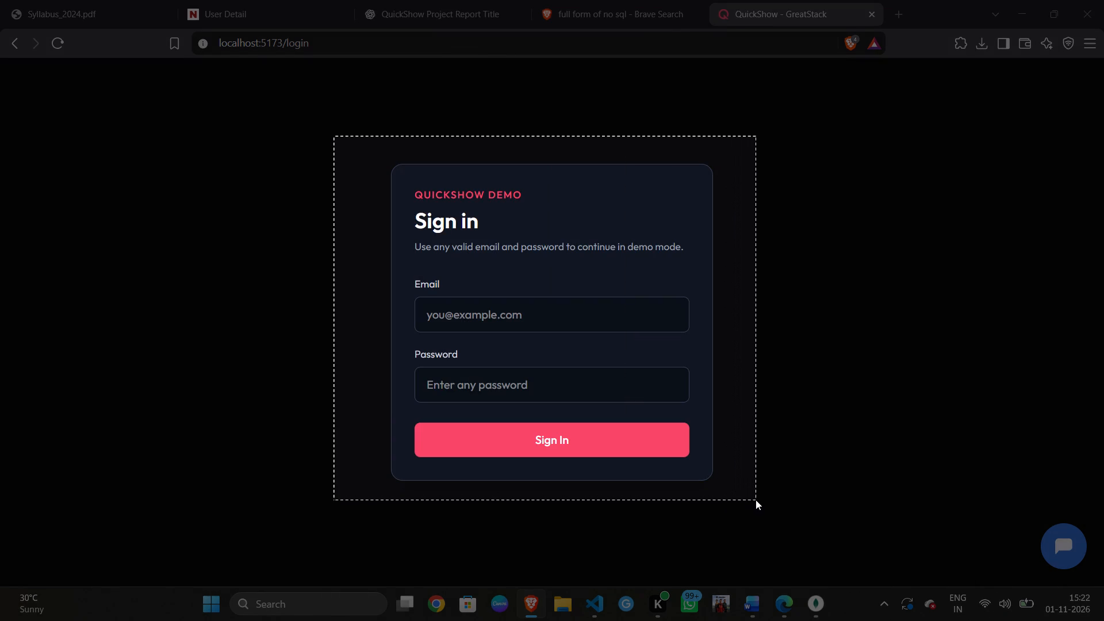
drag(756, 500, 757, 503)
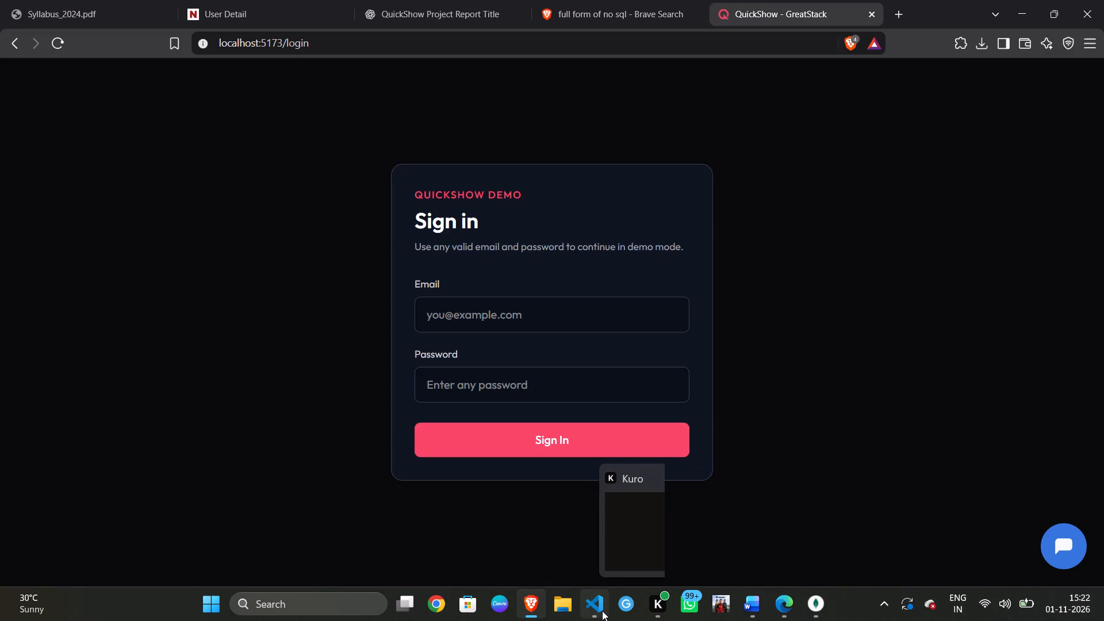
Switch to Word and replace the placeholder "[Insert screenshot of the QuickShow login page here.]" with the captured screenshot.
click(749, 599)
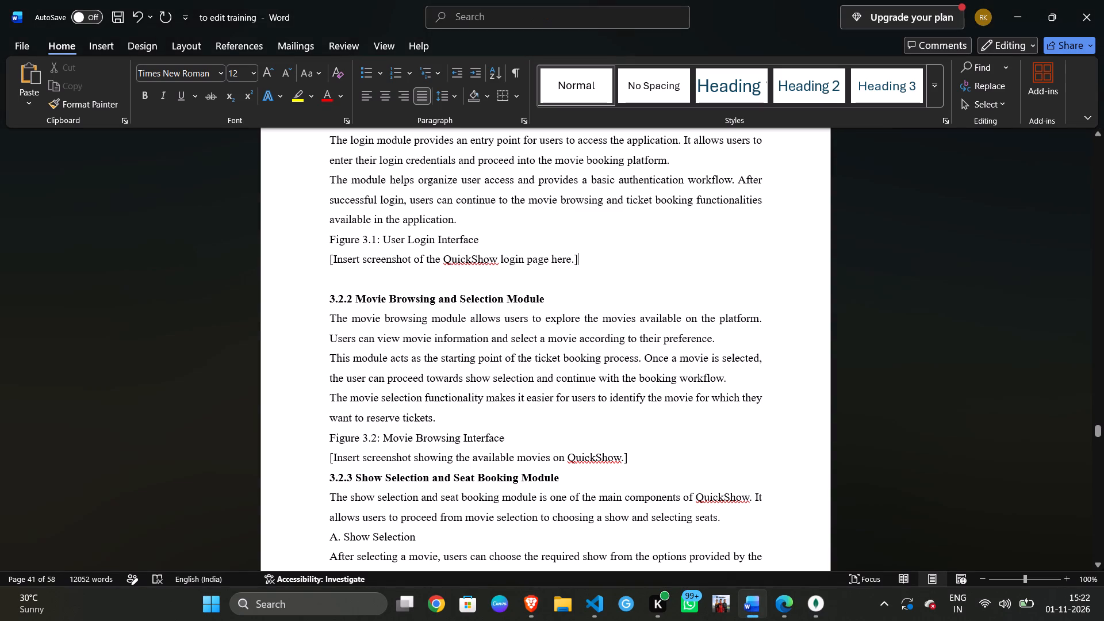
drag(578, 259, 330, 258)
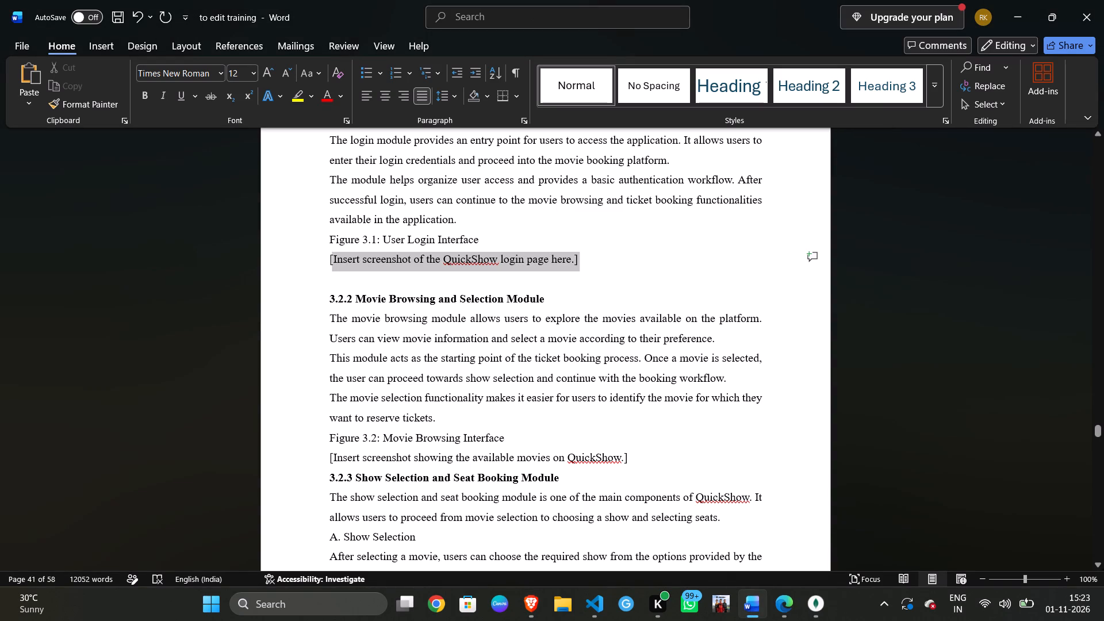
drag(330, 258, 329, 258)
key(ctrl+v)
Resize the pasted login screenshot slightly, to about 13.55 cm high by 15.62 cm wide.
scroll(460, 345, down, 1)
click(500, 332)
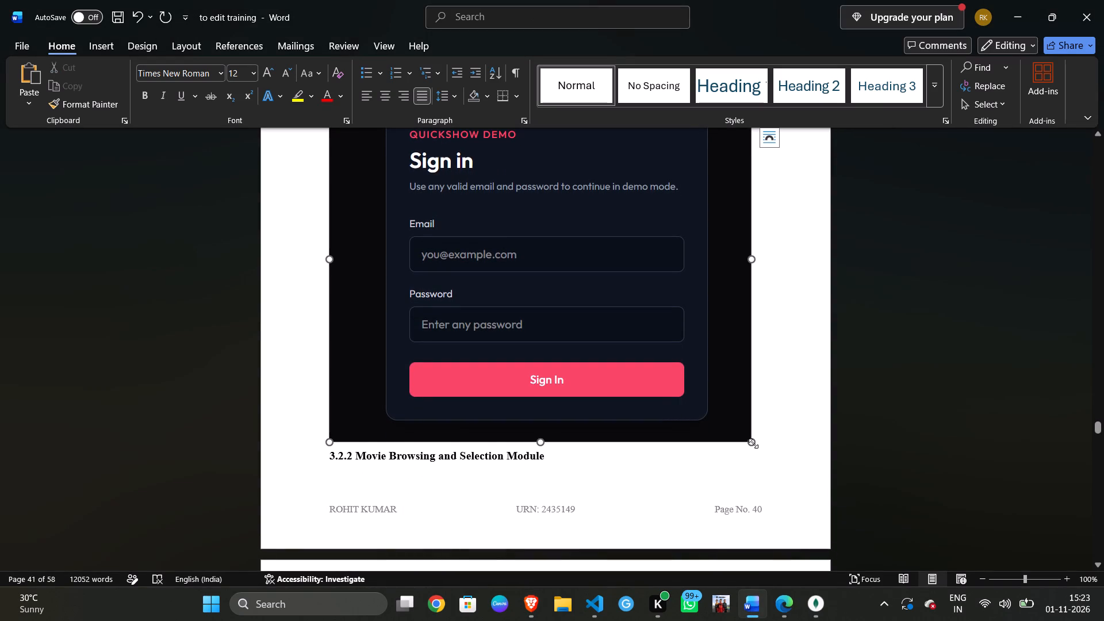
drag(753, 443, 758, 441)
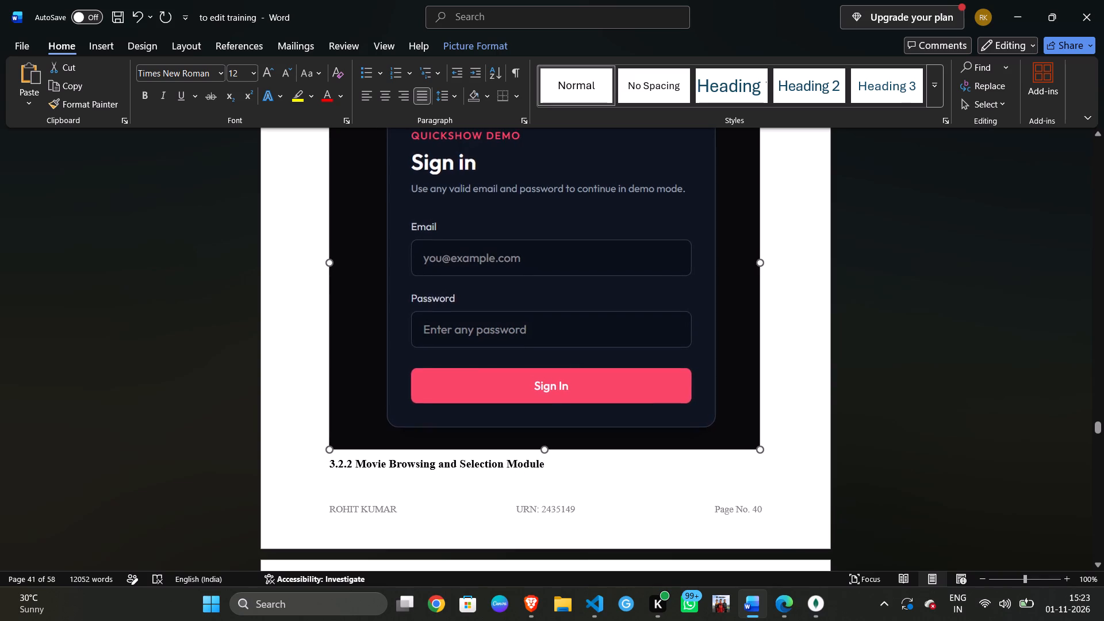
drag(758, 441, 754, 438)
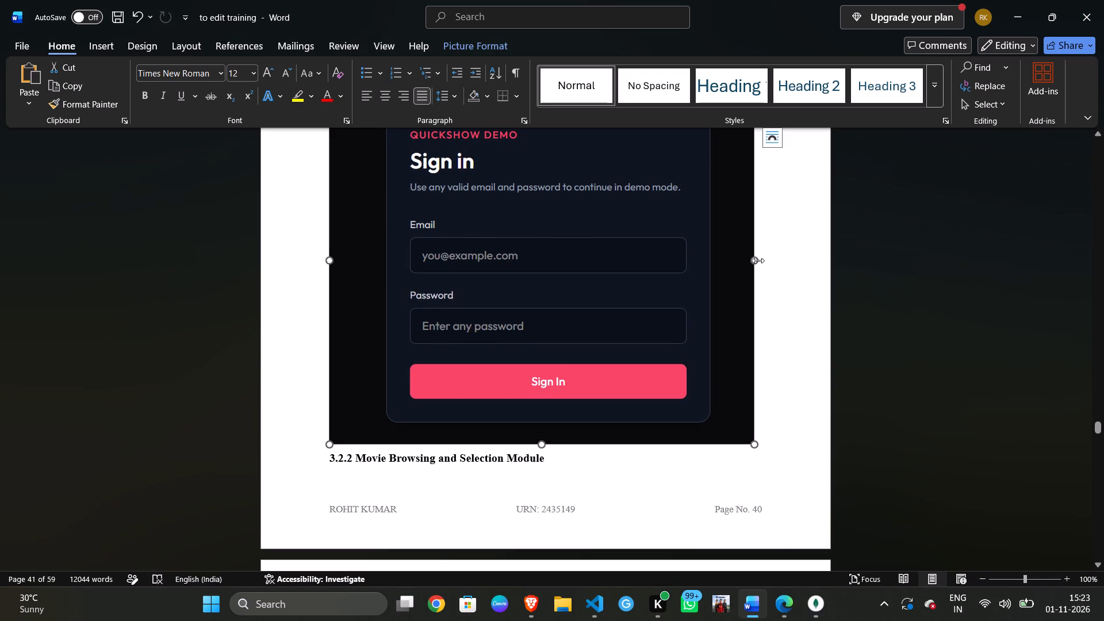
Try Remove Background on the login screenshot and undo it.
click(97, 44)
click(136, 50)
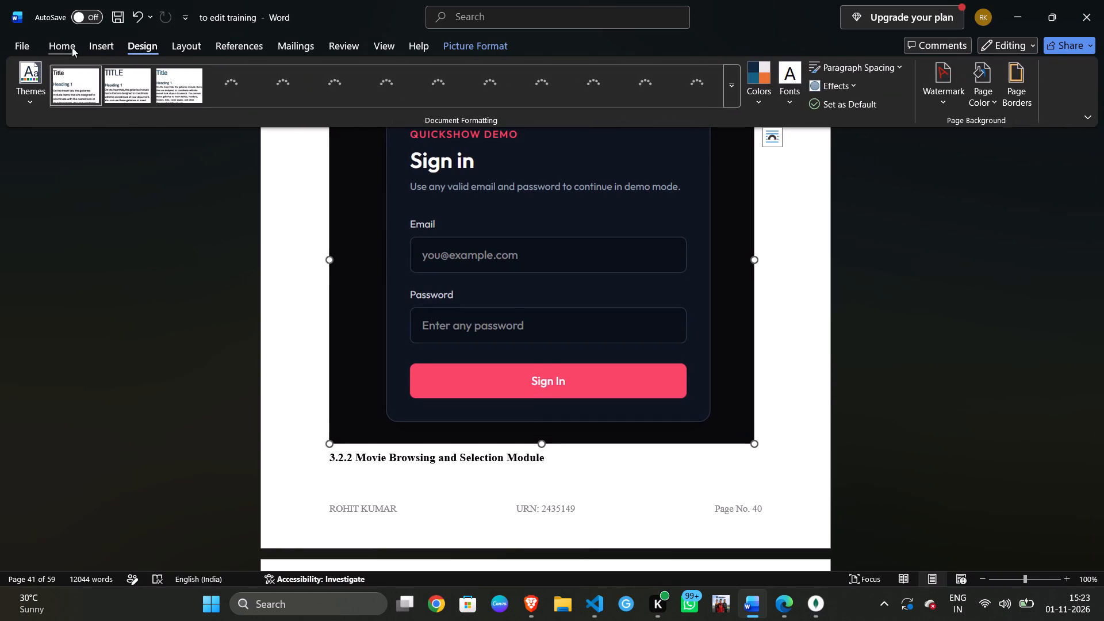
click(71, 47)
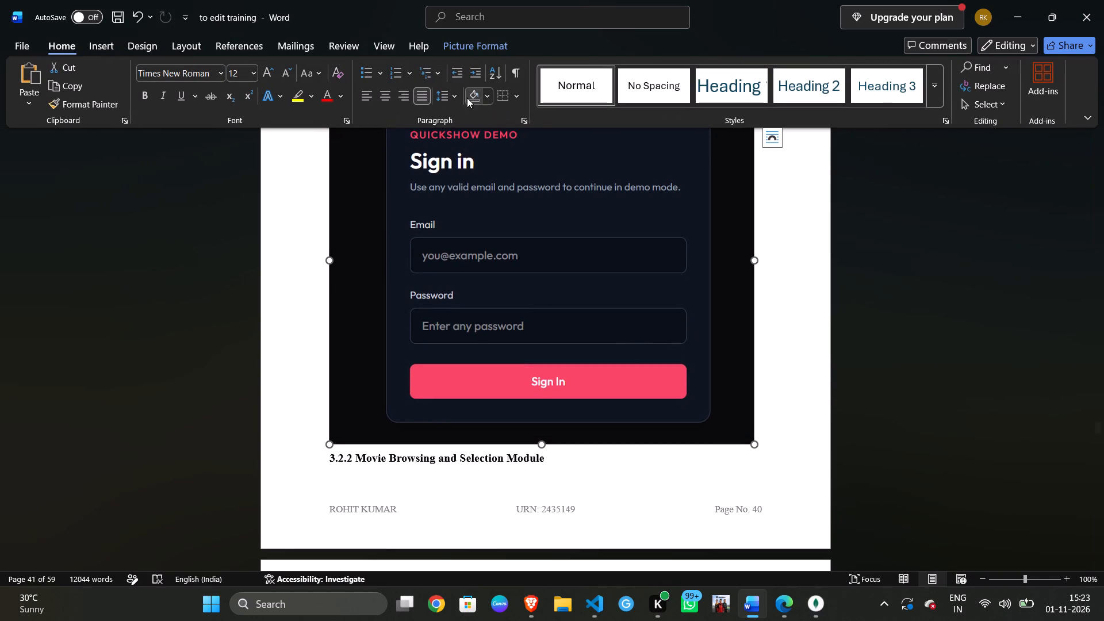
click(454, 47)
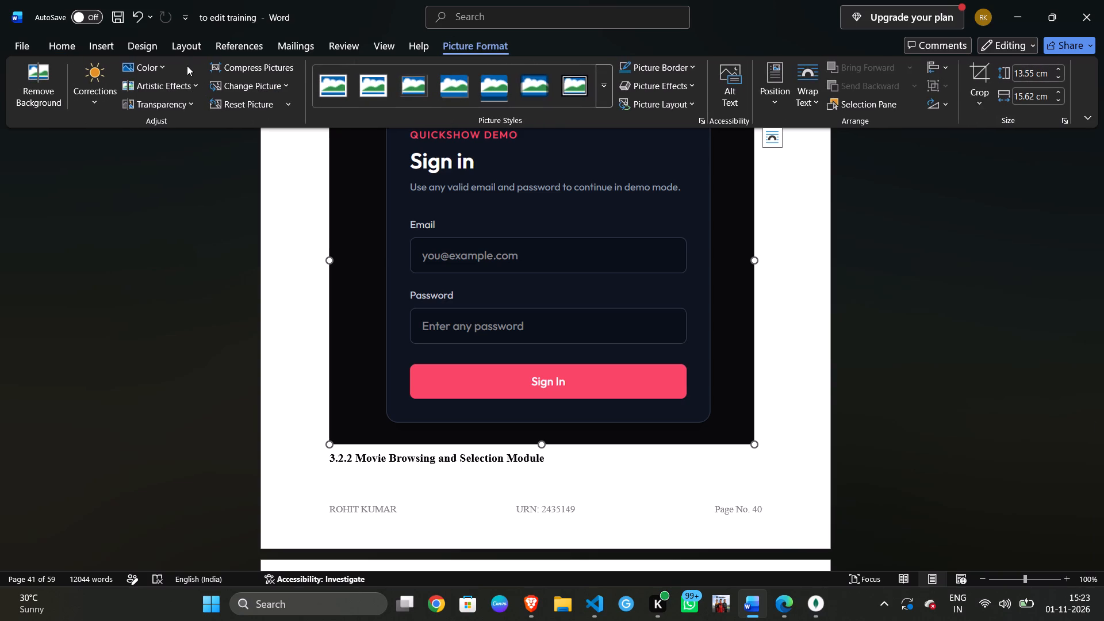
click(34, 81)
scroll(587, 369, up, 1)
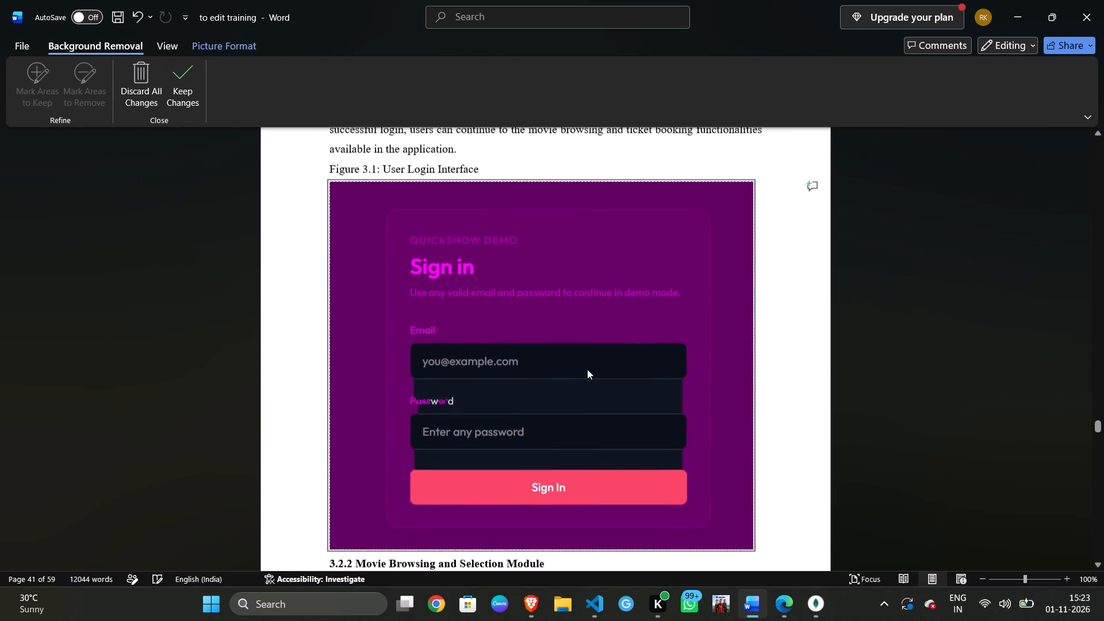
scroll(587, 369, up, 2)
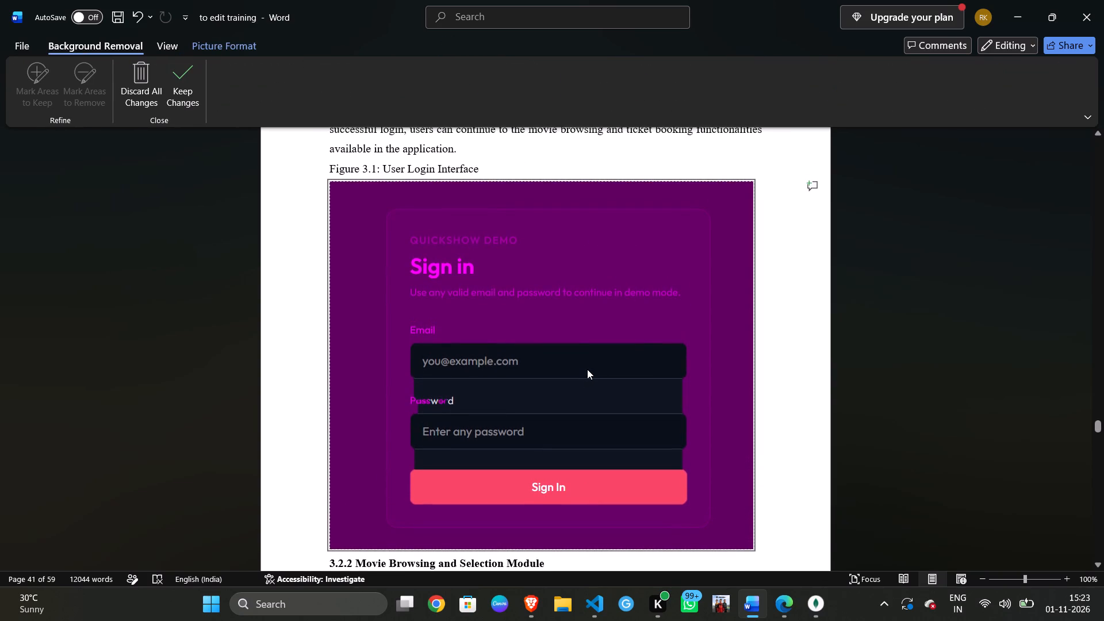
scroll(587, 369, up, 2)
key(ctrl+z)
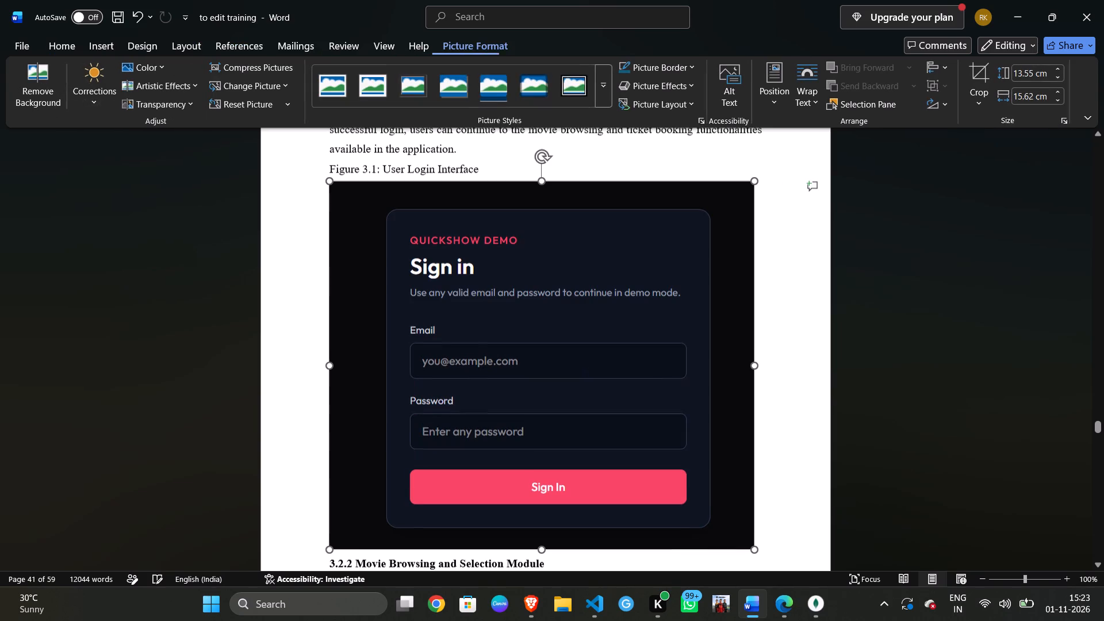
Move the "Figure 3.1: User Login Interface" caption to a new line below the login screenshot, adding two line breaks before the 3.2.2 heading.
scroll(426, 338, down, 1)
scroll(426, 338, up, 1)
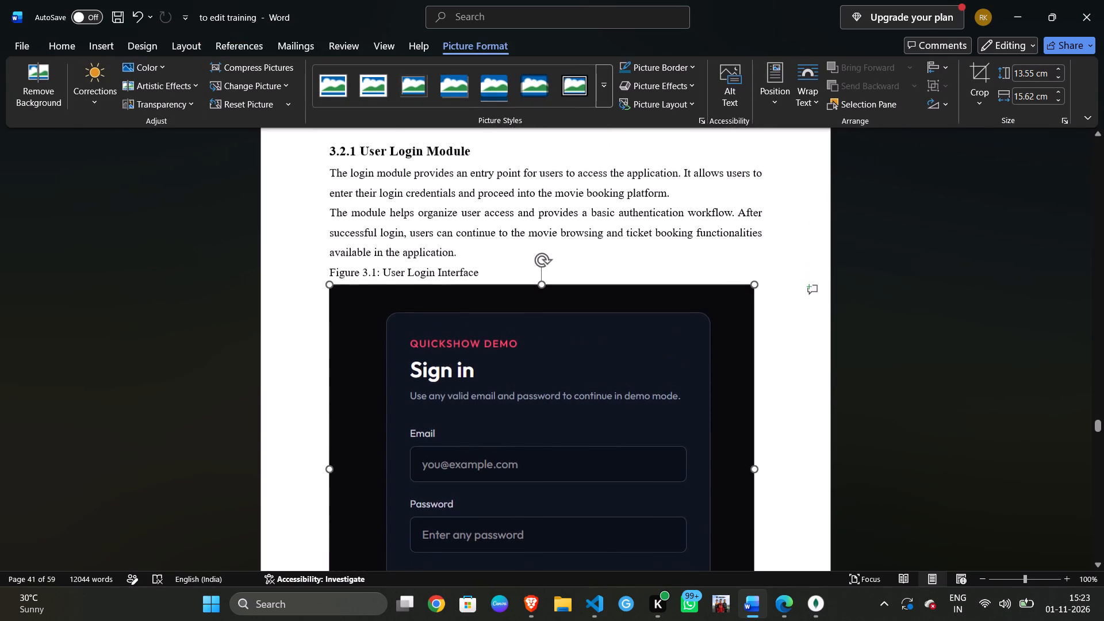
scroll(426, 338, up, 1)
drag(487, 253, 305, 259)
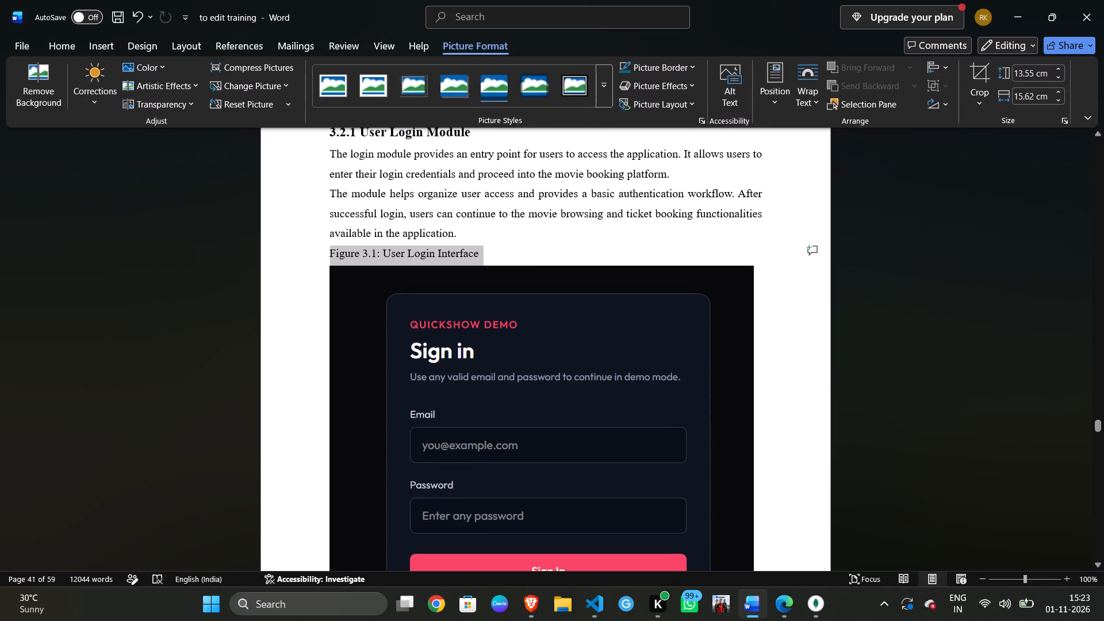
drag(305, 259, 296, 259)
key(ctrl+x)
scroll(527, 354, down, 2)
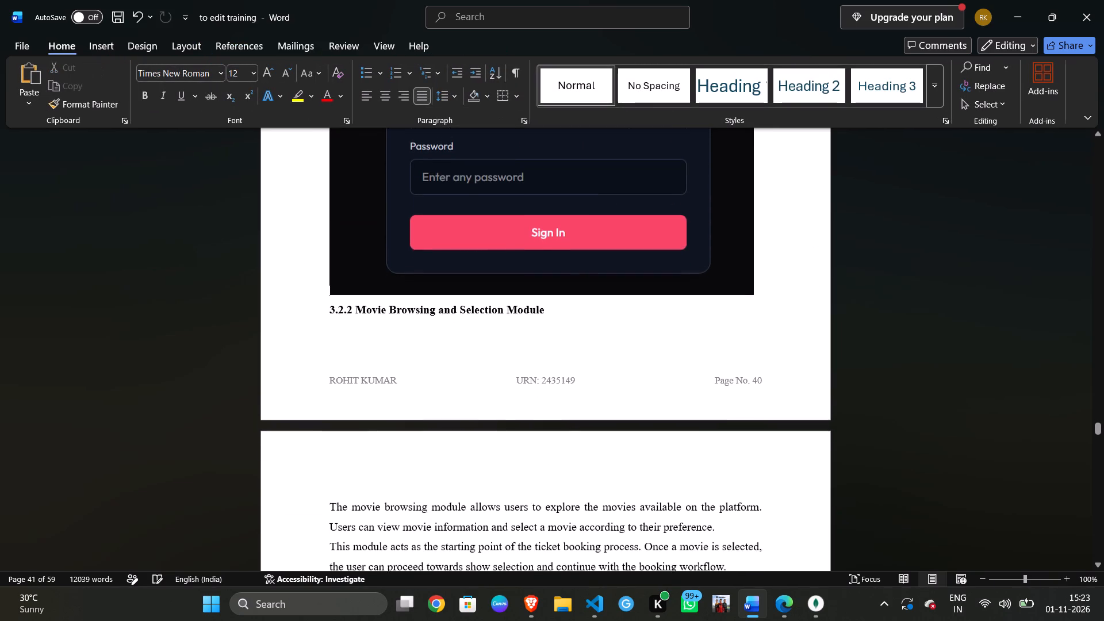
click(328, 301)
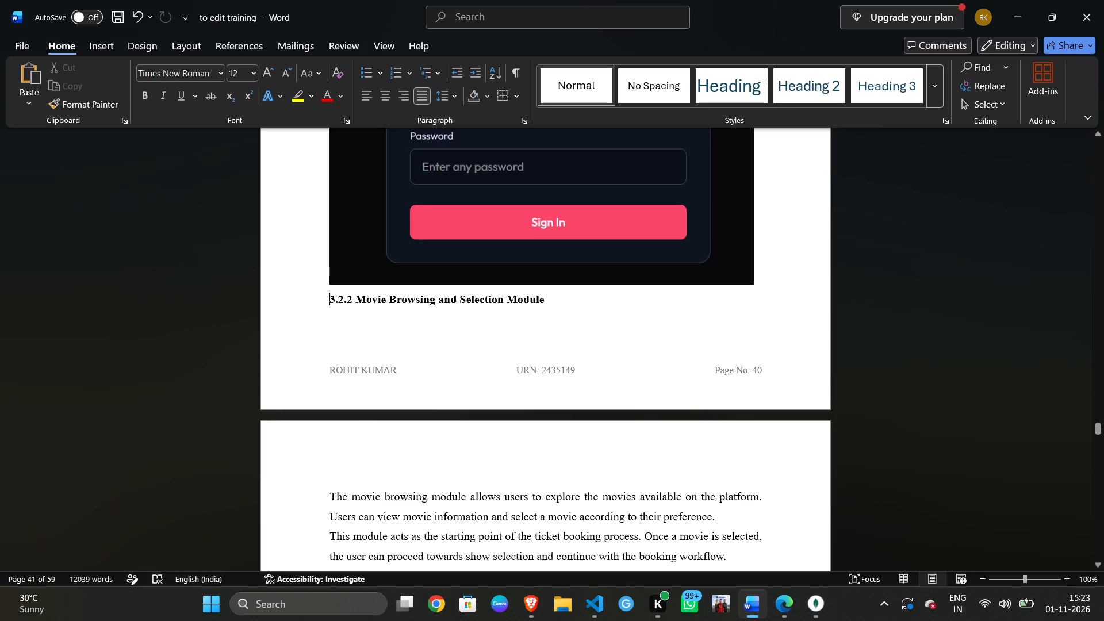
key(Return)
key(Return)
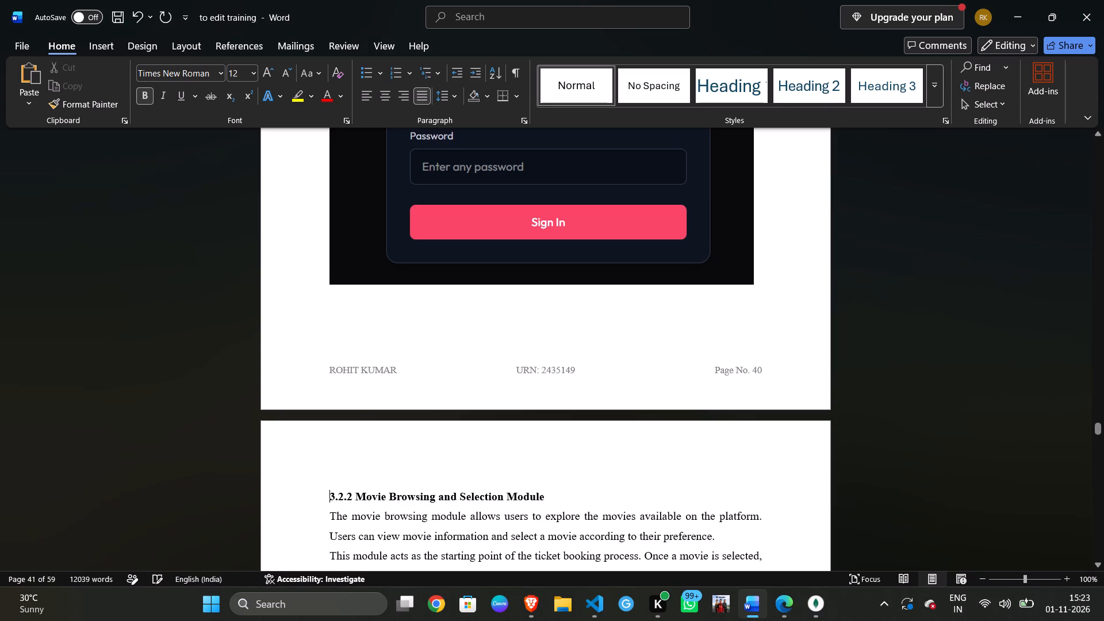
click(403, 301)
key(ctrl+v)
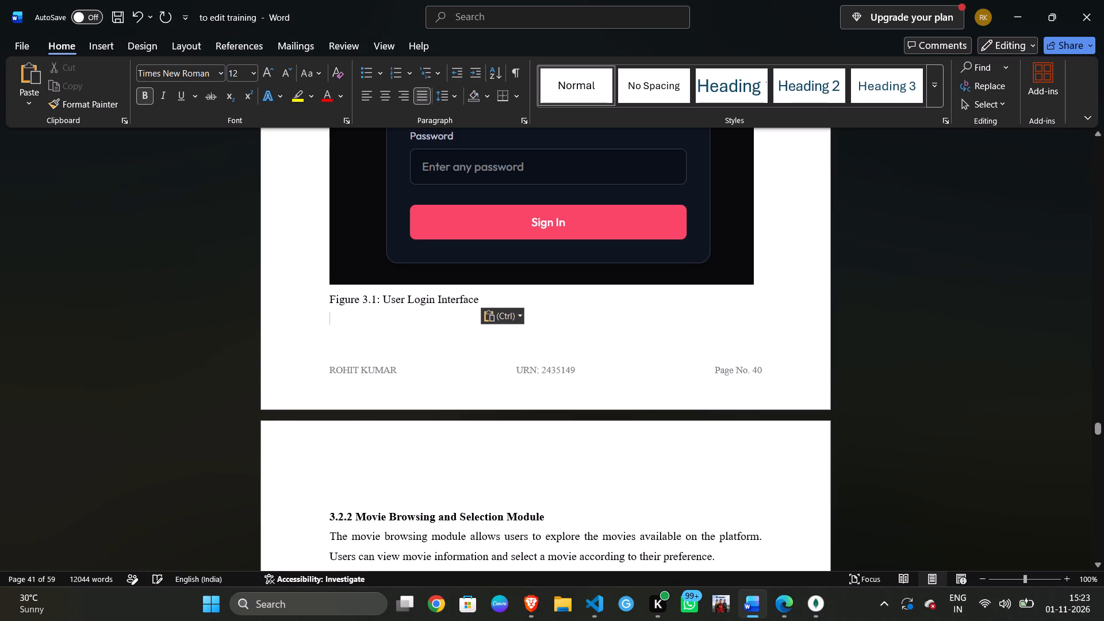
Italicize the "Figure 3.1: User Login Interface" caption and indent it by four tab steps to roughly centre it under the screenshot.
drag(327, 298, 501, 306)
click(165, 97)
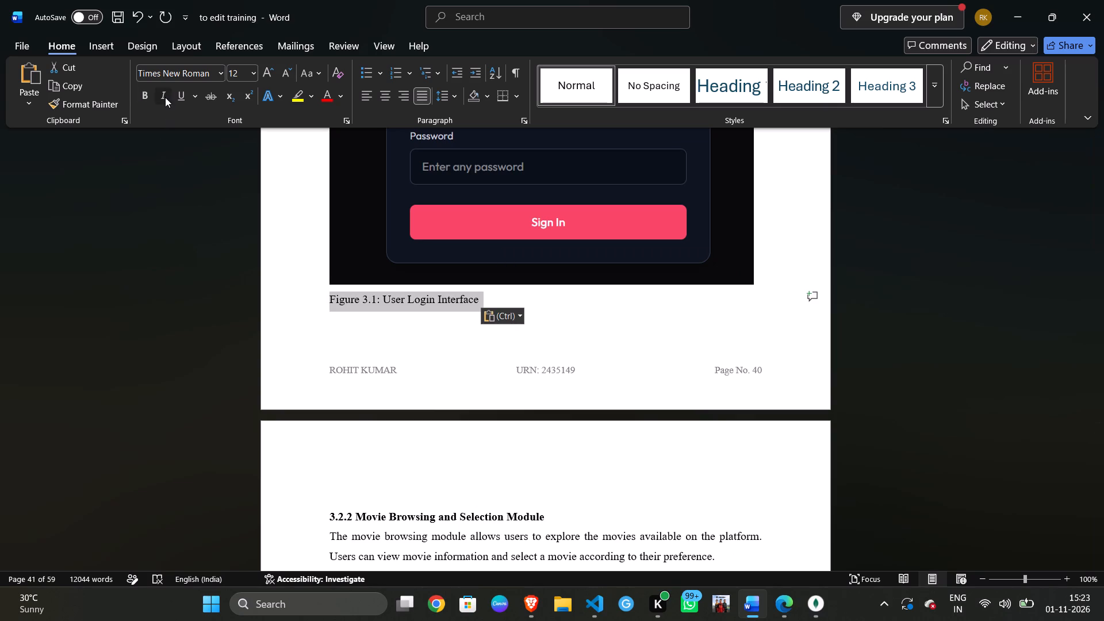
click(328, 296)
key(Tab)
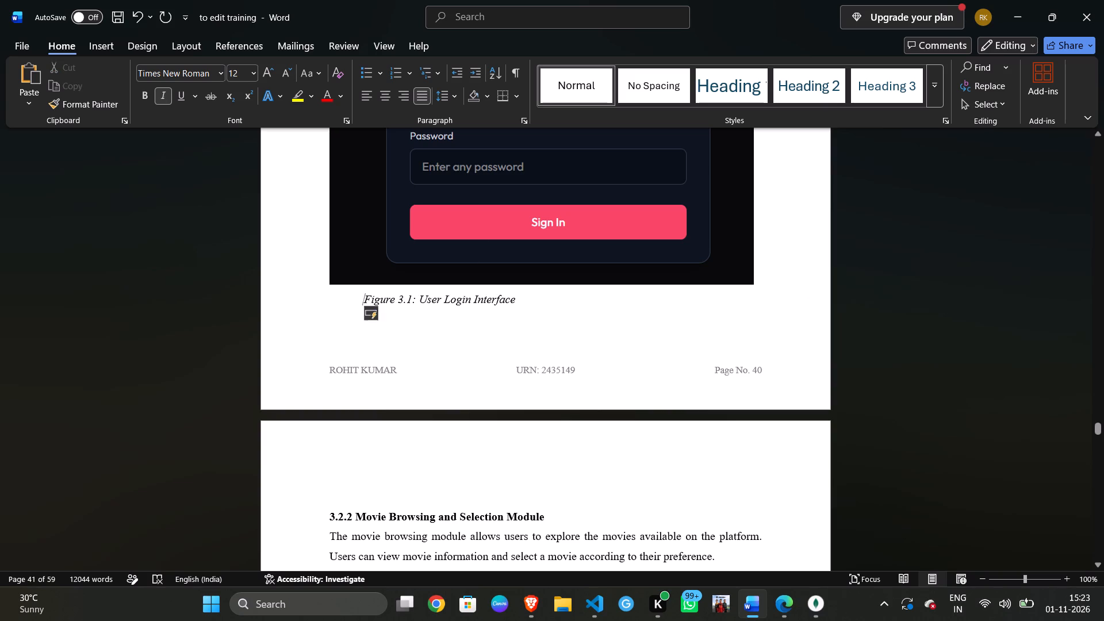
key(Tab)
key(Tab)
key(Tab)
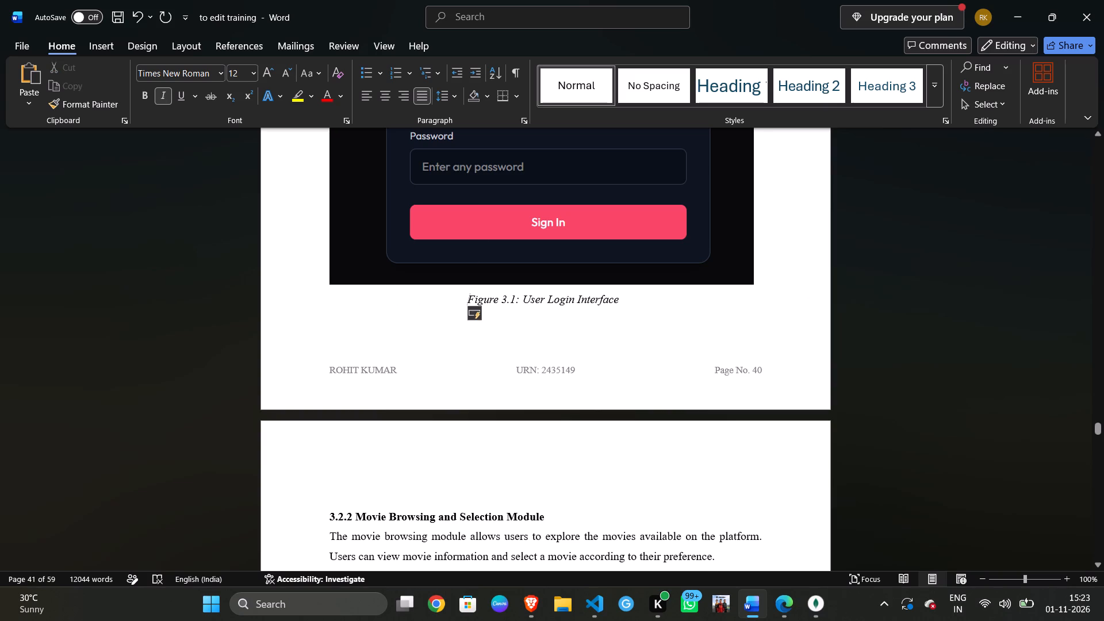
Select the login screenshot in section 3.2.1.
scroll(436, 339, up, 3)
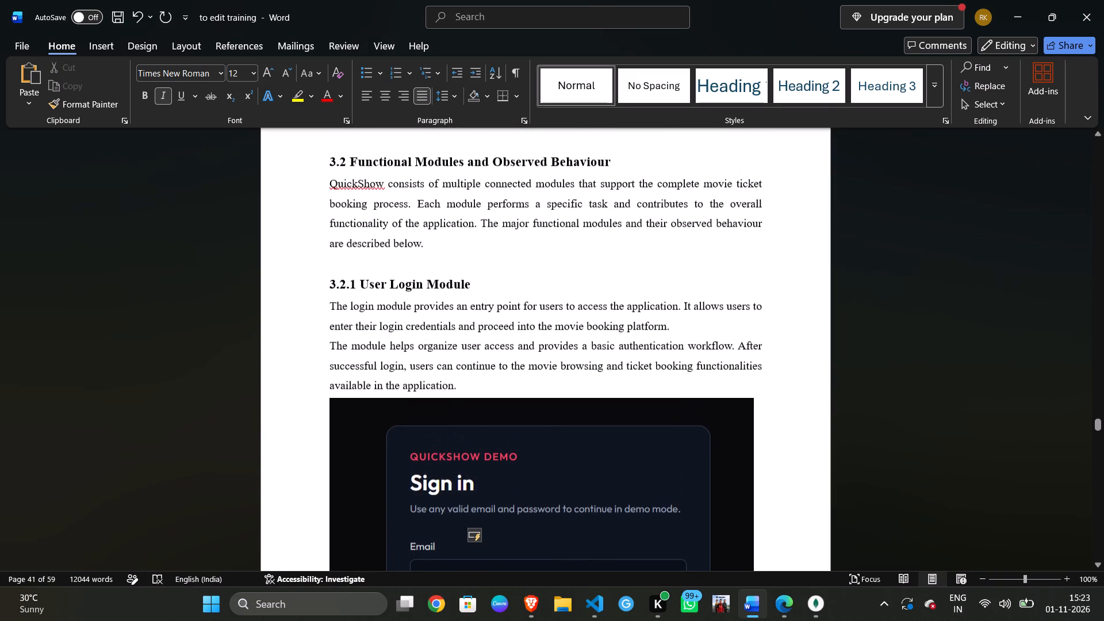
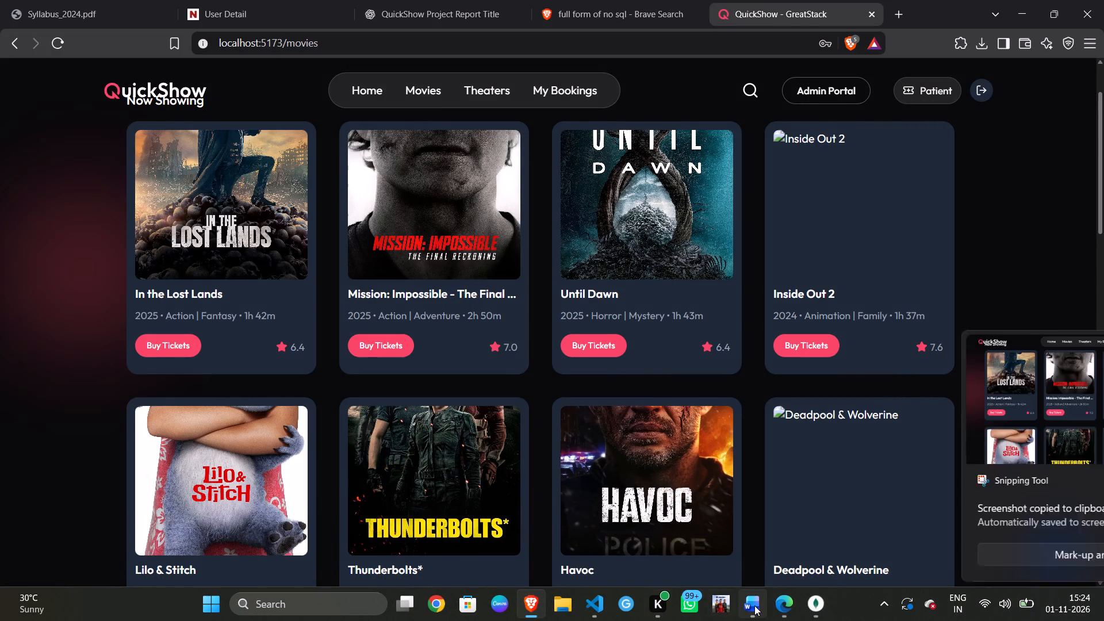
Switch to the Word report and replace the screenshot placeholder in section 3.2.2 with the copied QuickShow movies page screenshot.
click(754, 605)
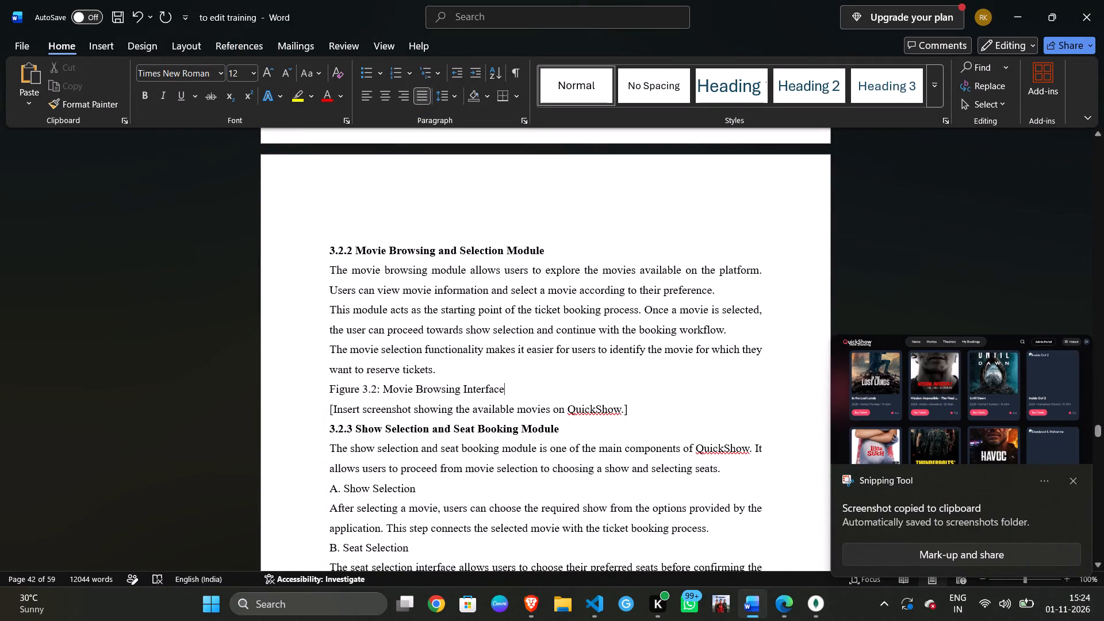
drag(631, 407, 308, 402)
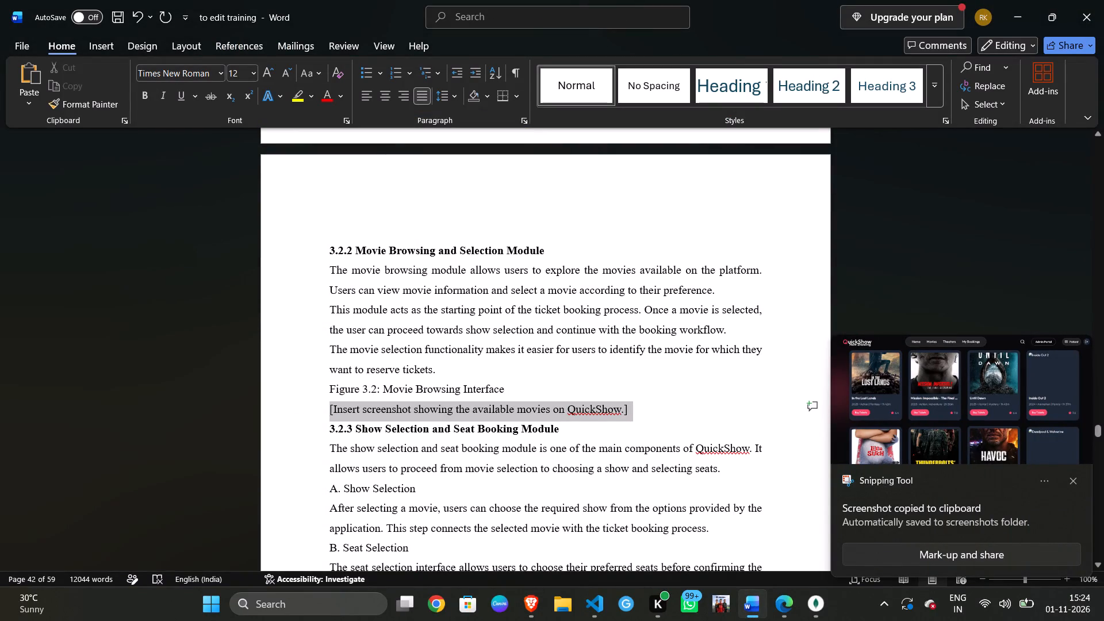
drag(308, 402, 307, 402)
key(ctrl+v)
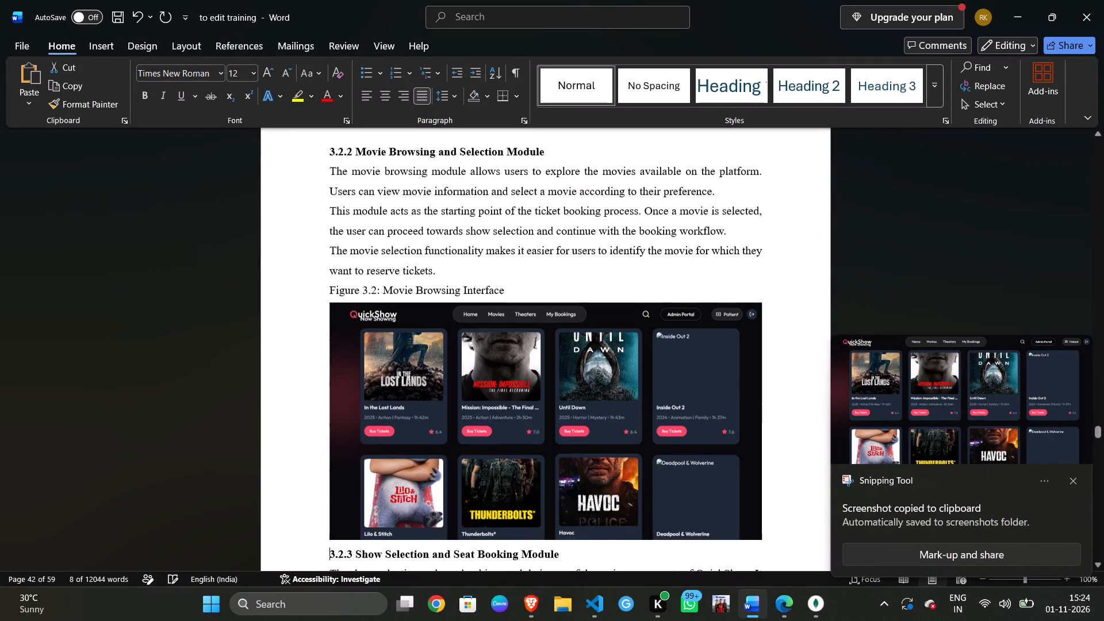
Move the "Figure 3.2: Movie Browsing Interface" caption below the movies screenshot, leaving a blank line before the 3.2.3 heading.
scroll(440, 446, down, 1)
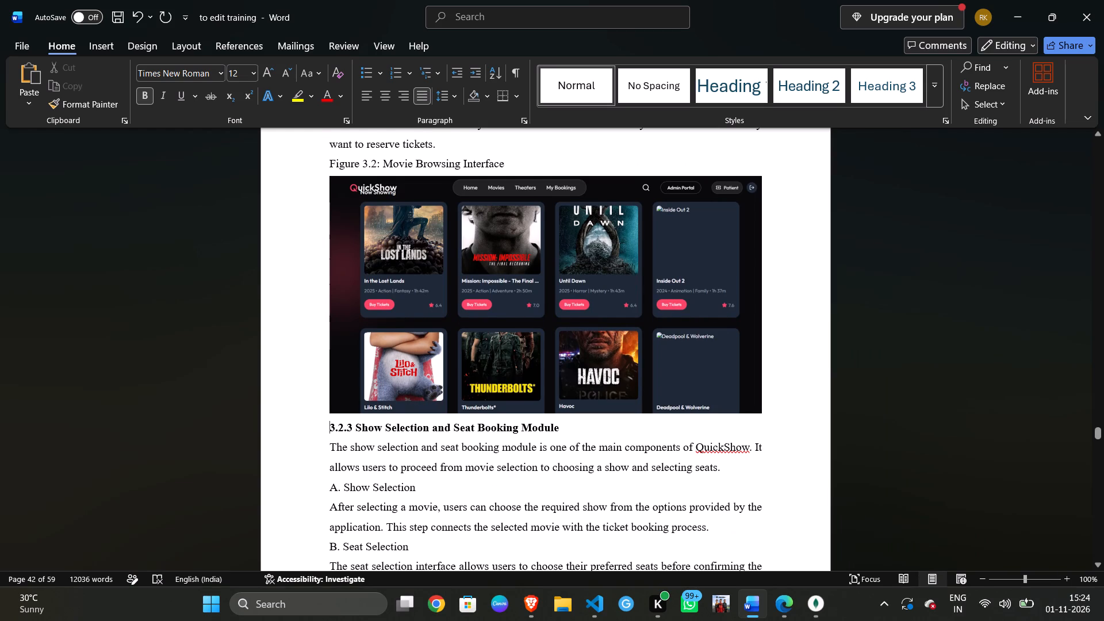
scroll(500, 352, up, 1)
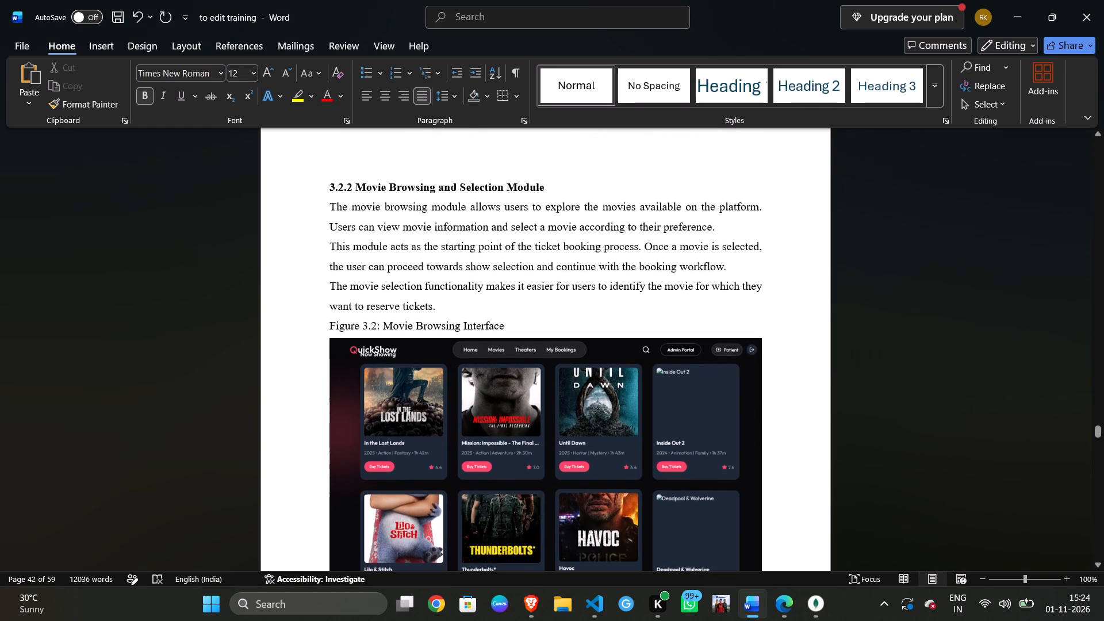
drag(512, 328, 333, 328)
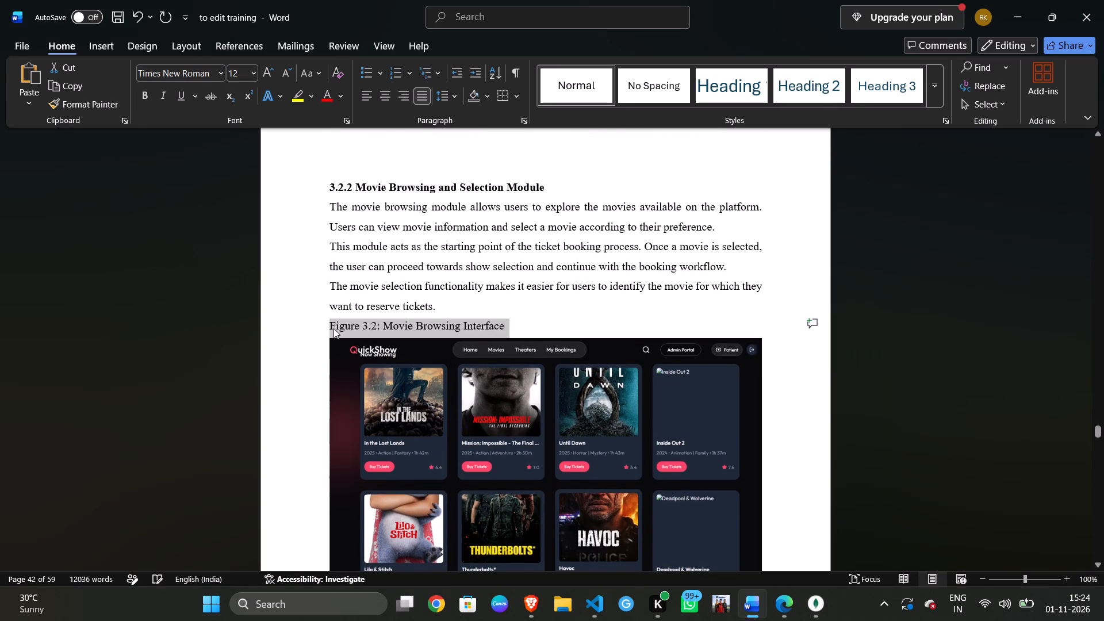
key(ctrl+x)
scroll(333, 328, down, 1)
click(779, 435)
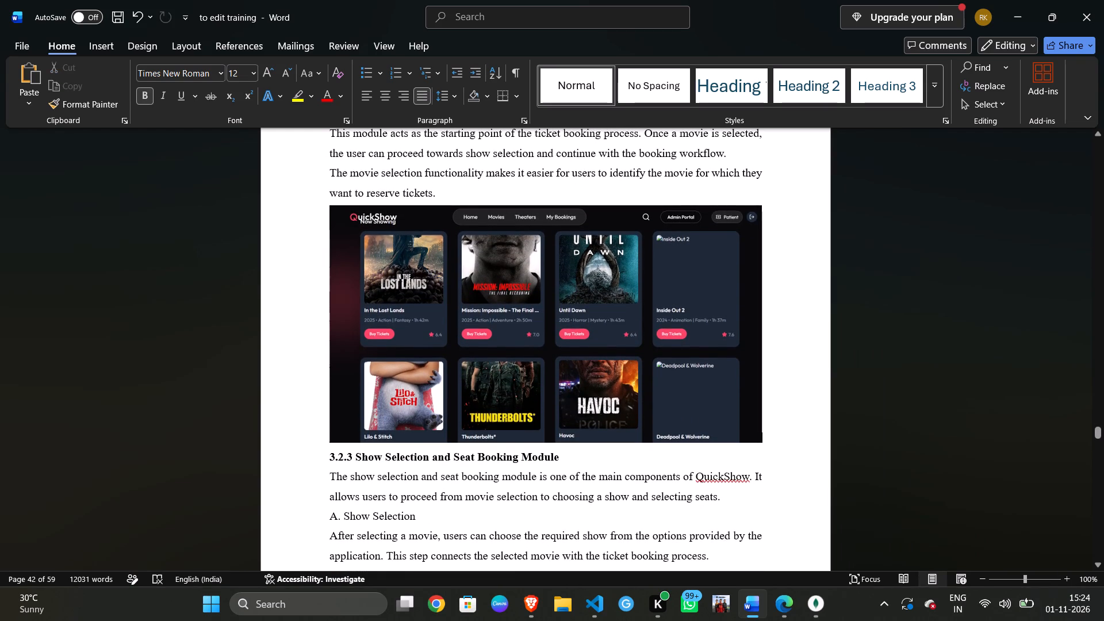
key(Return)
key(Return)
key(Up)
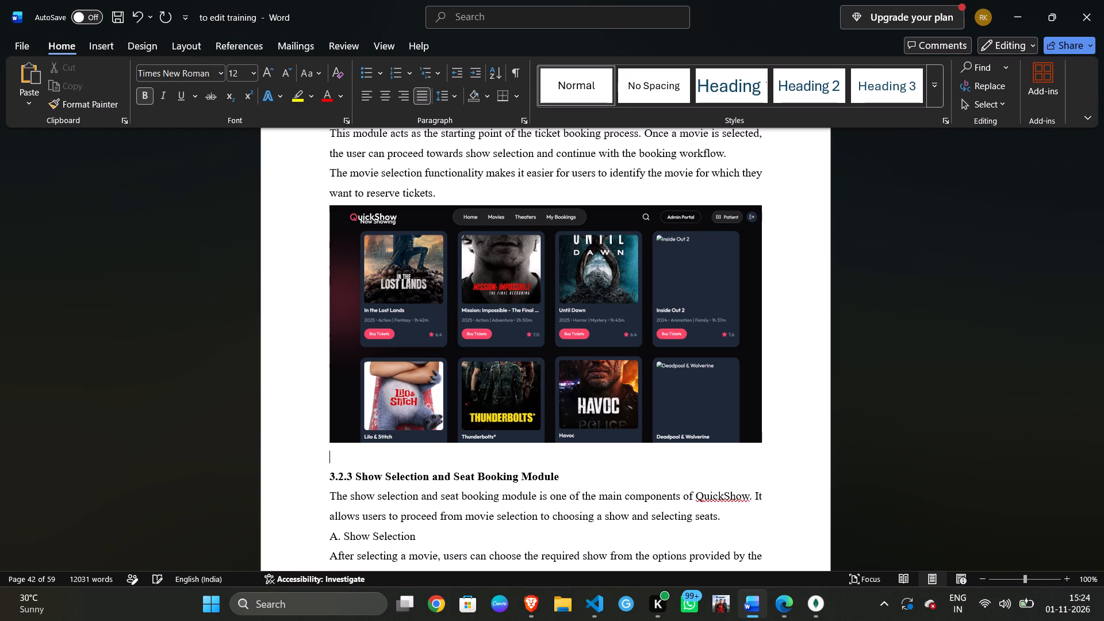
key(ctrl+v)
key(Left)
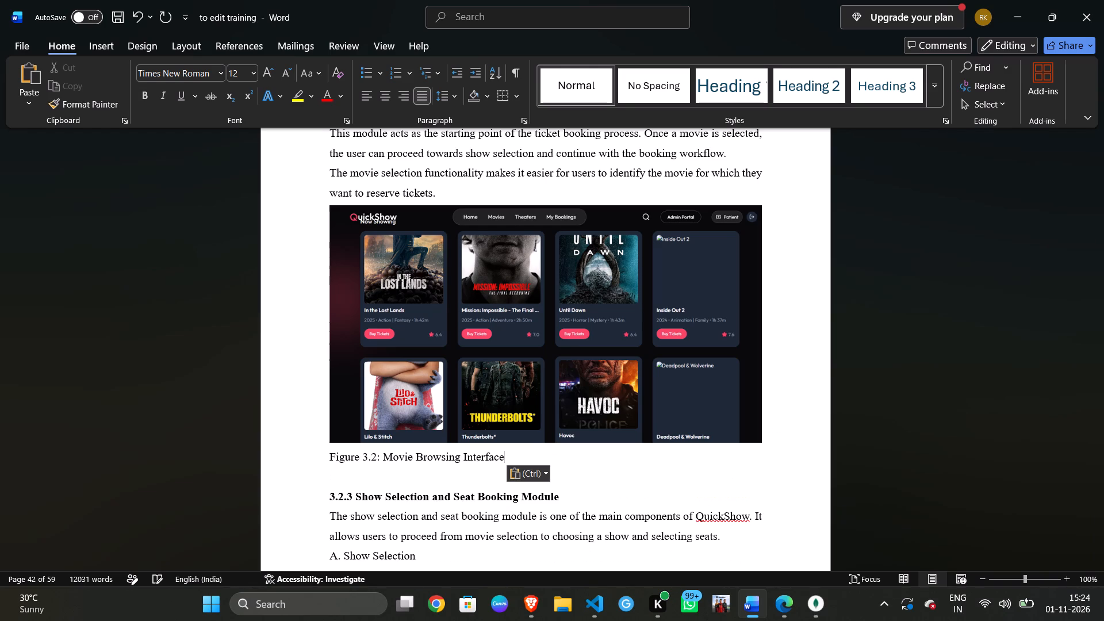
key(ctrl+z)
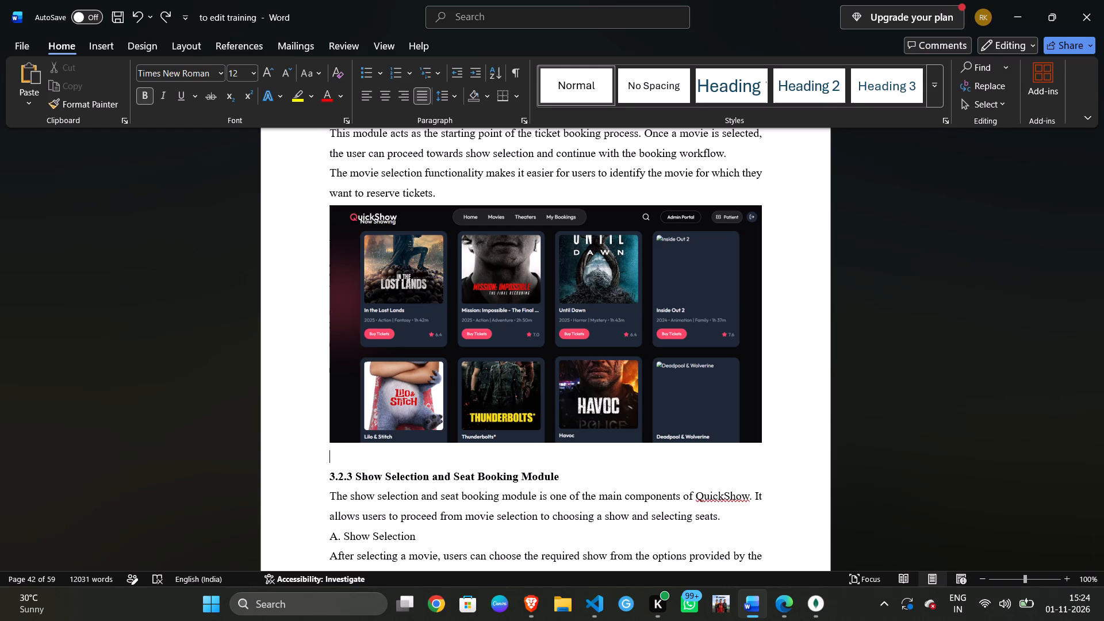
key(ctrl+v)
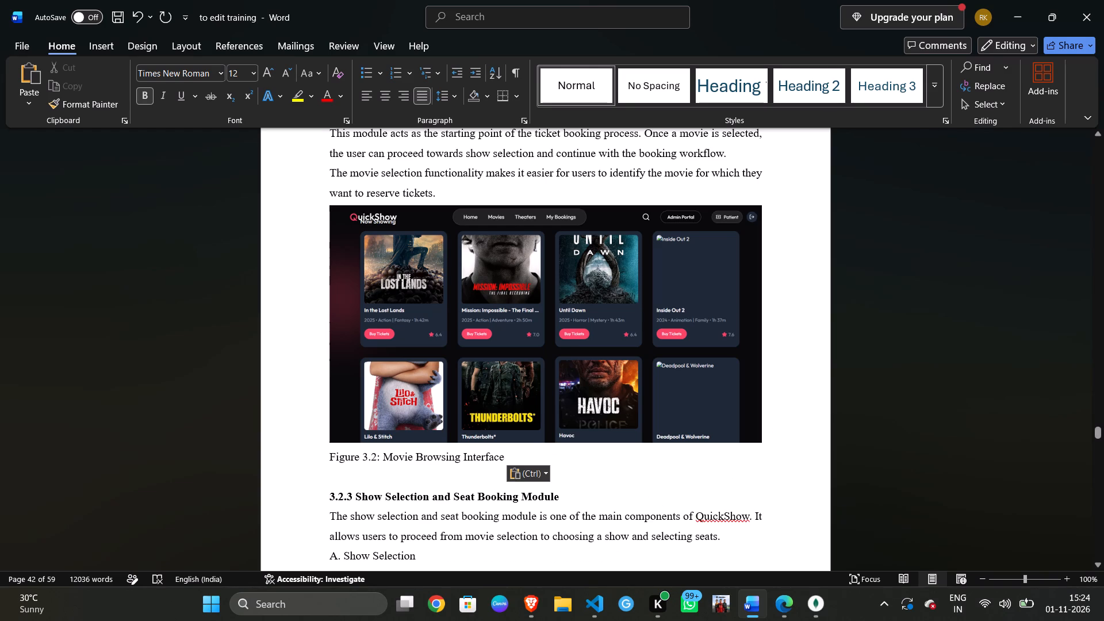
Italicize the "Figure 3.2: Movie Browsing Interface" caption and indent it by four tab steps to roughly centre it.
drag(325, 458, 550, 462)
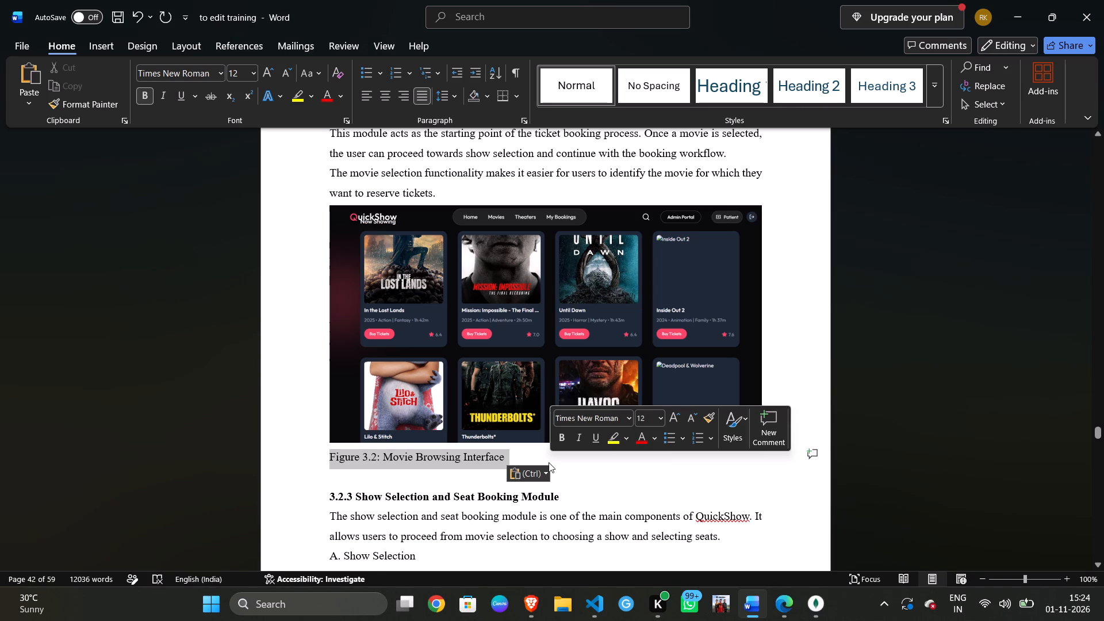
key(ctrl+i)
click(331, 458)
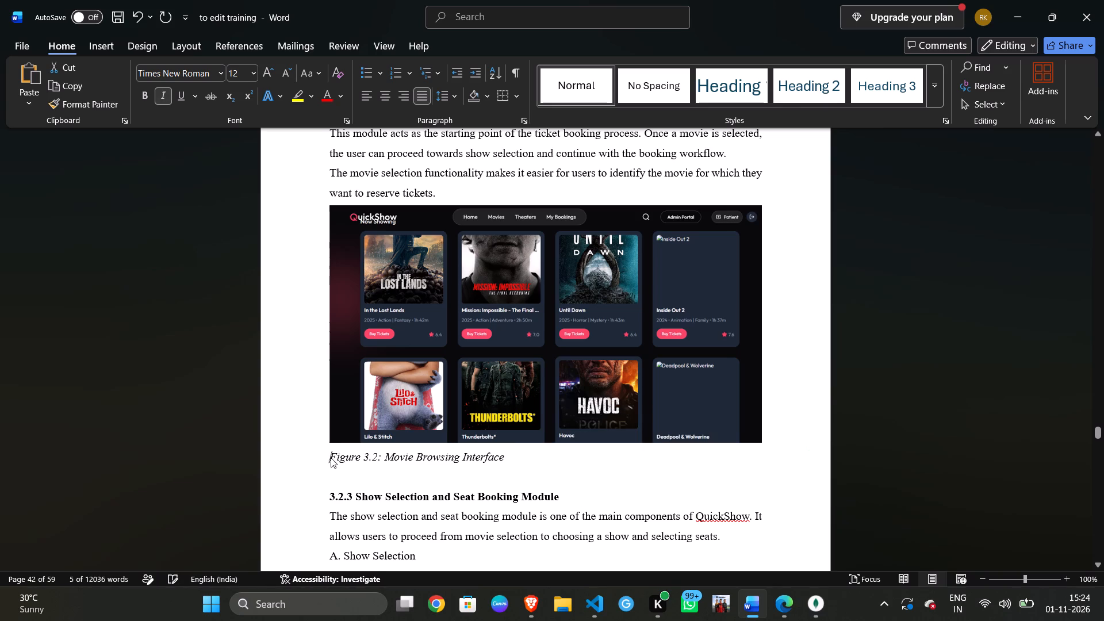
key(Tab)
key(Tab)
key(Tab)
key(Tab)
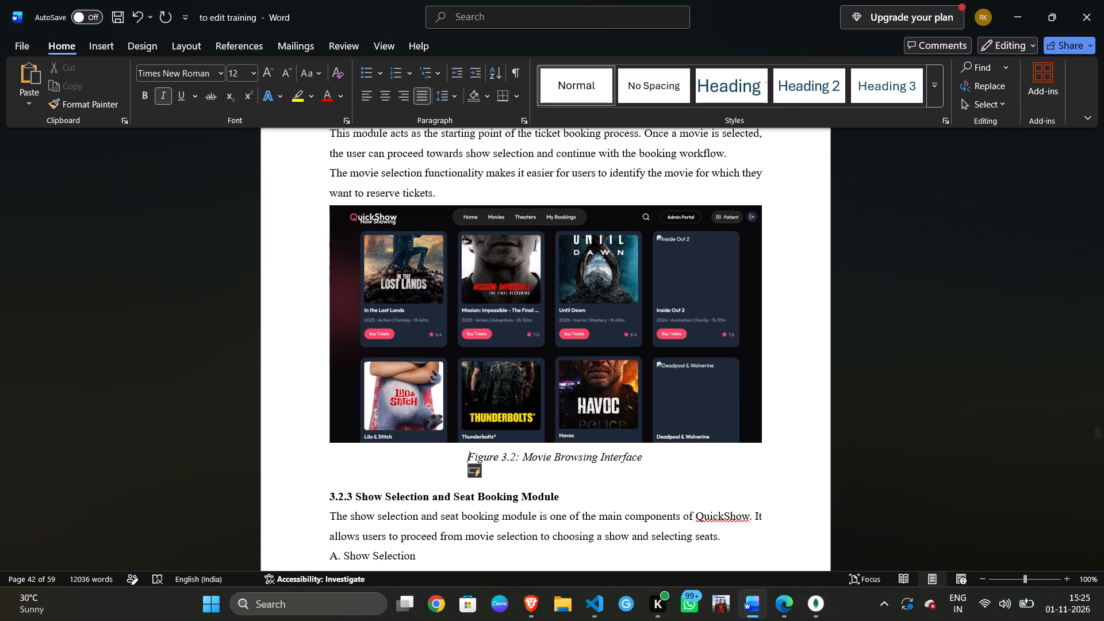
Bold the section 3.2.3 subheadings "A. Show Selection", "B. Seat Selection" and "C. Booking Process".
scroll(600, 500, down, 1)
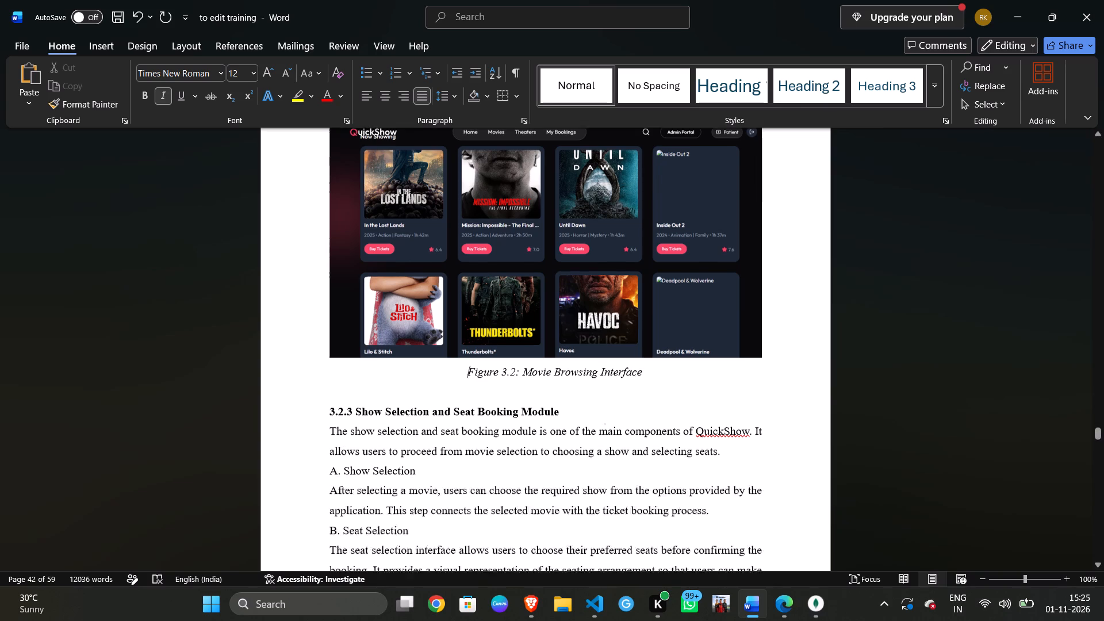
scroll(600, 500, down, 1)
drag(420, 313, 306, 315)
key(ctrl+b)
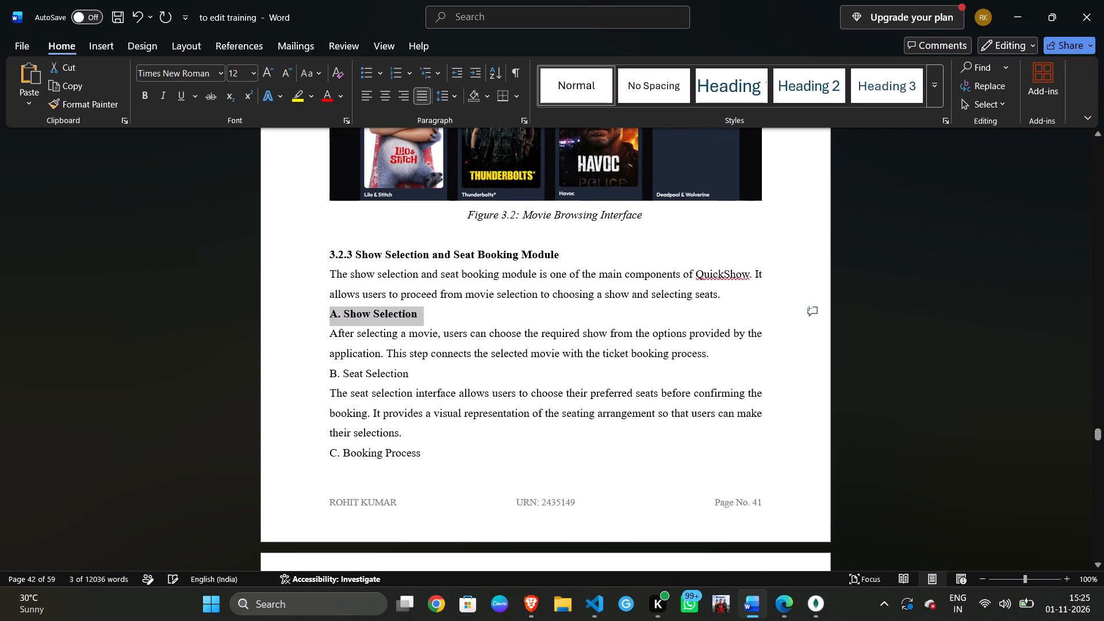
drag(422, 377, 306, 375)
key(ctrl+b)
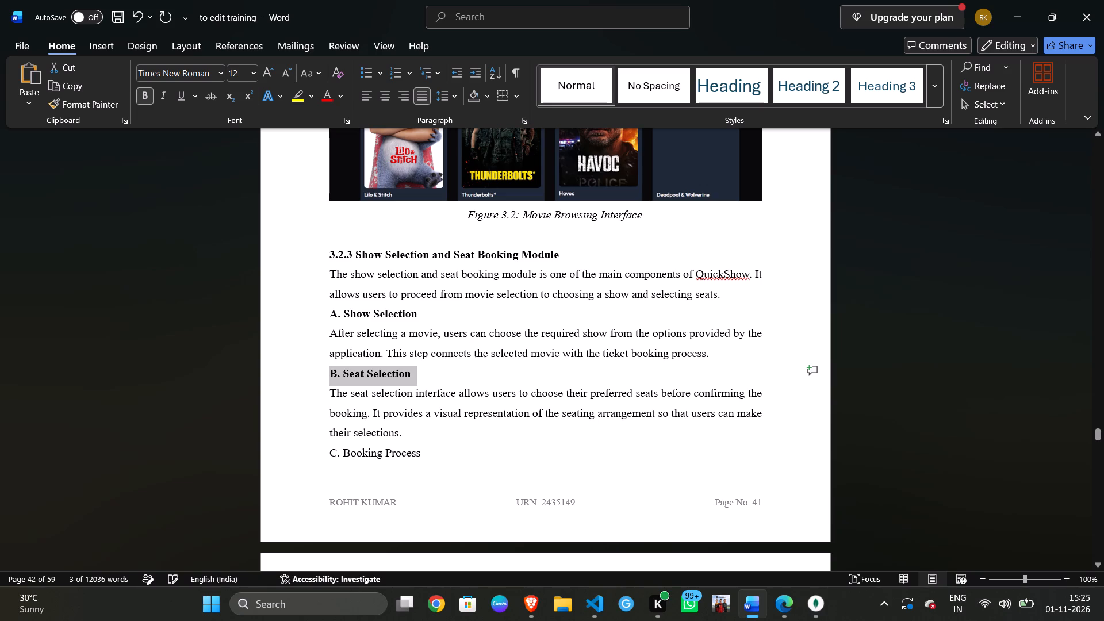
drag(427, 453, 296, 453)
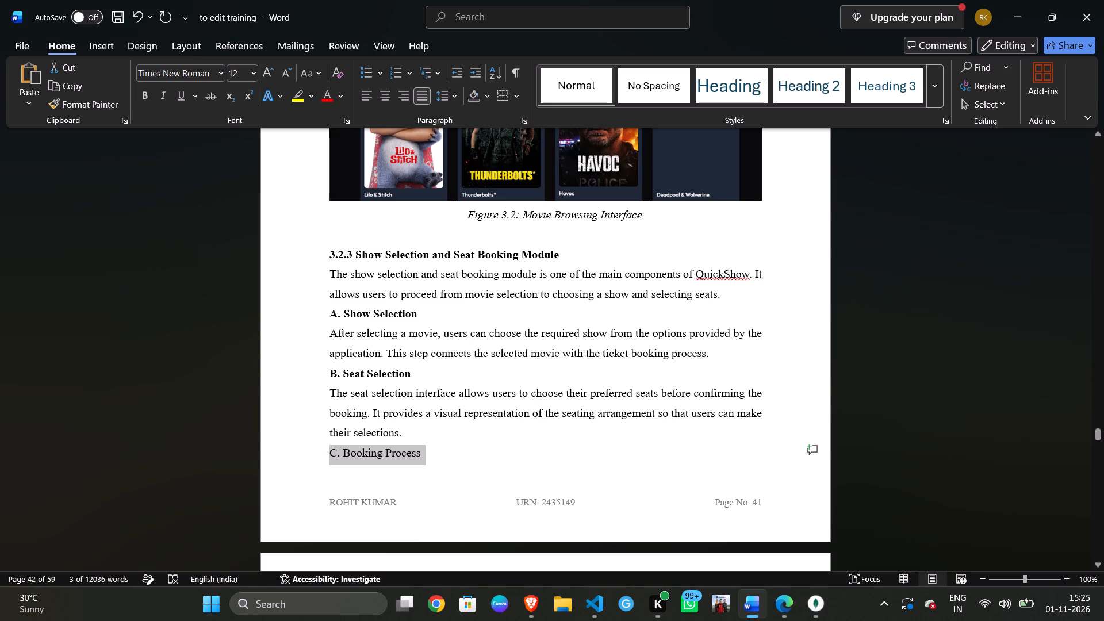
key(ctrl+b)
Insert a line break after the Seat Selection paragraph so "C. Booking Process" starts on the next page.
click(411, 432)
key(Return)
Review sections 3.2.1 to 3.2.5 for remaining formatting and screenshot placeholders.
scroll(411, 434, down, 1)
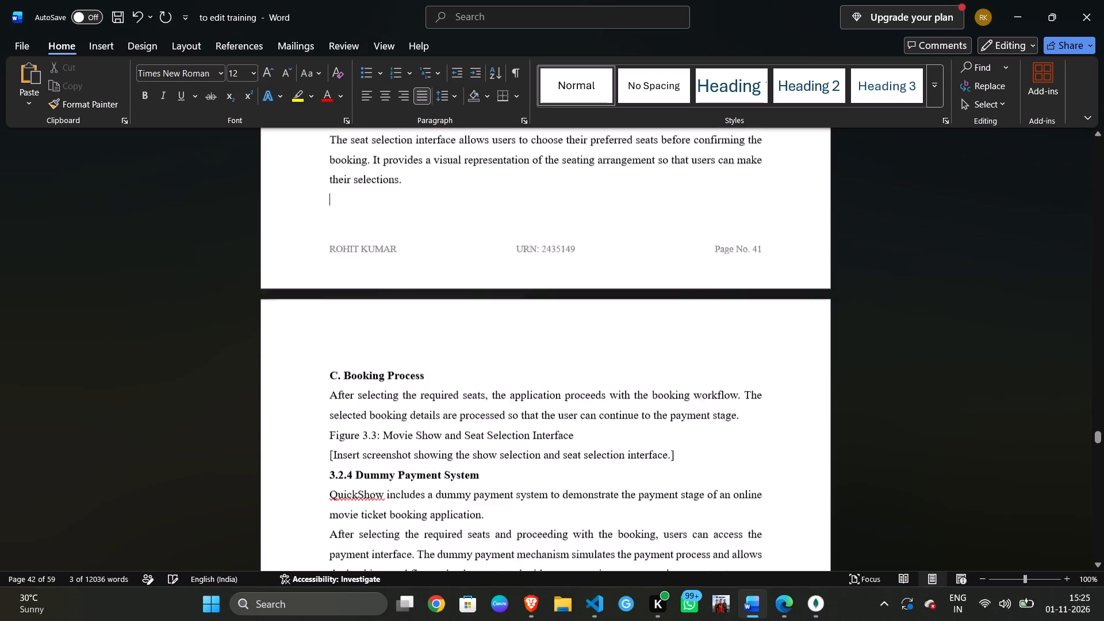
scroll(411, 434, down, 1)
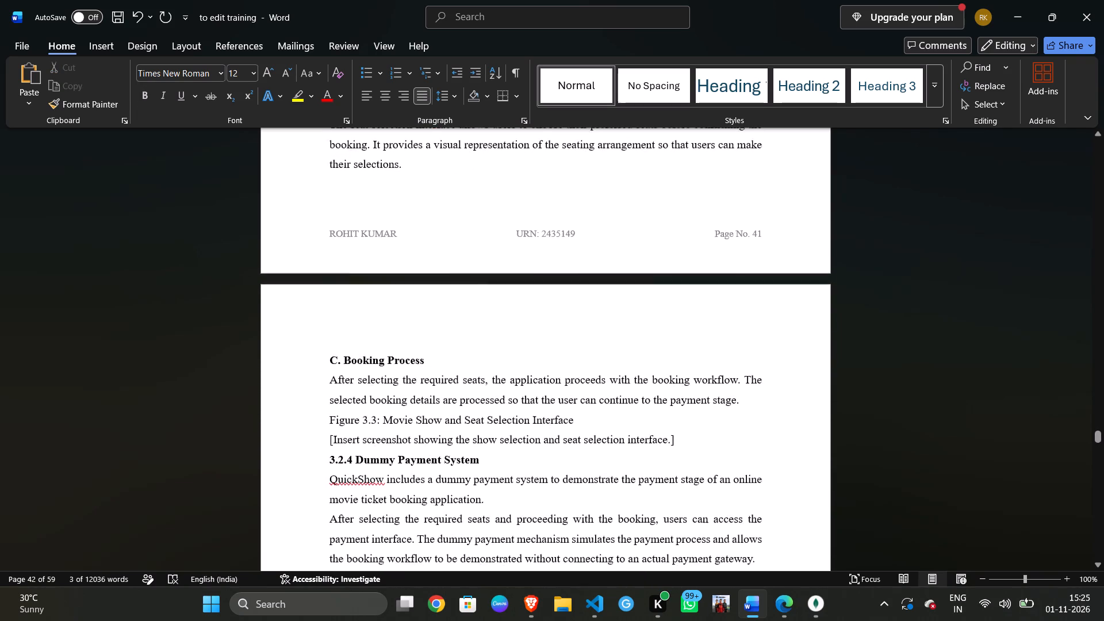
scroll(411, 434, down, 2)
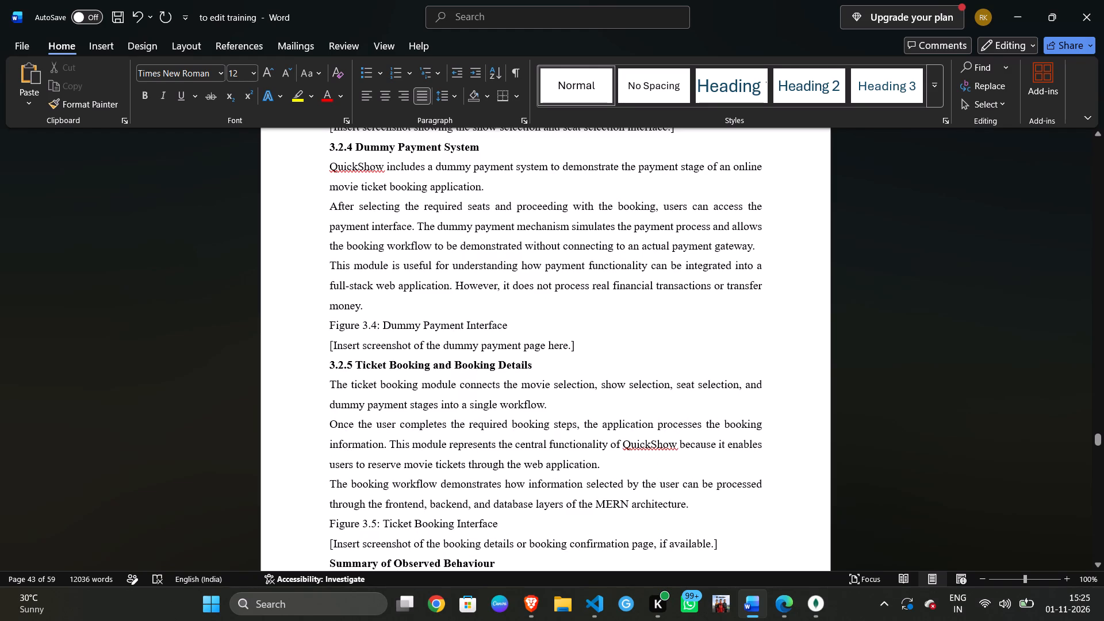
scroll(428, 437, up, 3)
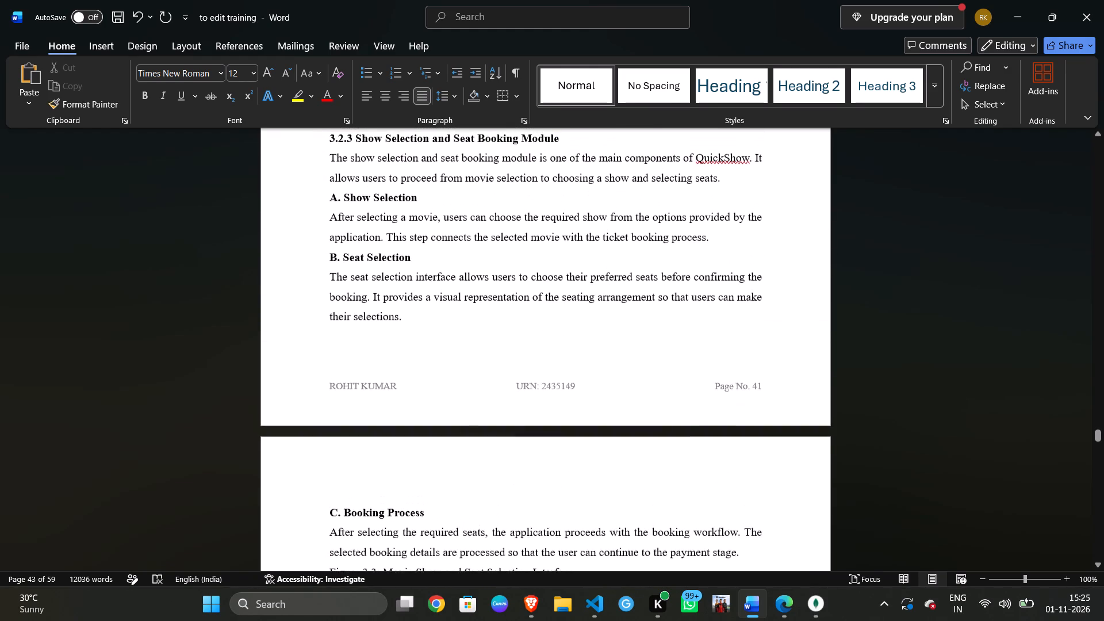
scroll(428, 437, up, 2)
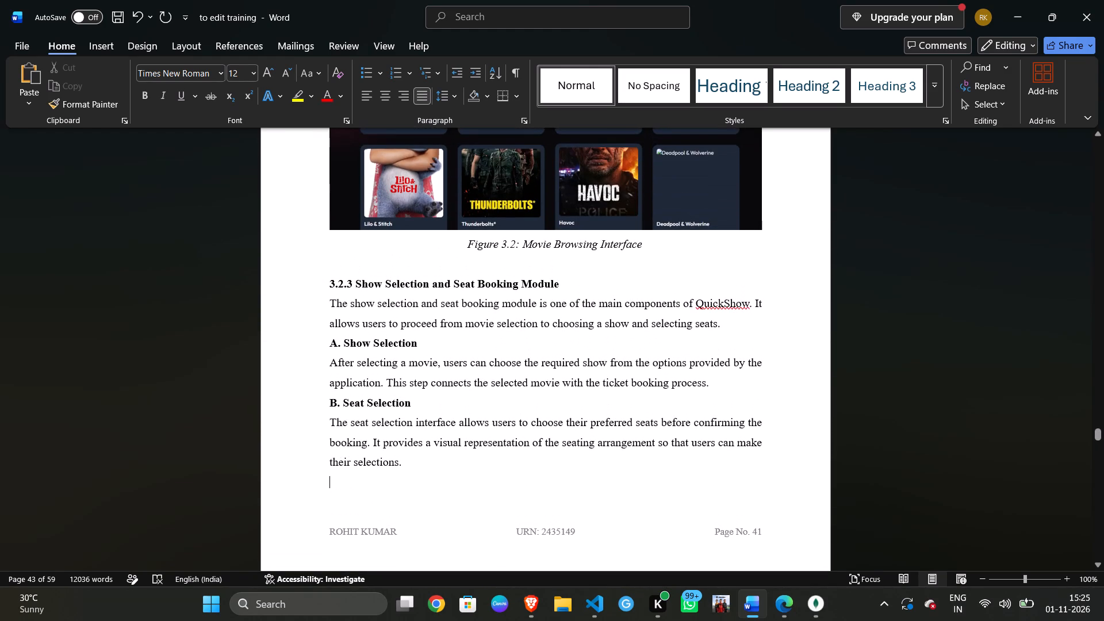
scroll(428, 437, up, 2)
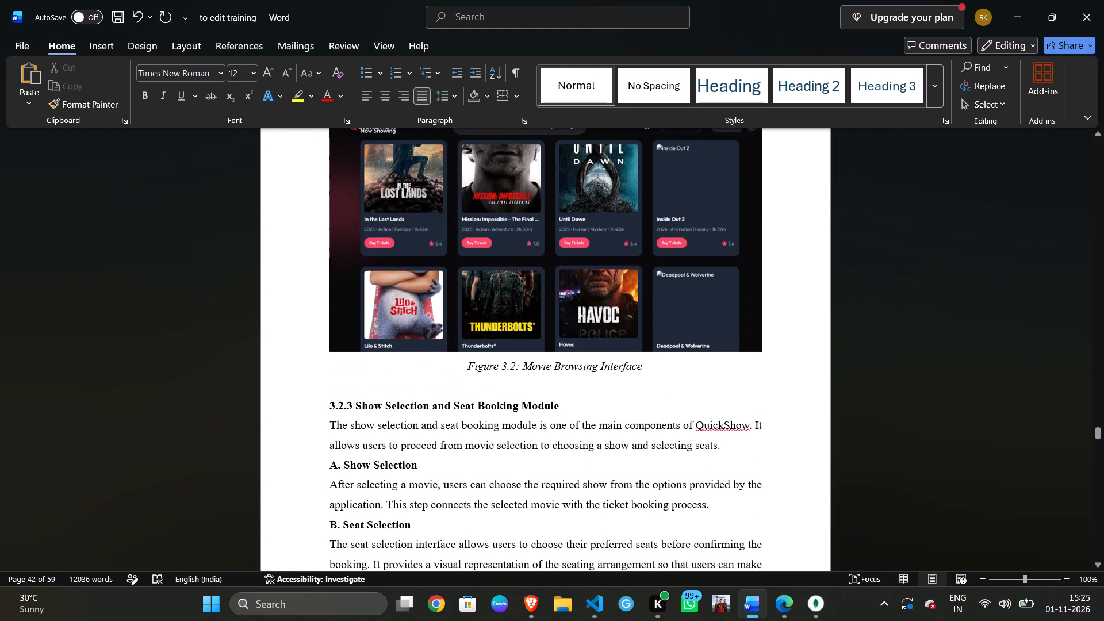
scroll(428, 437, up, 3)
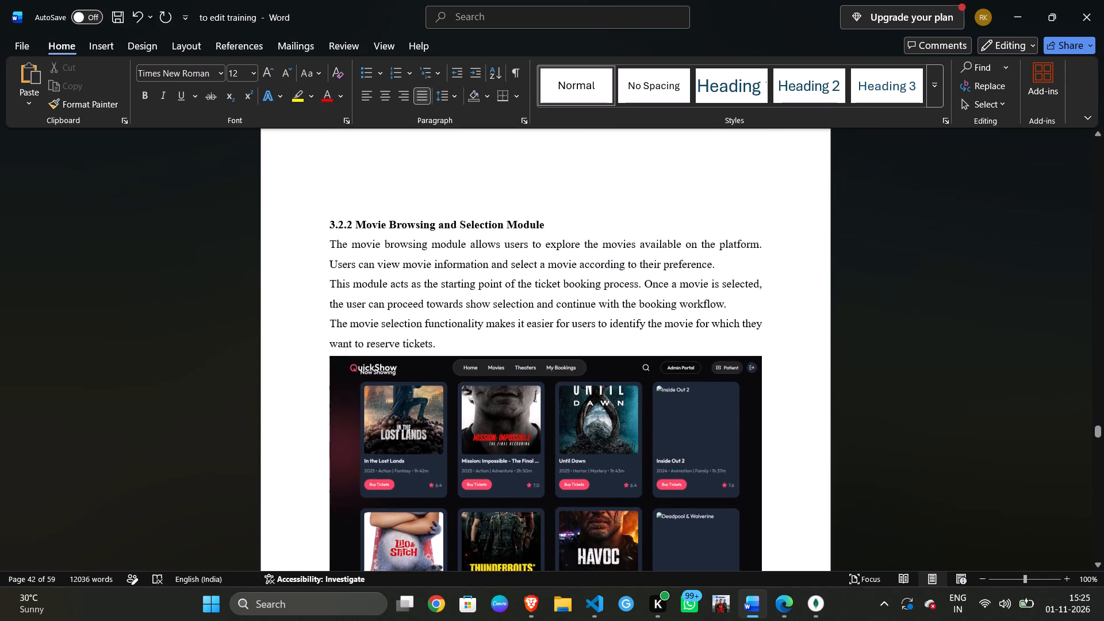
scroll(428, 437, up, 6)
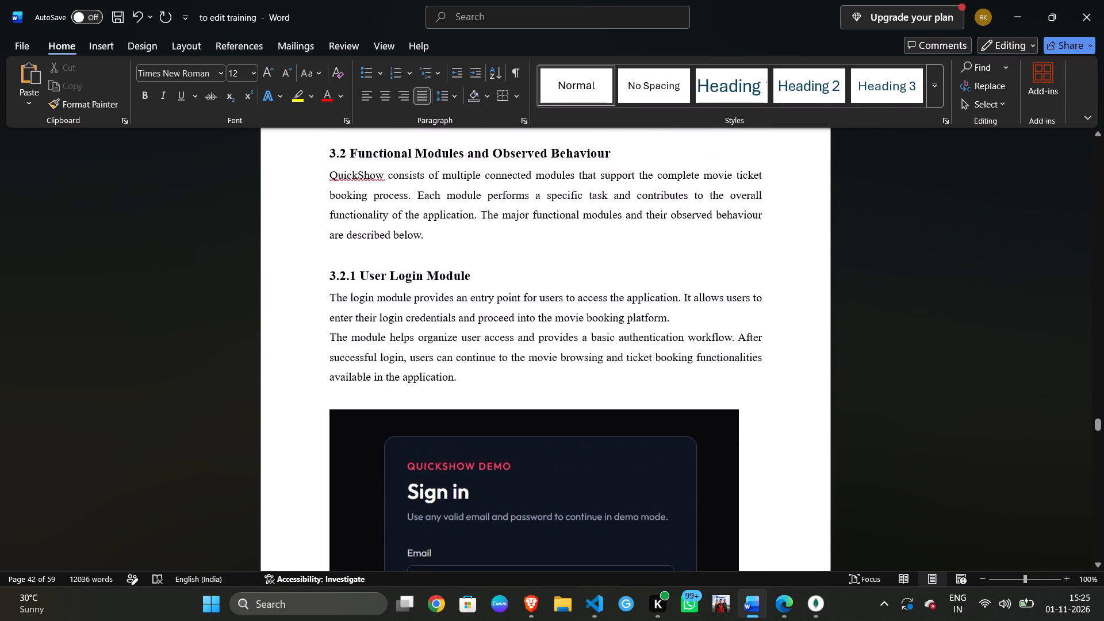
Bold the word "QuickShow" at the start of the section 3.2 introductory paragraph.
scroll(428, 437, up, 1)
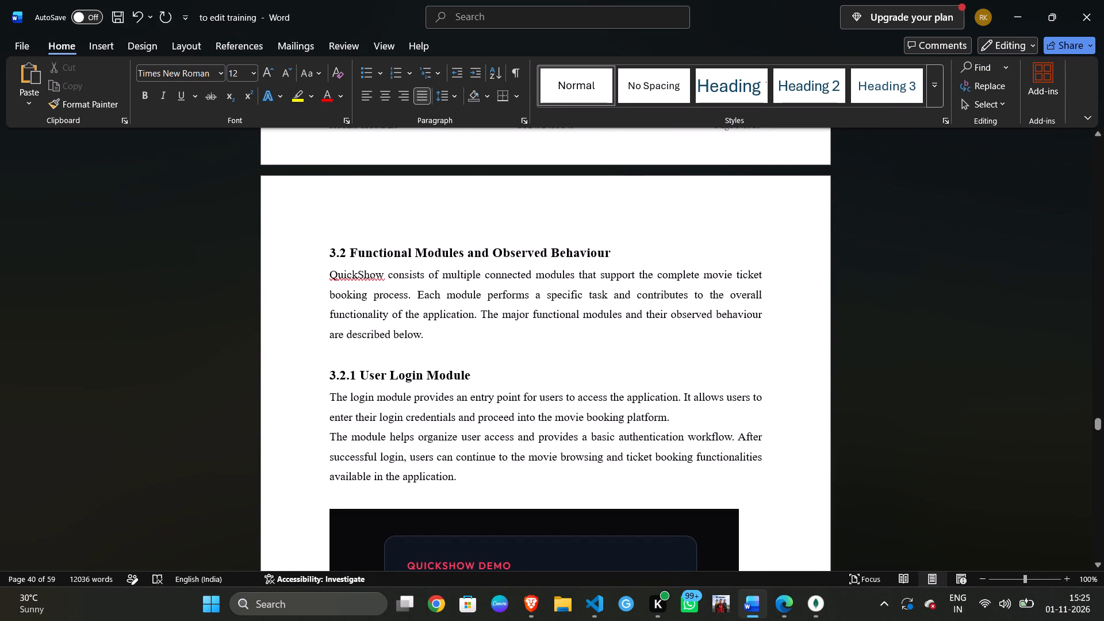
drag(385, 277, 330, 279)
key(ctrl+b)
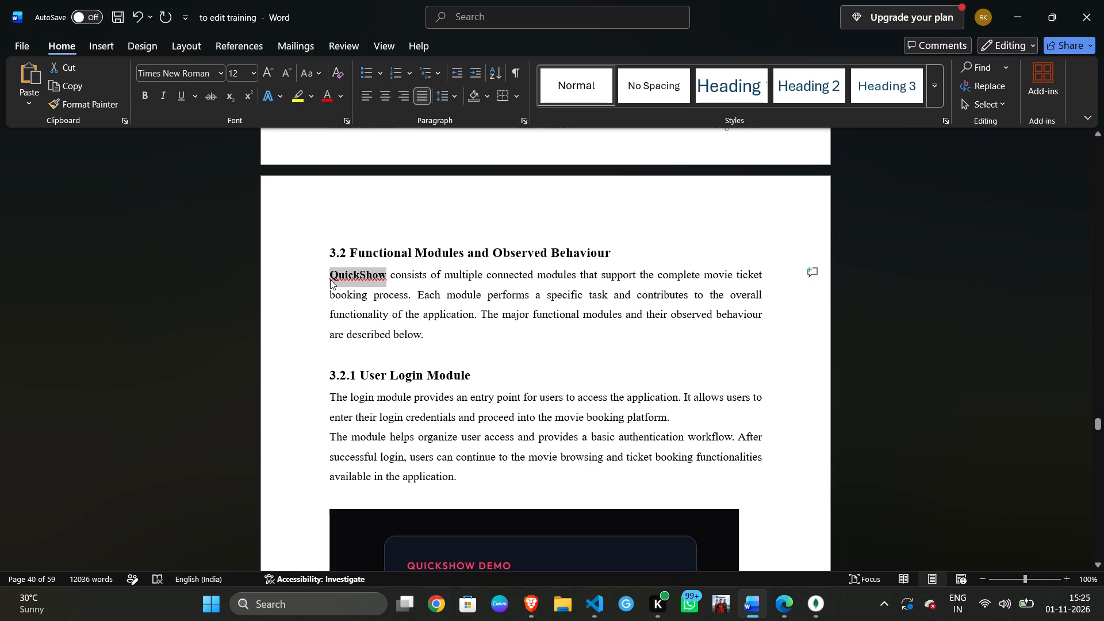
click(455, 359)
Bold the labels "1. User Authentication:", "2. Movie Browsing and Selection:", "3. Show Selection:" and "4. Seat Selection:" in section 3.1's operational stages list.
scroll(455, 359, right, 1)
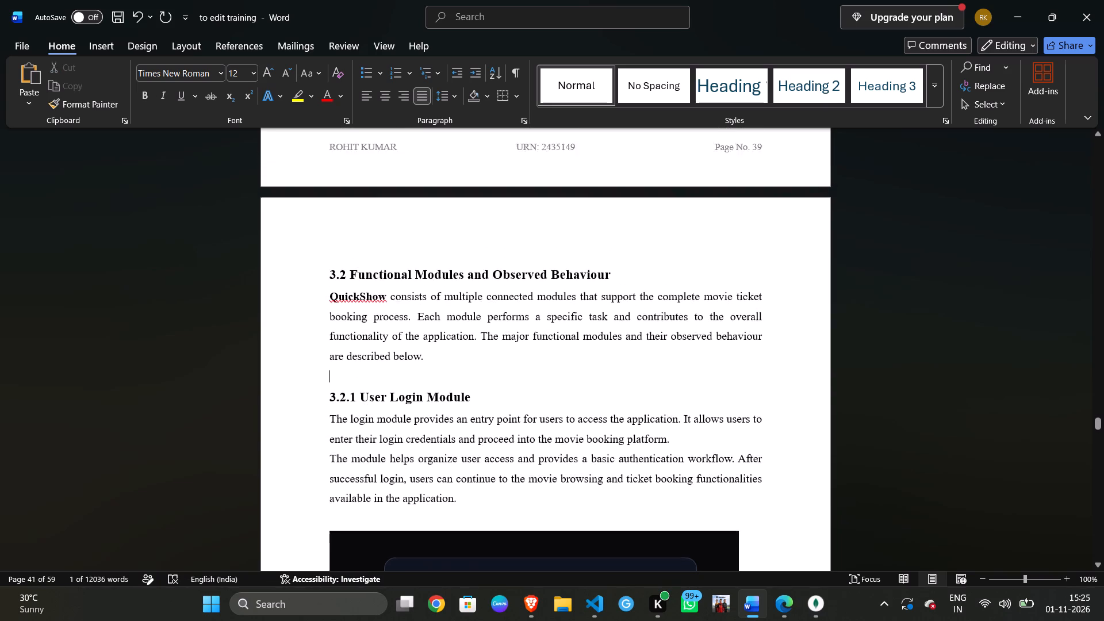
scroll(455, 359, right, 1)
scroll(455, 359, up, 4)
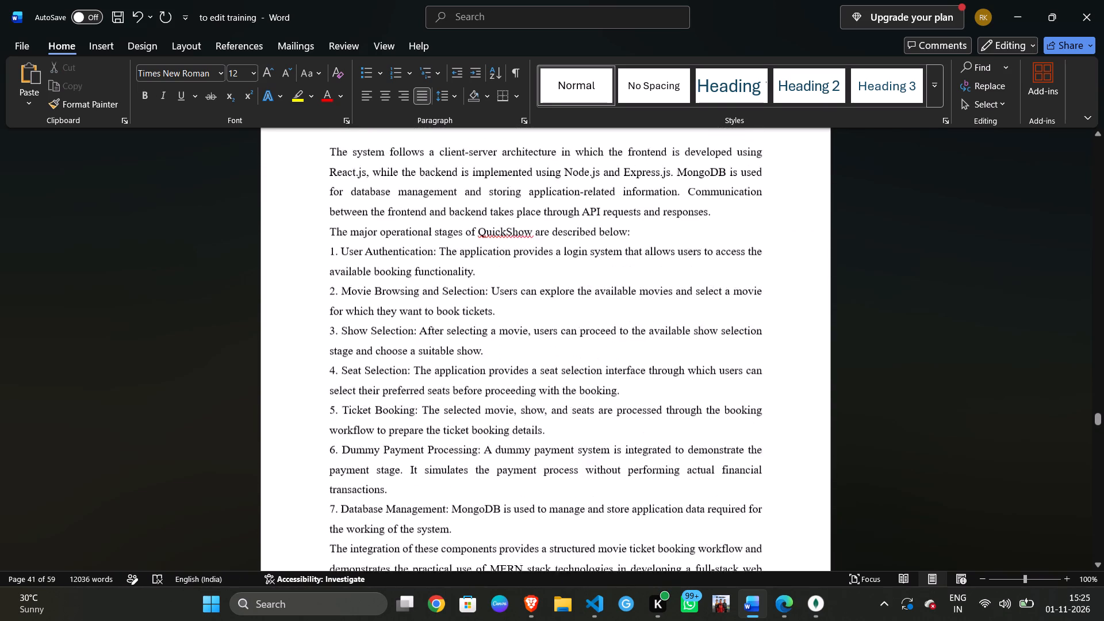
scroll(455, 359, up, 2)
scroll(455, 359, down, 1)
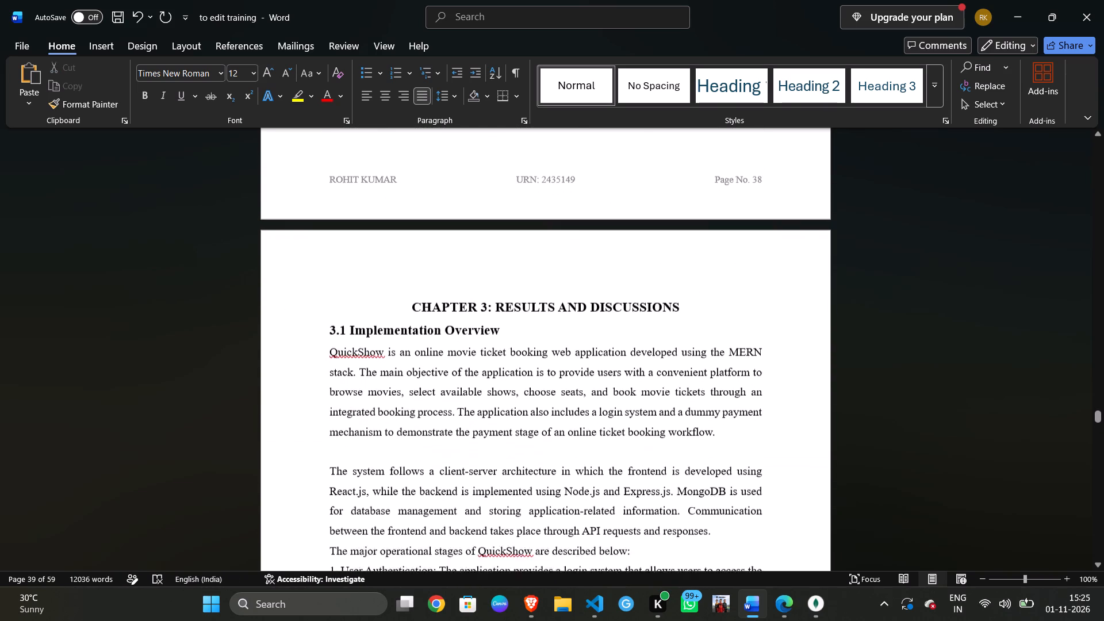
scroll(455, 359, down, 1)
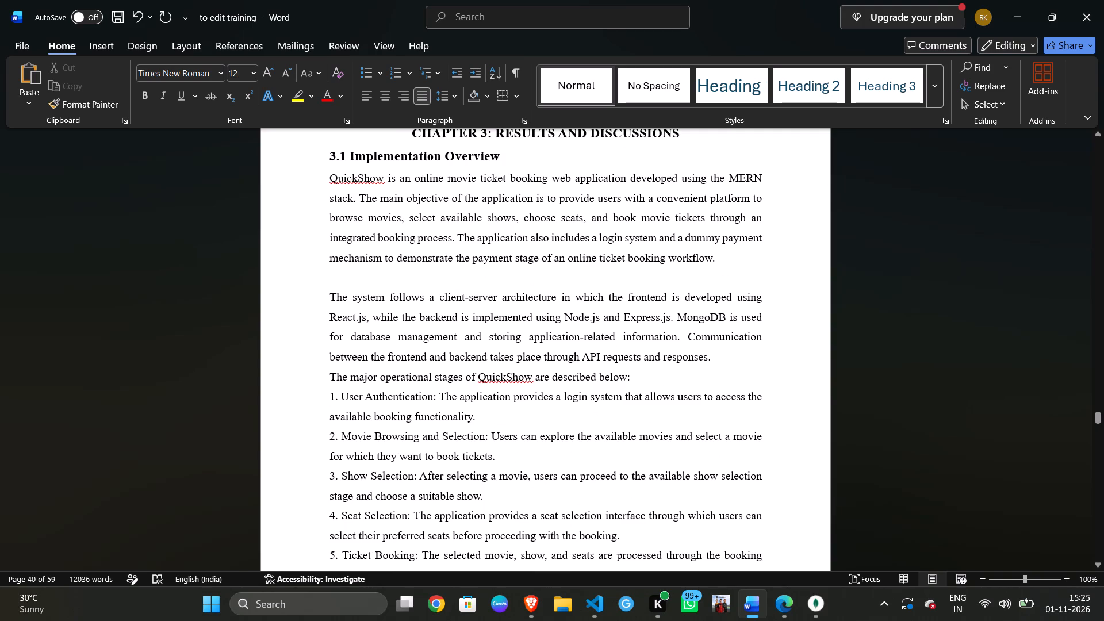
drag(435, 397, 294, 401)
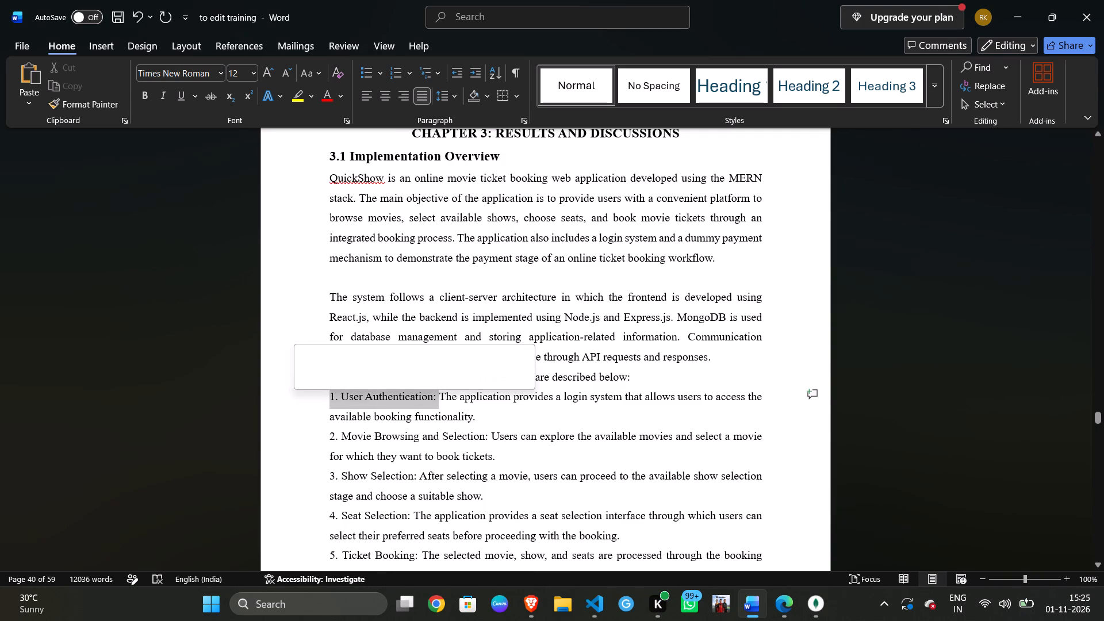
key(ctrl+b)
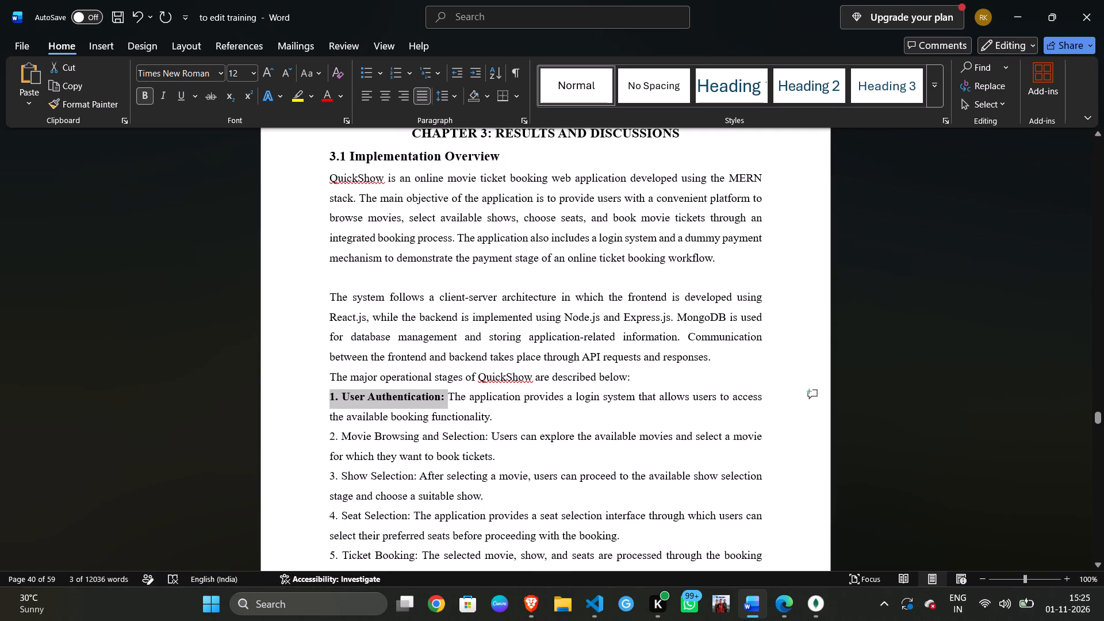
drag(488, 439, 296, 444)
key(ctrl+b)
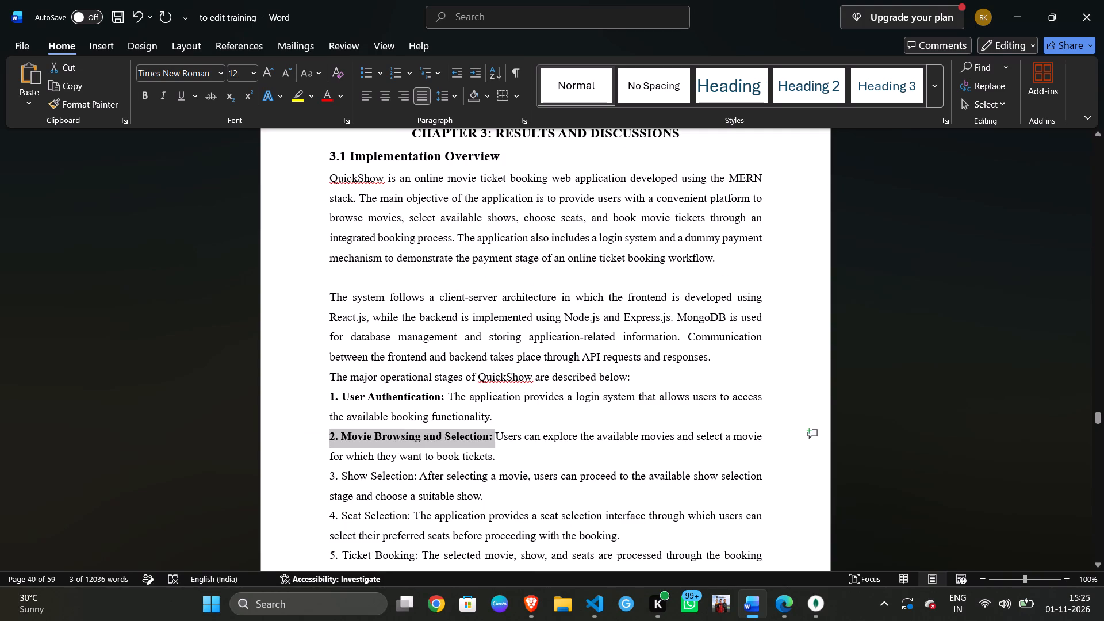
drag(416, 477, 302, 480)
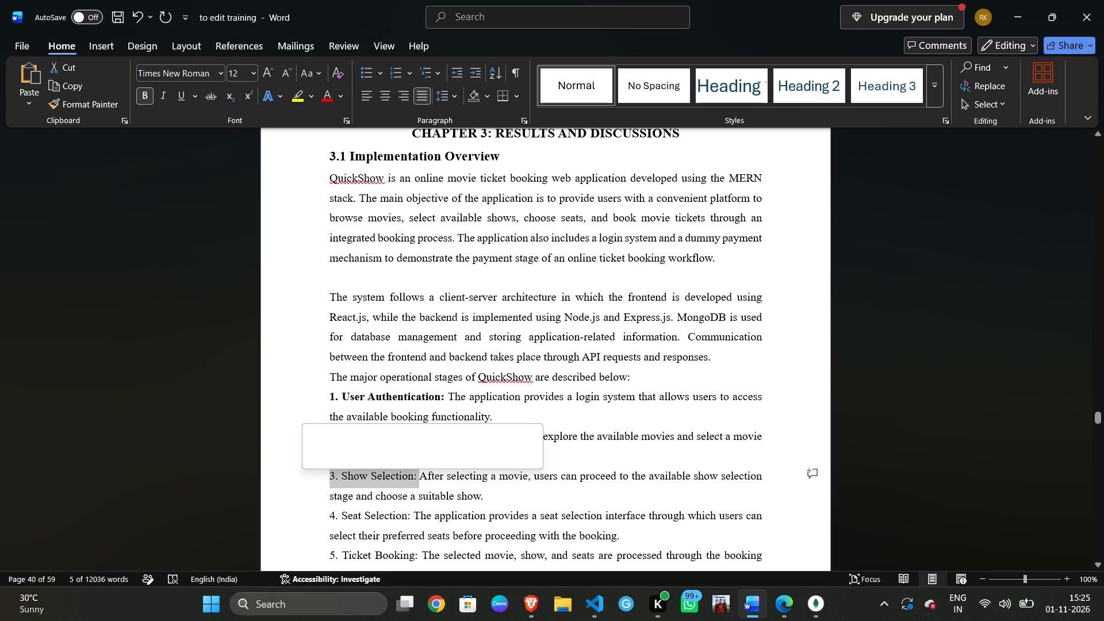
key(ctrl+b)
scroll(302, 480, down, 1)
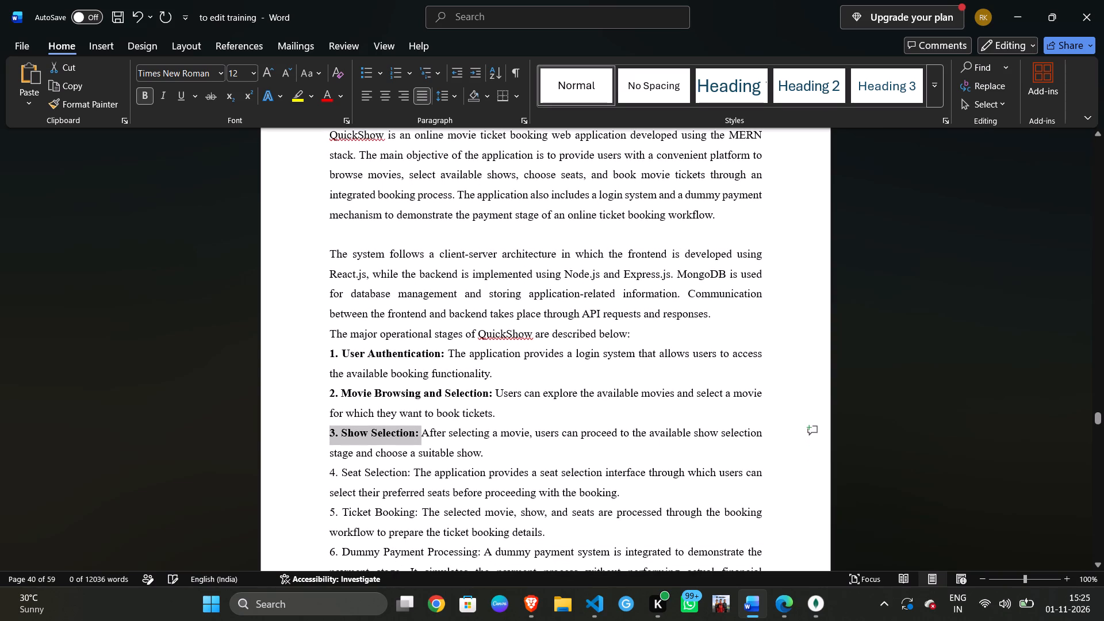
drag(412, 475, 309, 475)
key(ctrl+b)
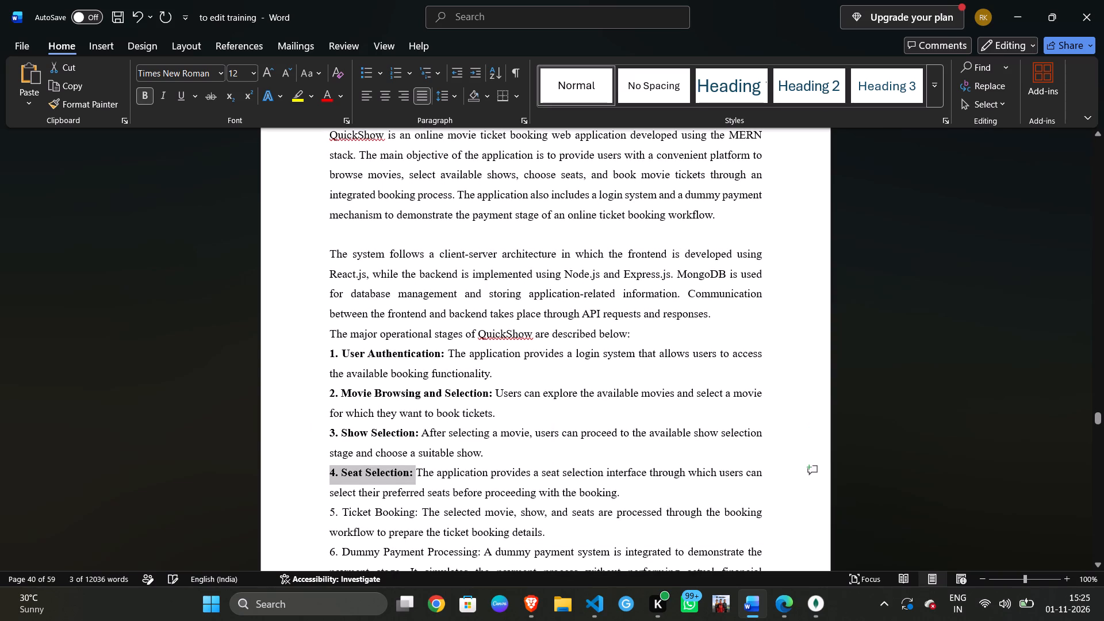
Bold the labels "5. Ticket Booking:", "6. Dummy Payment Processing:" and "7. Database Management:" in the section 3.1 operational stages list.
scroll(309, 475, down, 1)
drag(417, 396, 336, 396)
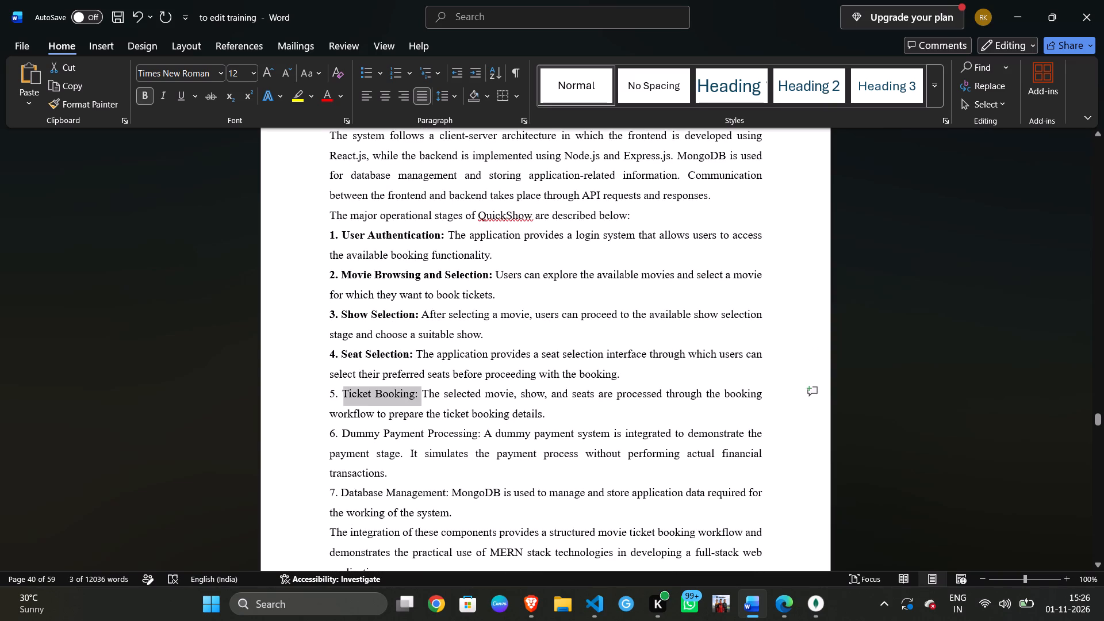
drag(336, 396, 314, 401)
key(ctrl+b)
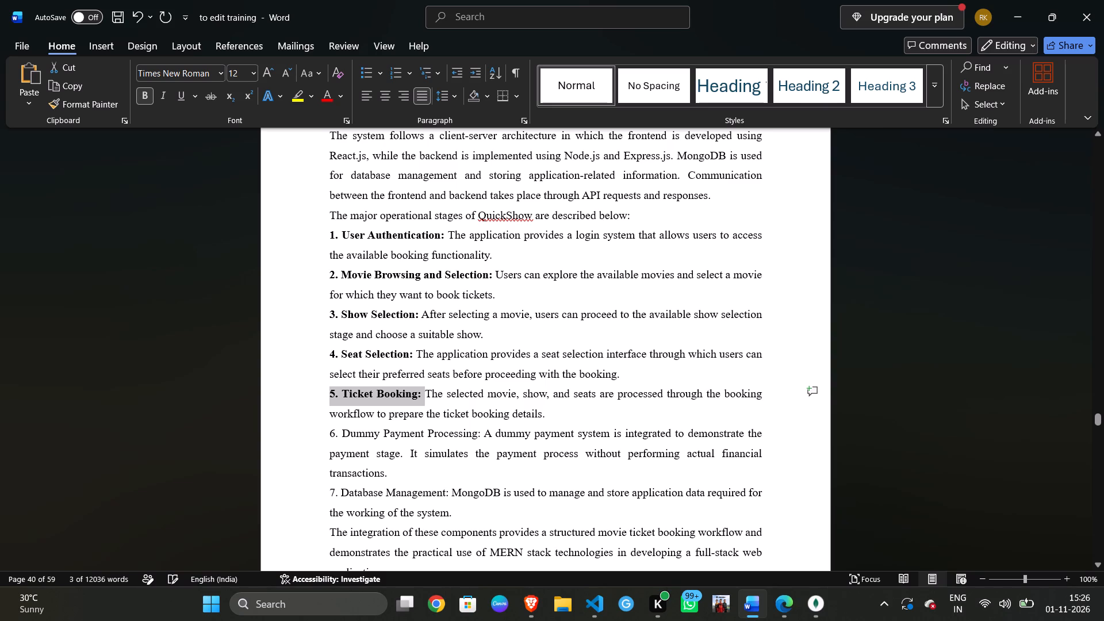
drag(478, 433, 448, 436)
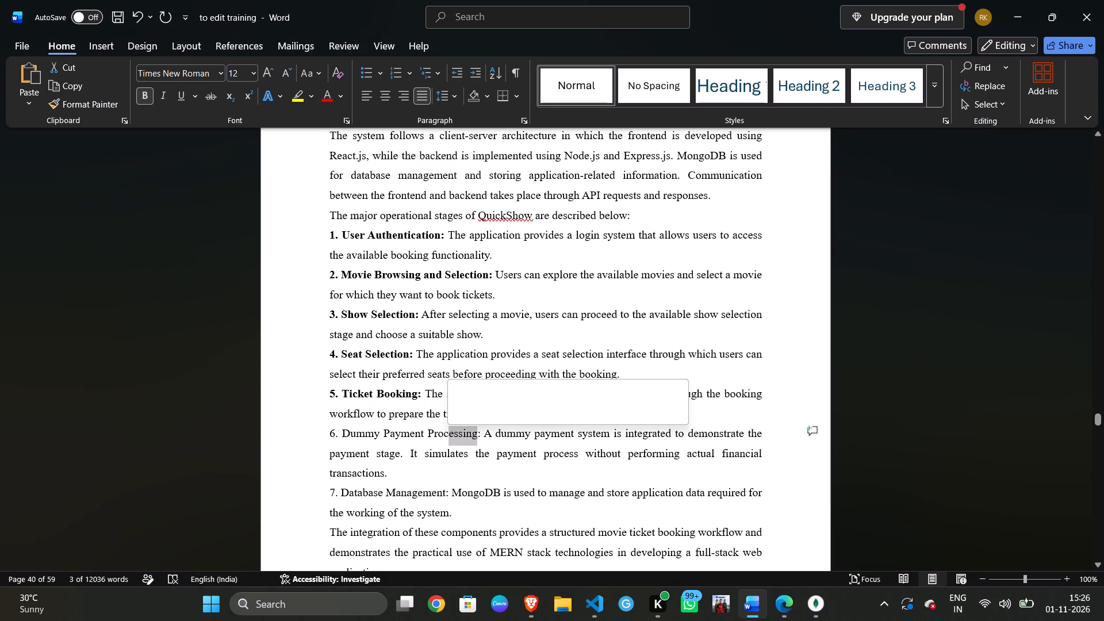
drag(481, 435, 325, 444)
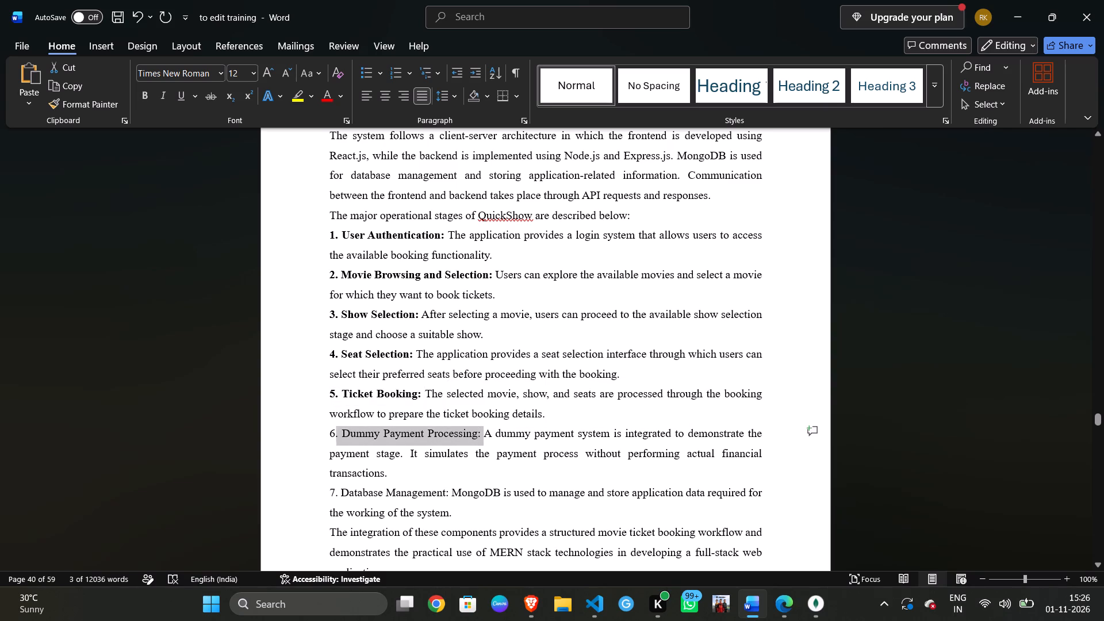
drag(325, 444, 317, 444)
key(ctrl+b)
scroll(386, 492, down, 1)
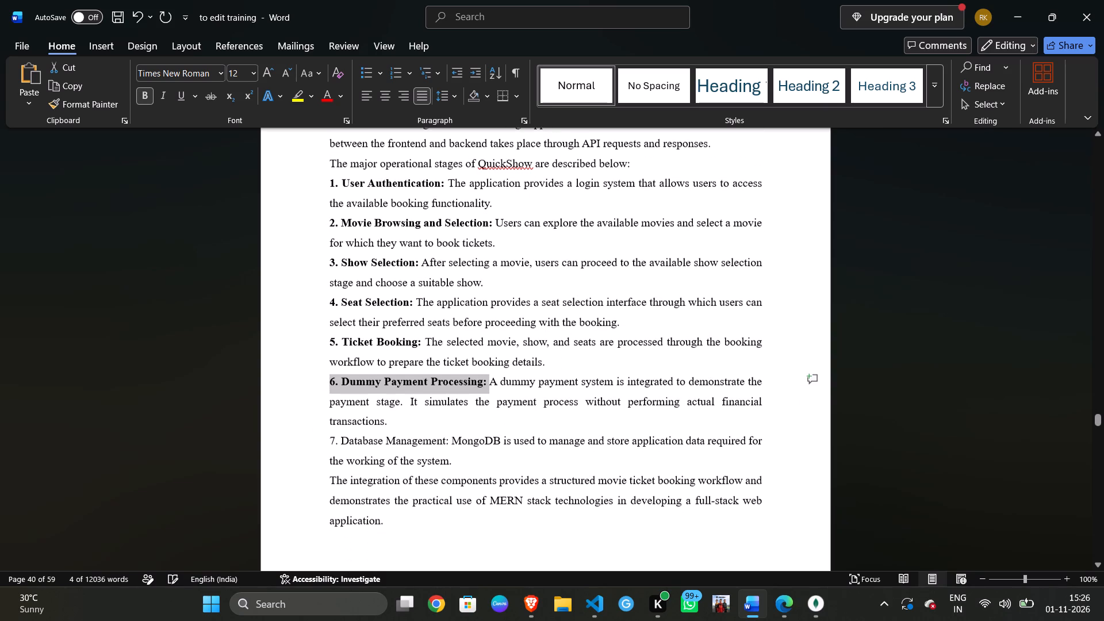
drag(449, 437, 274, 439)
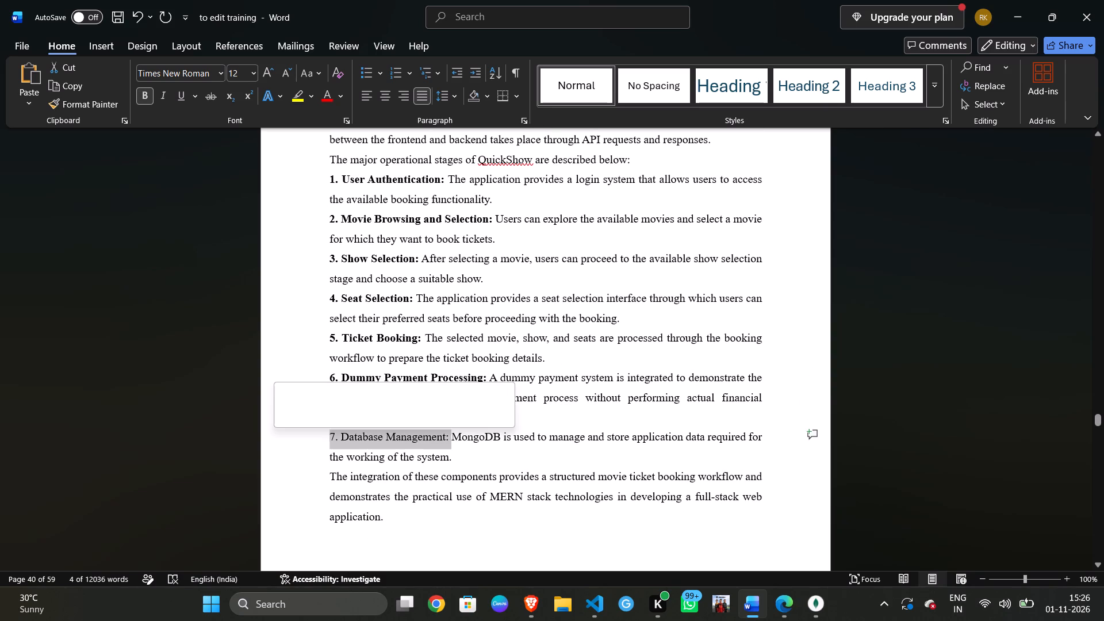
key(ctrl+b)
scroll(378, 488, down, 1)
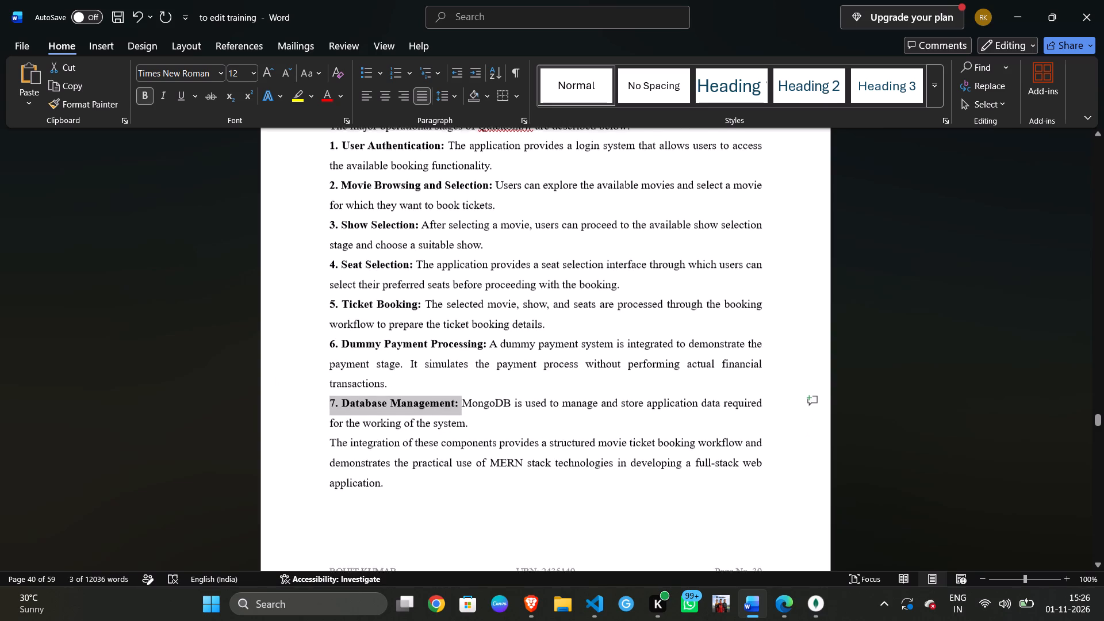
click(476, 519)
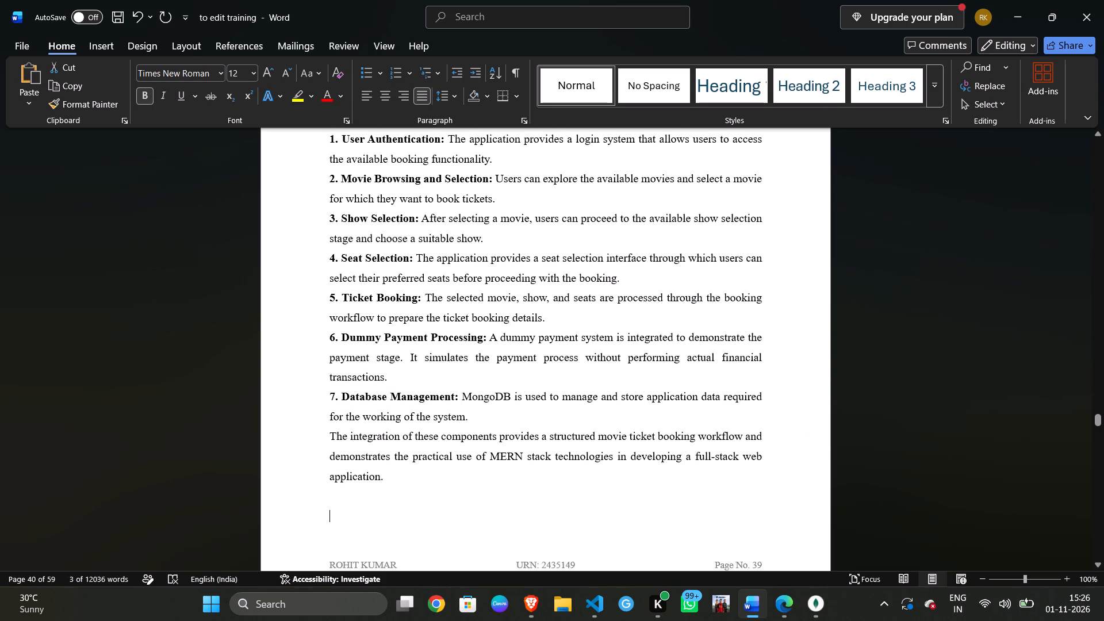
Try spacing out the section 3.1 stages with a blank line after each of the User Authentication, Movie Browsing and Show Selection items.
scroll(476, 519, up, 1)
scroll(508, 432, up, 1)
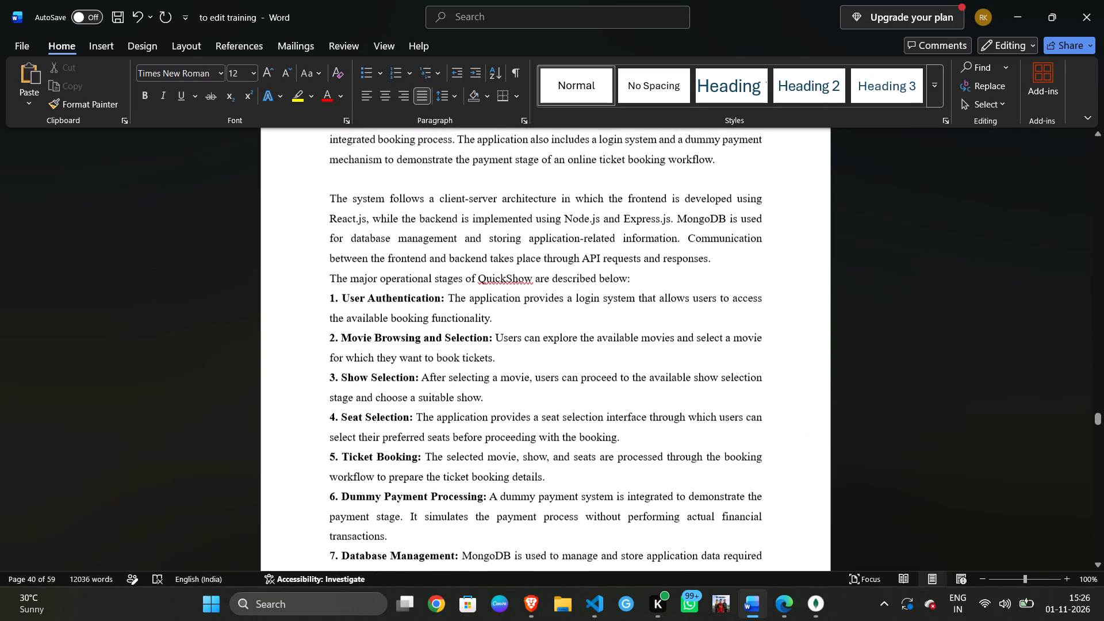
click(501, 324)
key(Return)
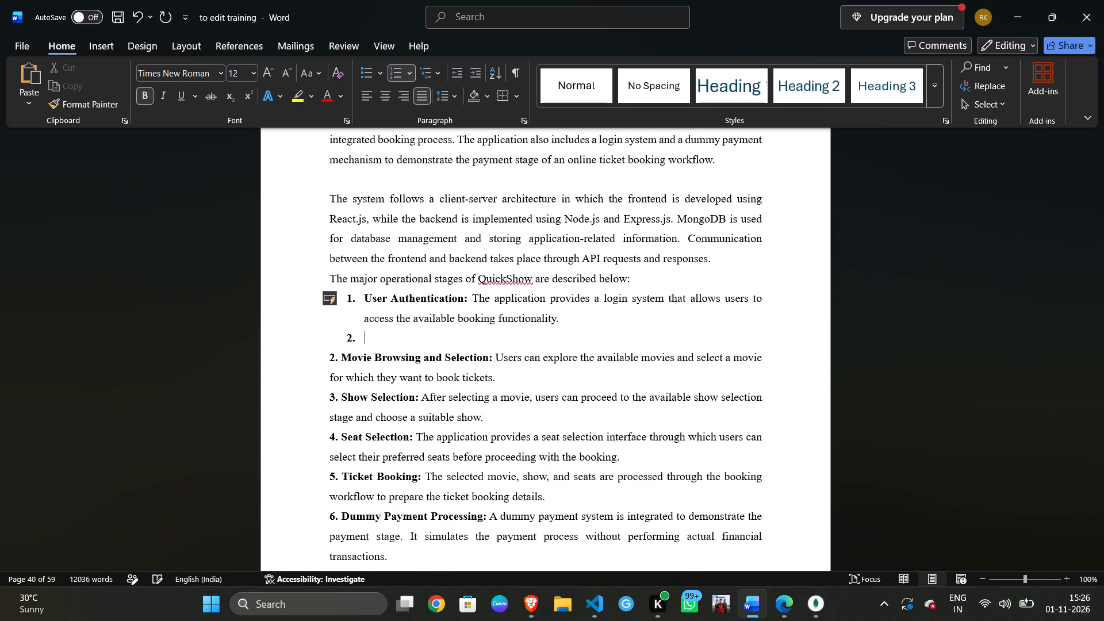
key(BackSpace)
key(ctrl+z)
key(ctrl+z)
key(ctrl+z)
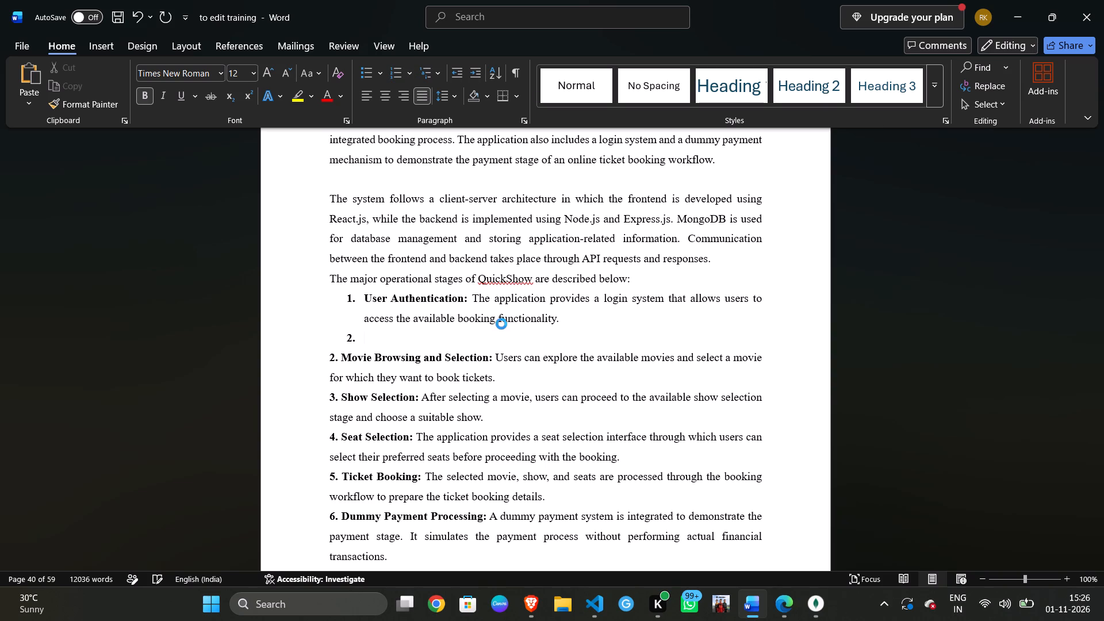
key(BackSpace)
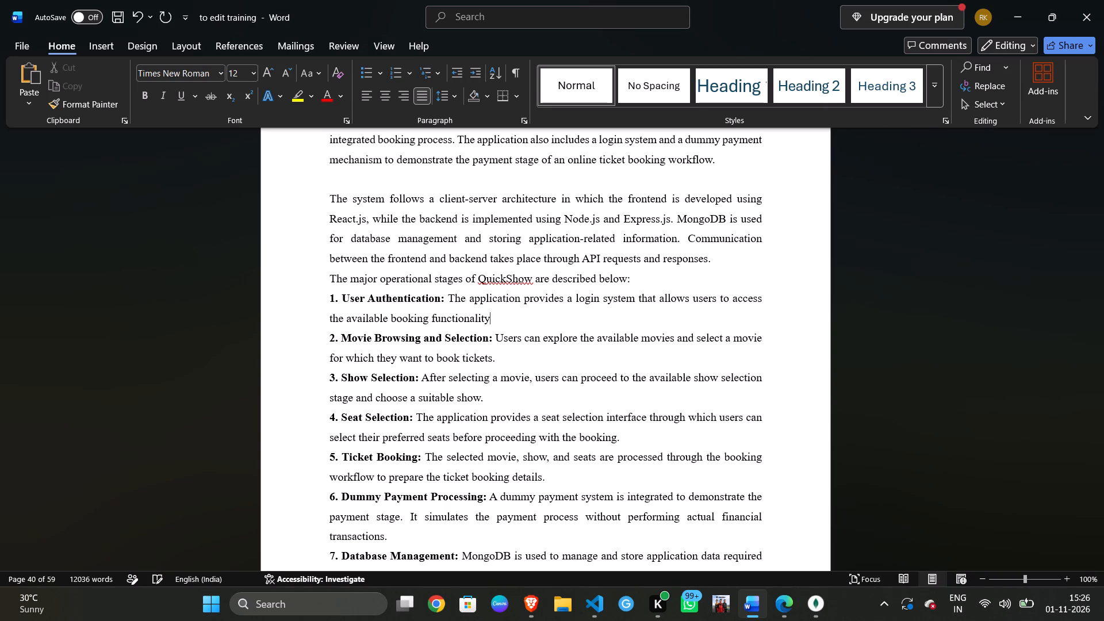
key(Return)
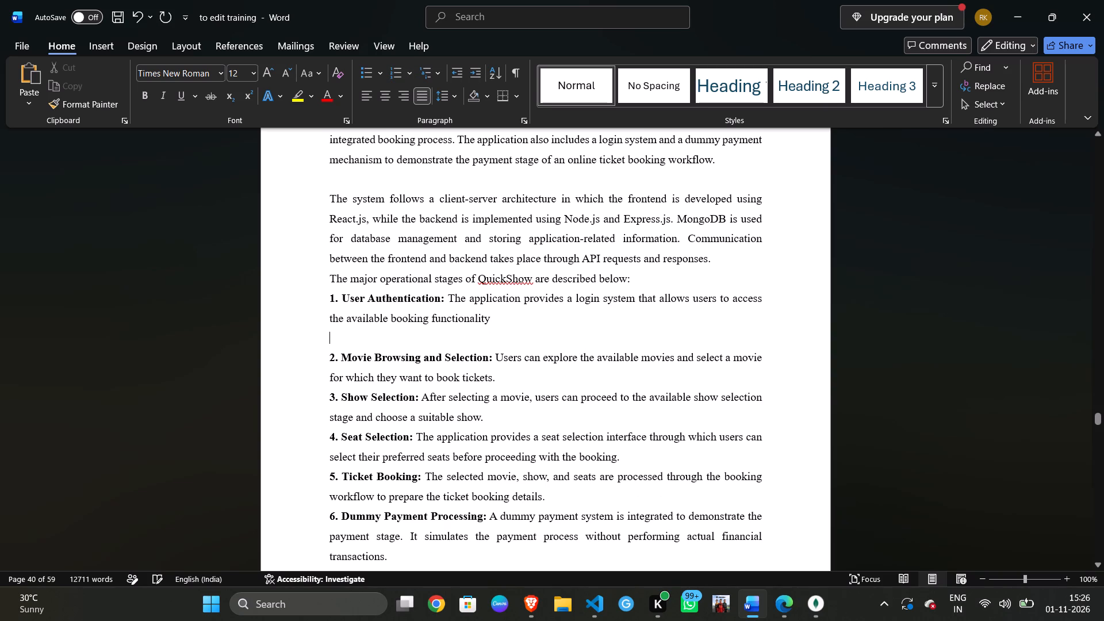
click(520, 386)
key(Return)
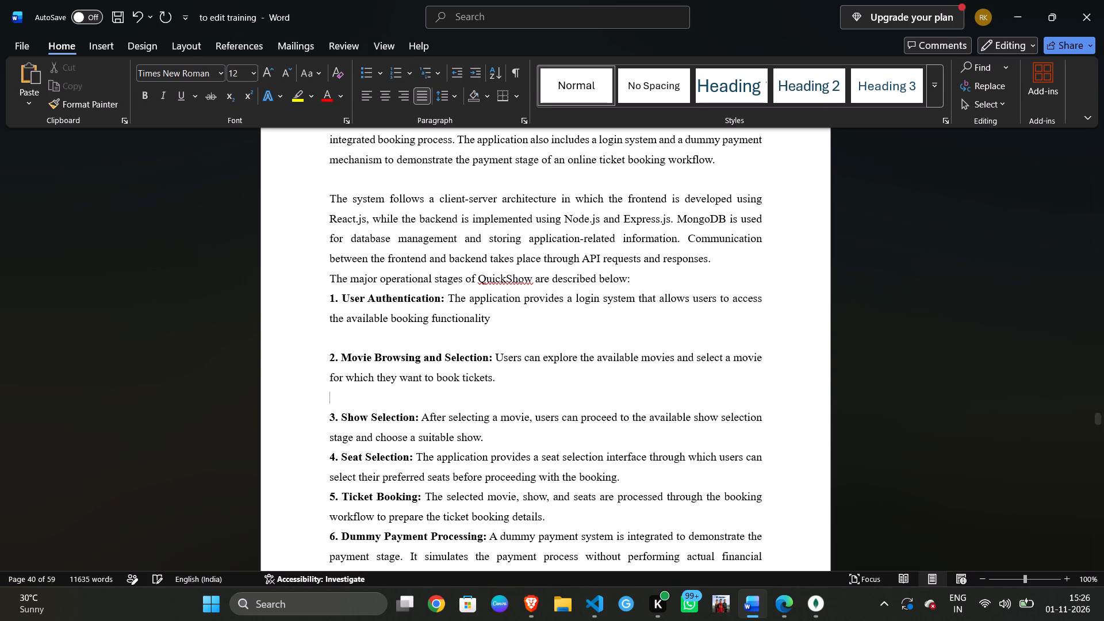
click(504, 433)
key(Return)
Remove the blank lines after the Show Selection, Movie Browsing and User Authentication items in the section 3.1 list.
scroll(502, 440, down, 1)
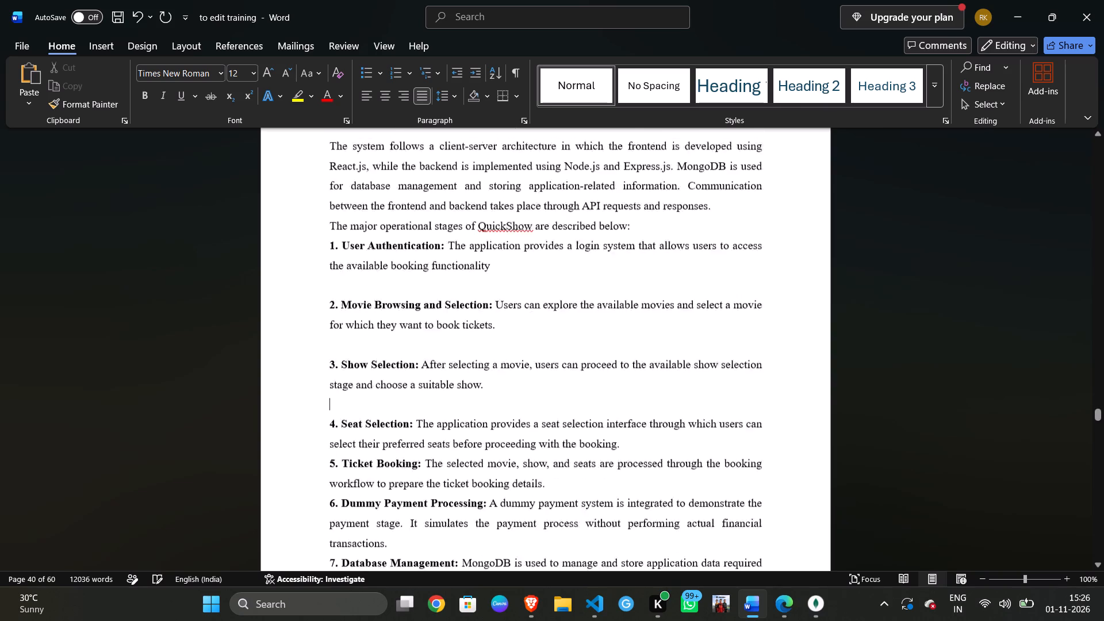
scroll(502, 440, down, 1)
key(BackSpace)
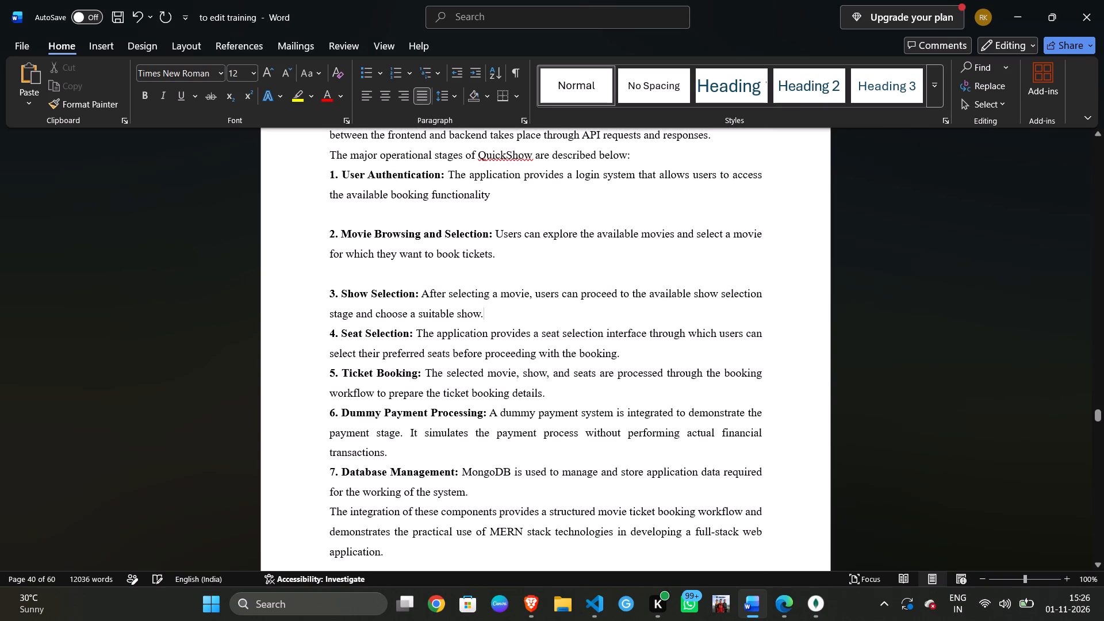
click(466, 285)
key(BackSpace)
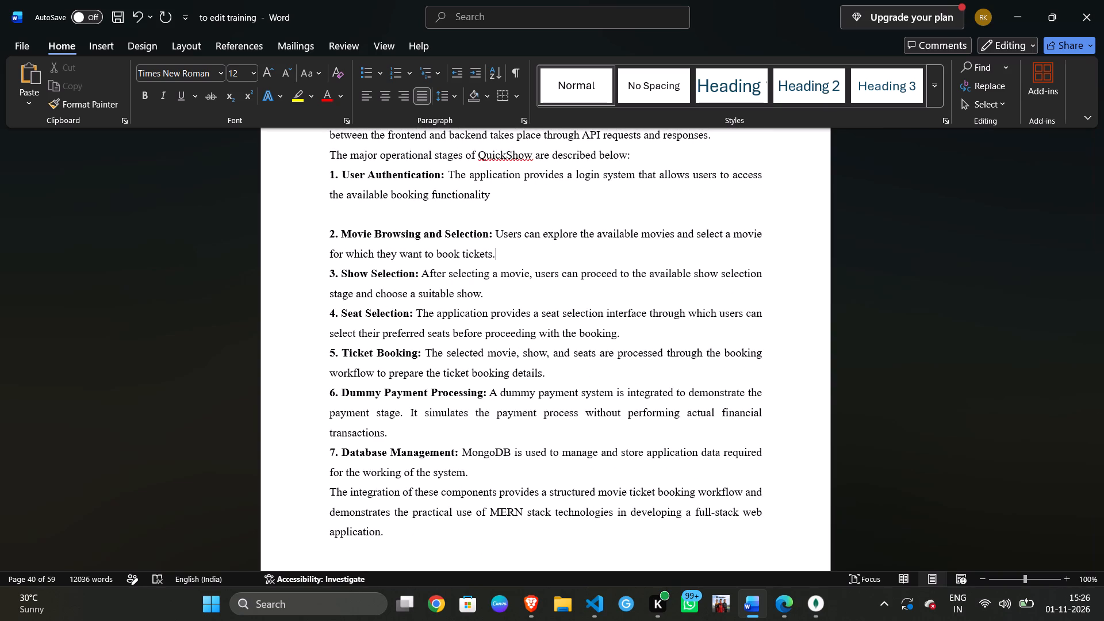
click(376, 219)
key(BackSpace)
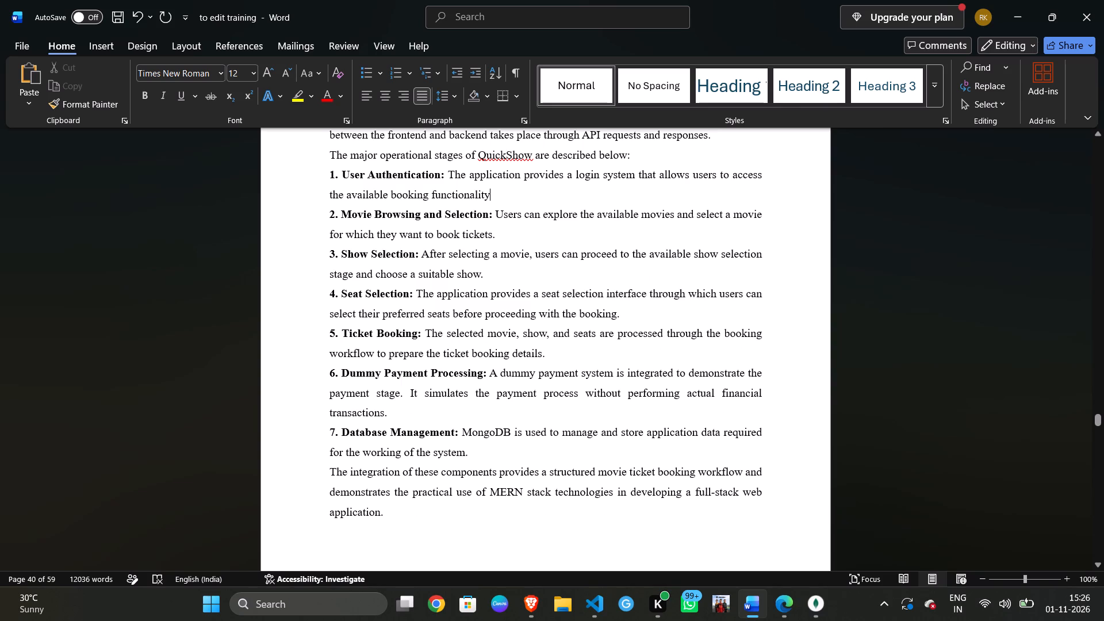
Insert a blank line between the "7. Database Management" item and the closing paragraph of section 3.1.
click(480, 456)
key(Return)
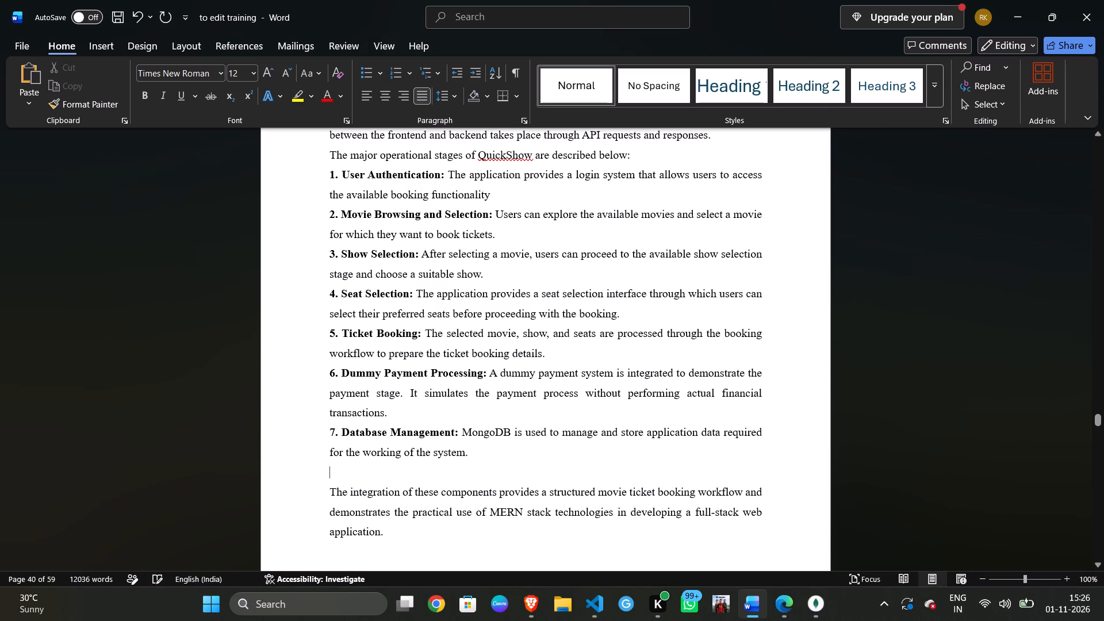
Insert a blank line between the sentence introducing QuickShow's major operational stages and the "1. User Authentication" item.
scroll(466, 483, up, 1)
click(648, 262)
key(Return)
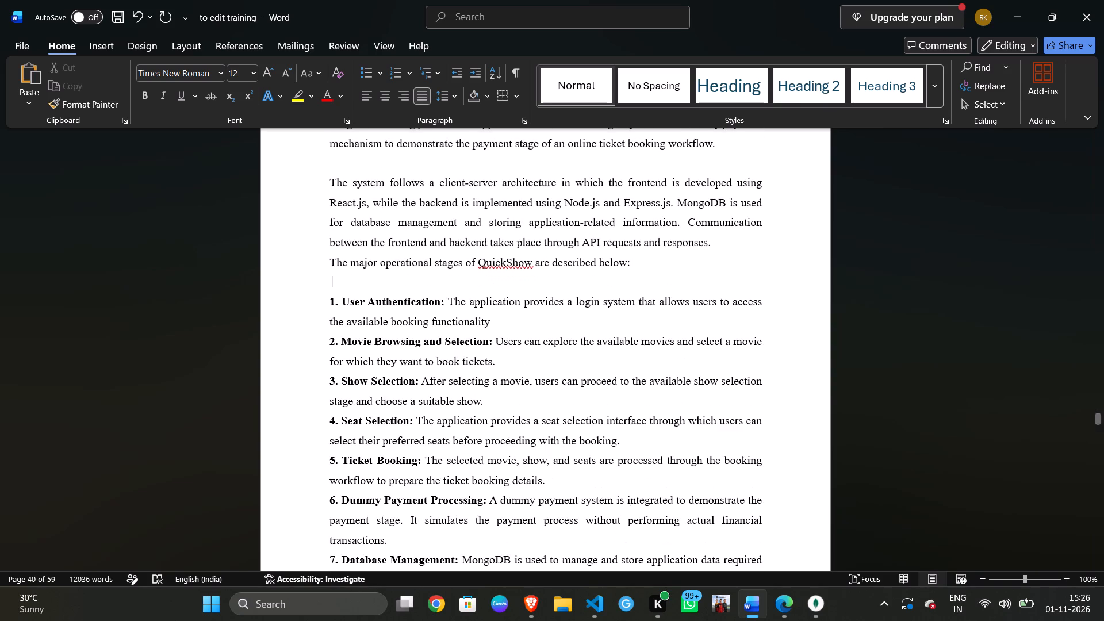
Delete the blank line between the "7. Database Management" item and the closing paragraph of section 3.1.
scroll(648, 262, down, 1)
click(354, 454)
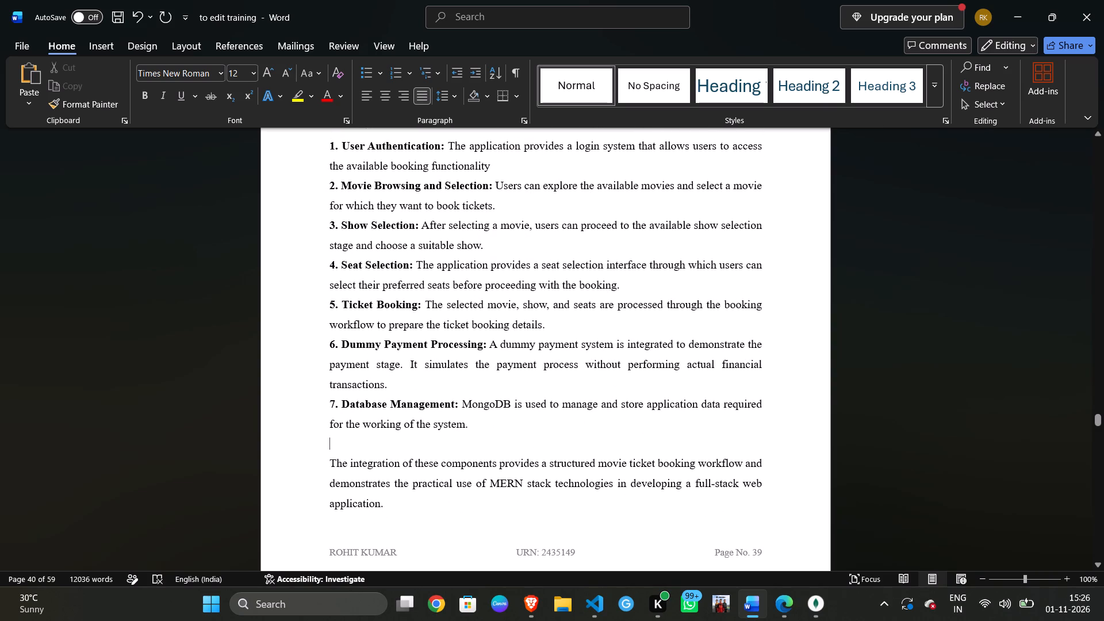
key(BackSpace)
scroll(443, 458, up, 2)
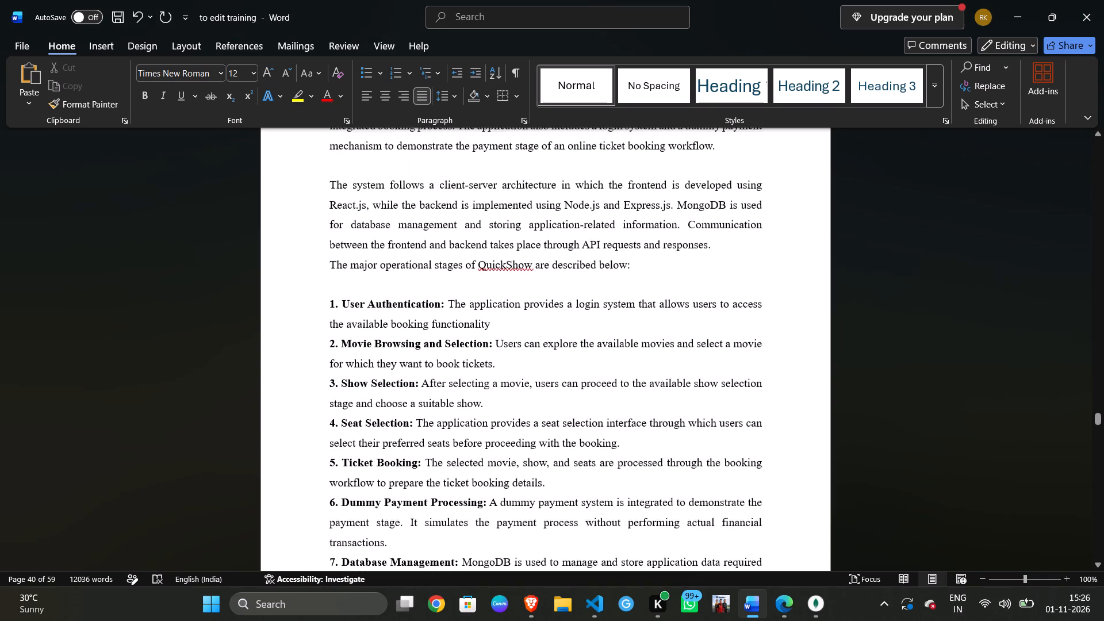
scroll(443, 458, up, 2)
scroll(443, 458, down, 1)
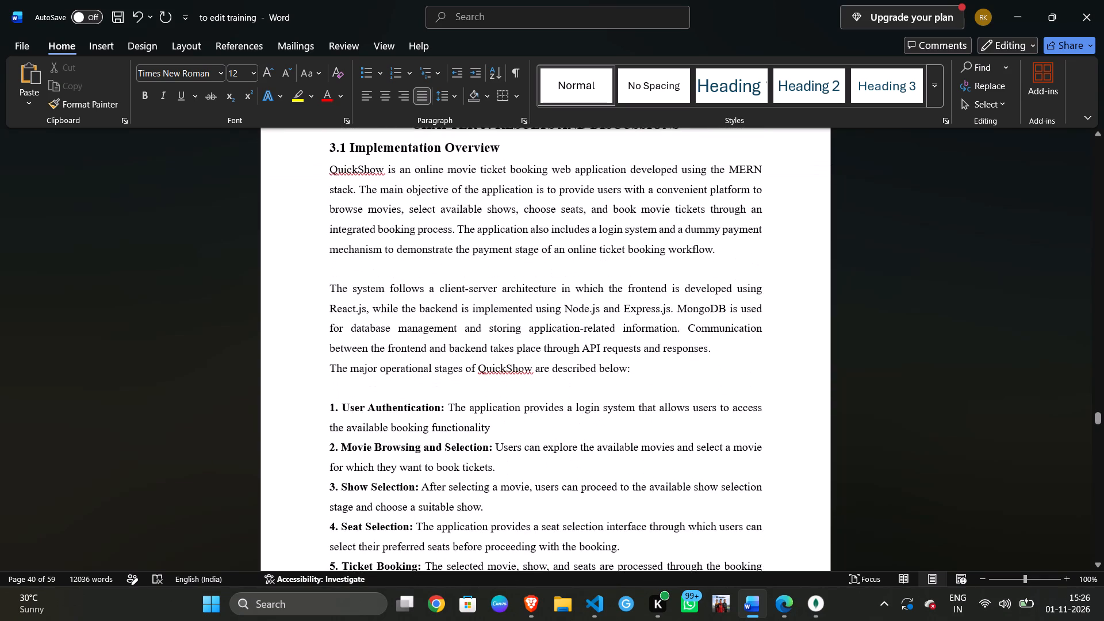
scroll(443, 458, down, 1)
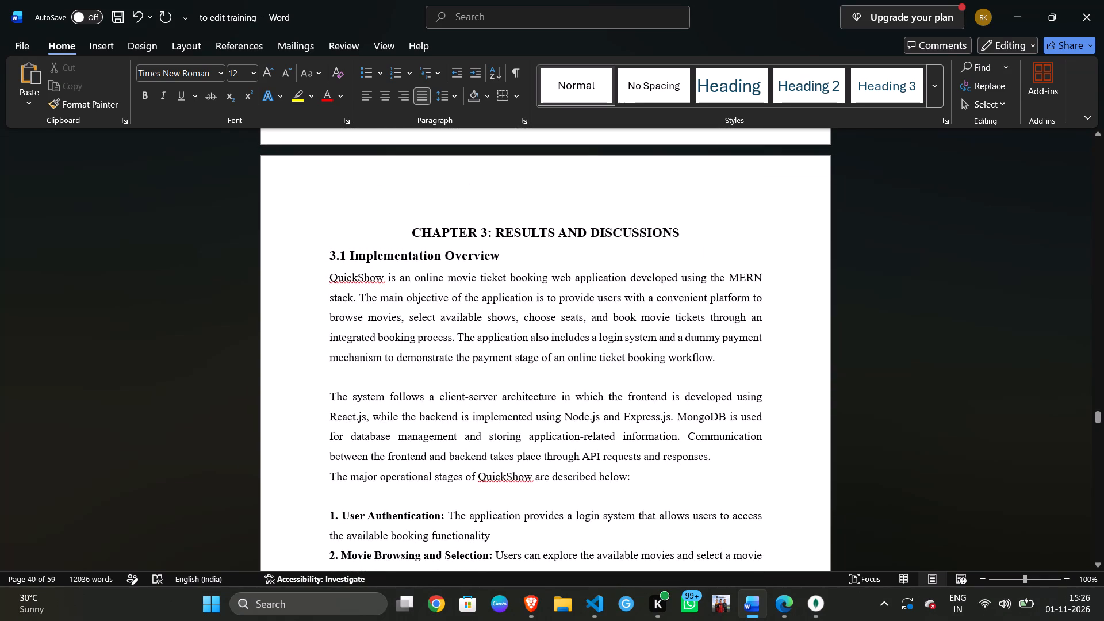
Review the text, figures, captions and spacing from section 3.1 through section 3.2.4 for remaining placeholders and formatting issues.
scroll(443, 458, down, 3)
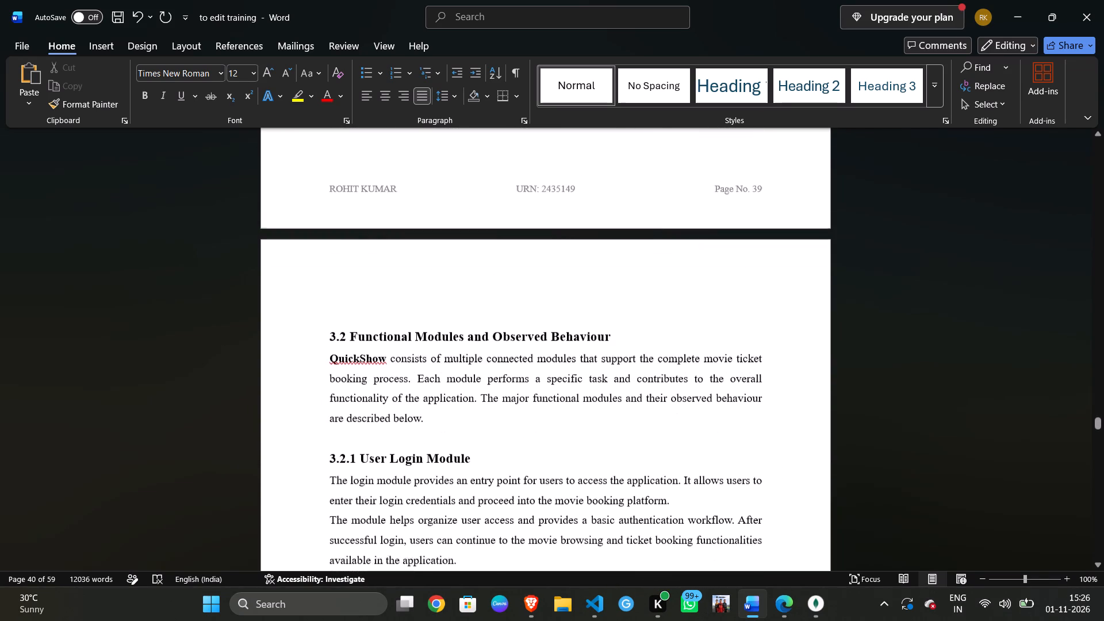
scroll(443, 458, down, 4)
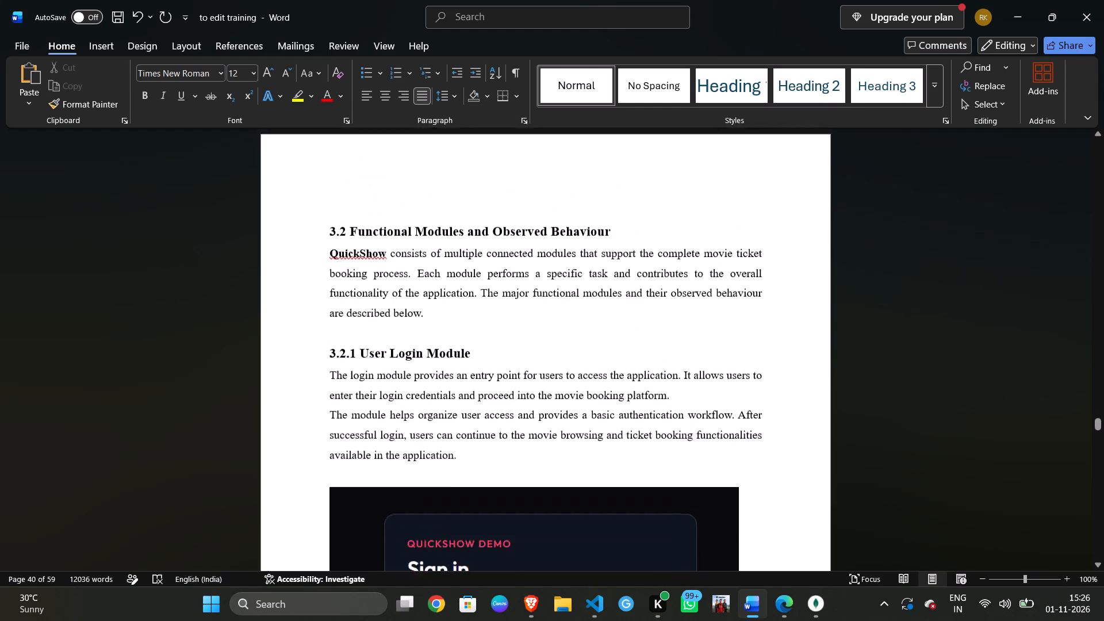
scroll(443, 458, down, 1)
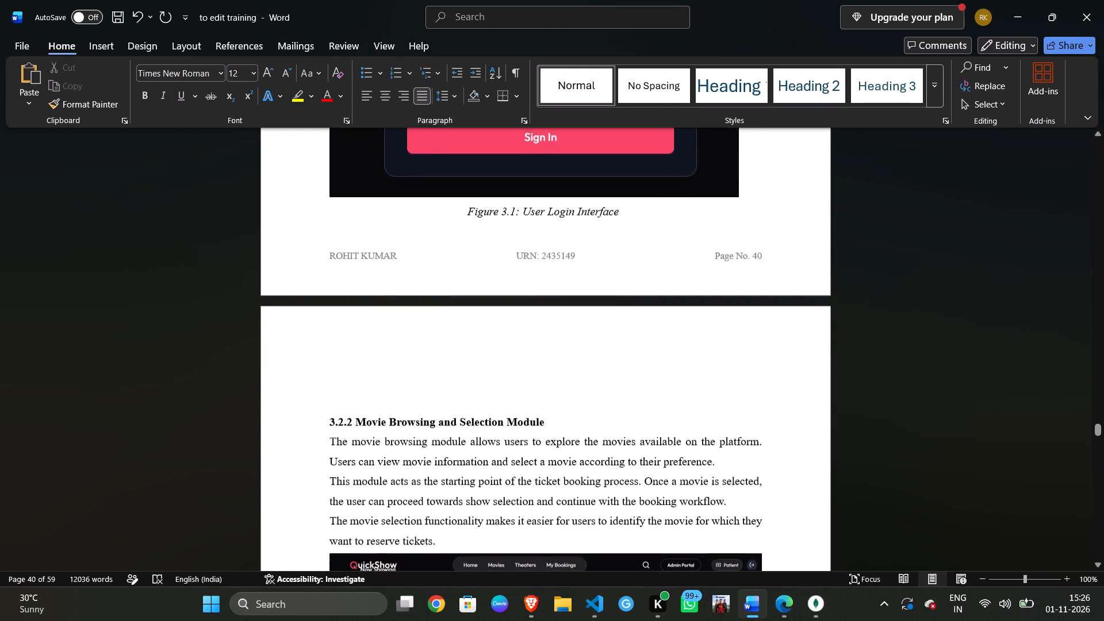
scroll(443, 458, down, 3)
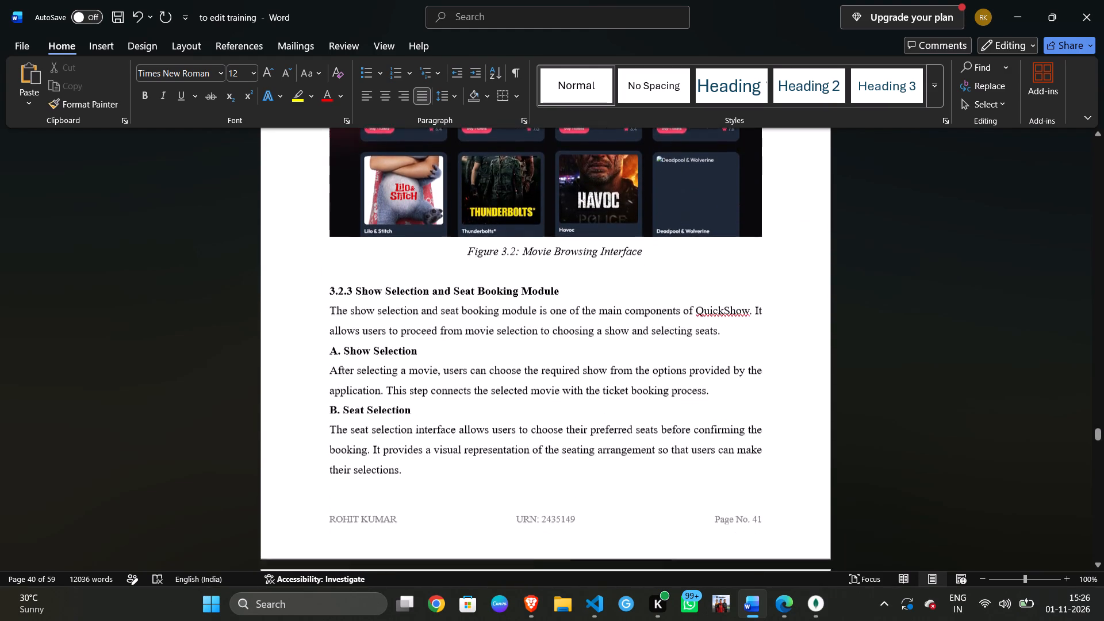
scroll(443, 458, down, 2)
scroll(443, 458, up, 2)
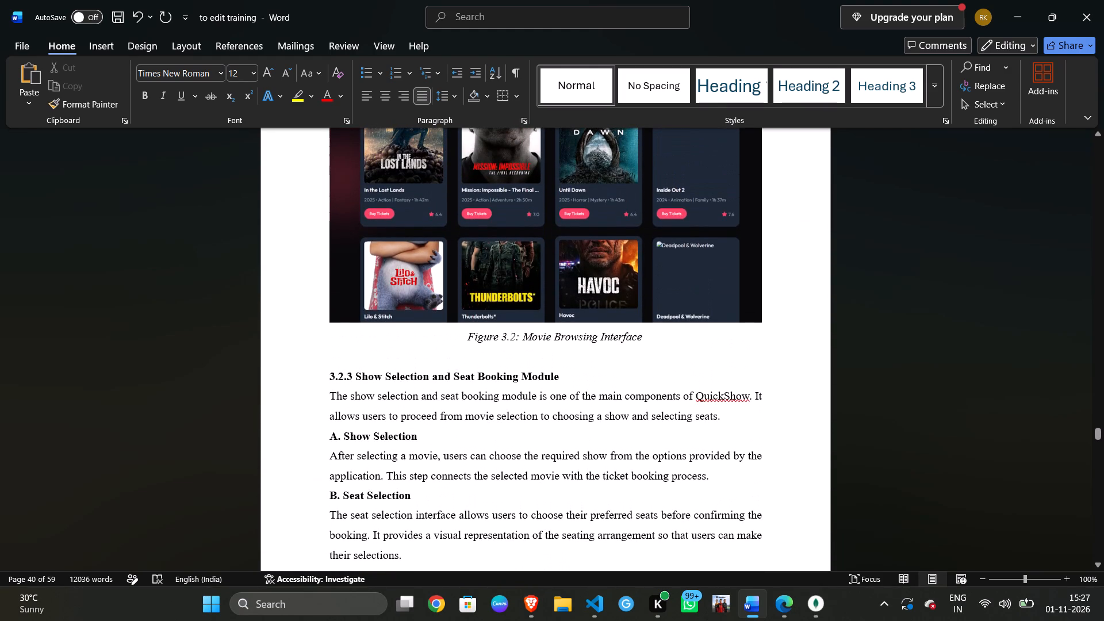
scroll(443, 458, down, 1)
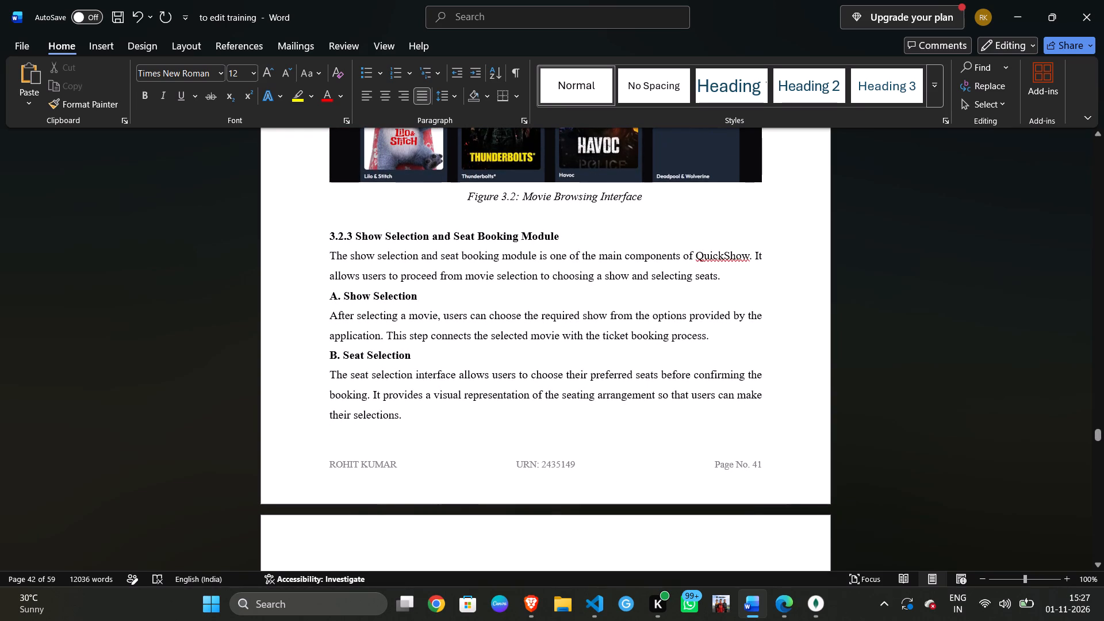
scroll(453, 419, down, 1)
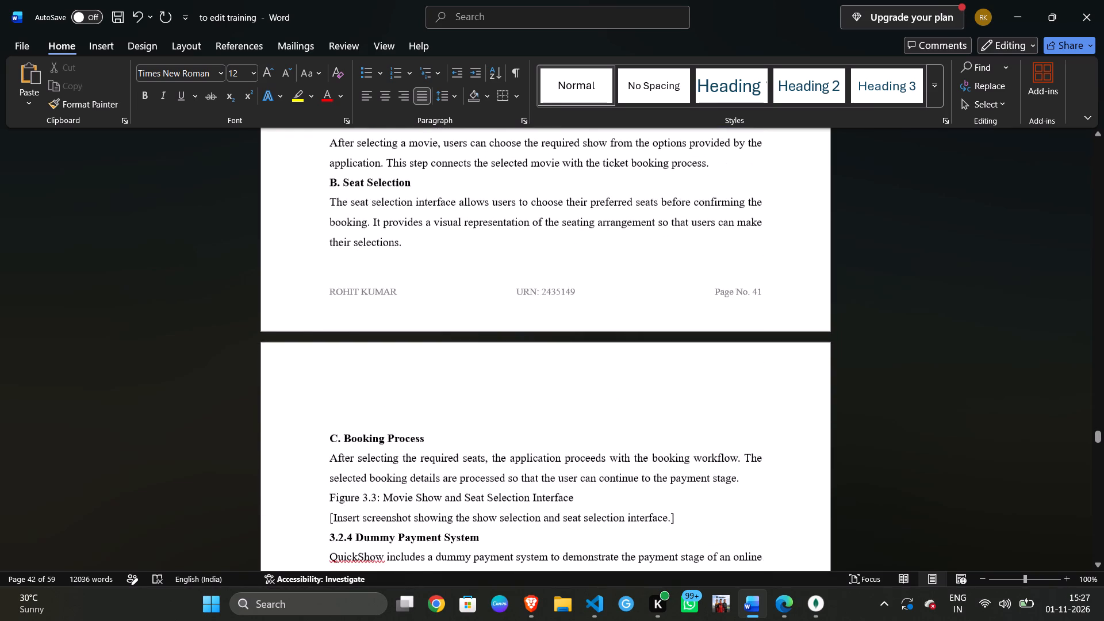
scroll(453, 419, down, 2)
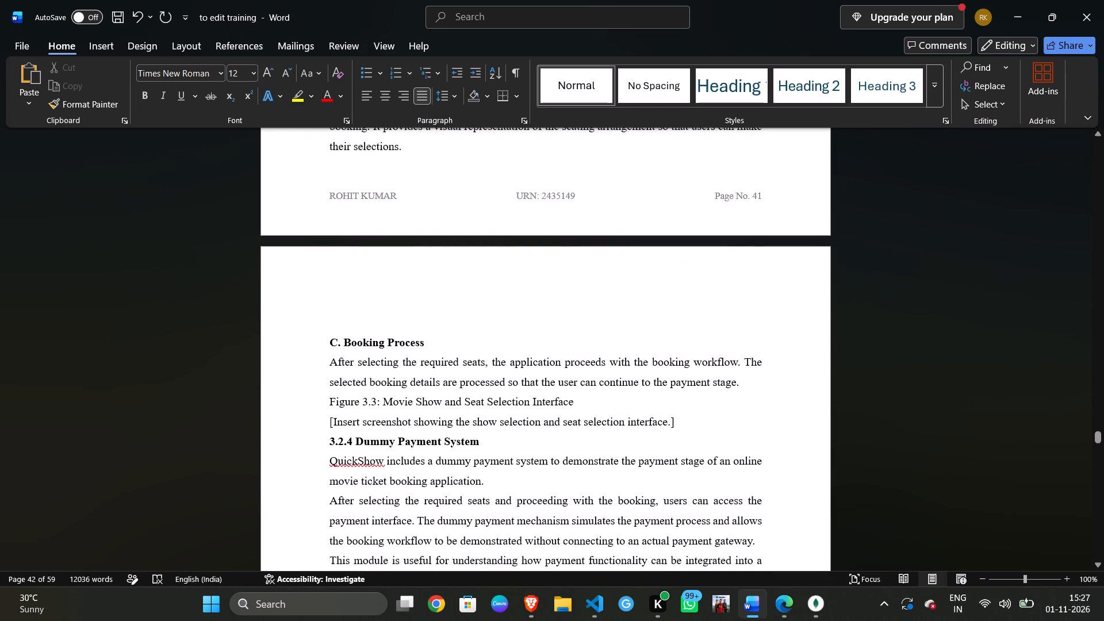
Select the screenshot placeholder below the Figure 3.3 caption and, in Brave, open the date and time selection for Mission: Impossible - The Final Reckoning.
drag(677, 420, 333, 430)
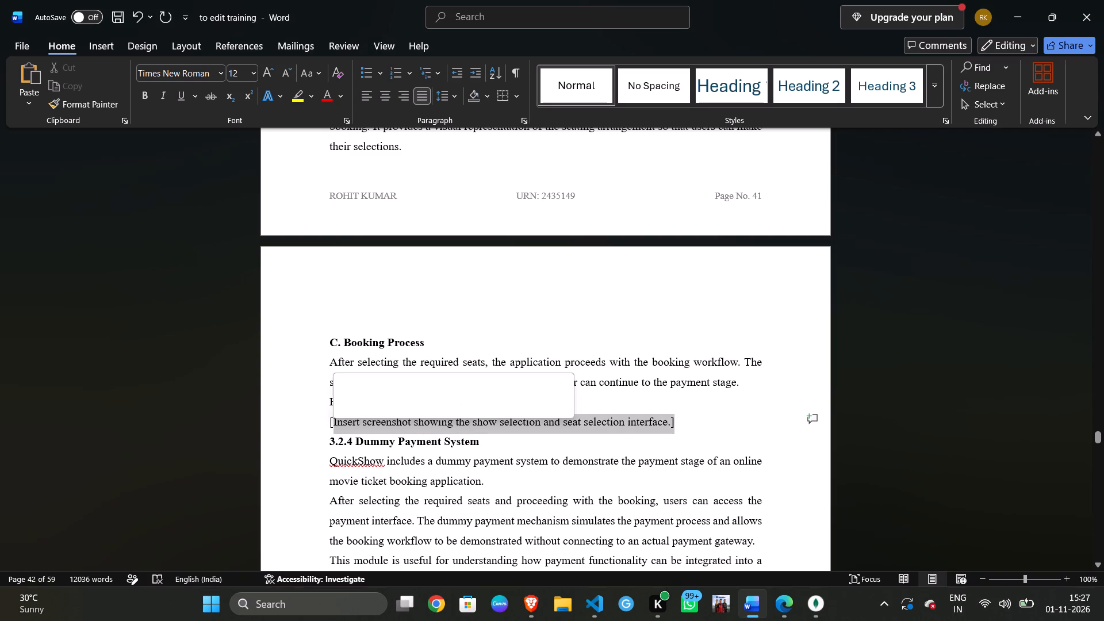
click(539, 609)
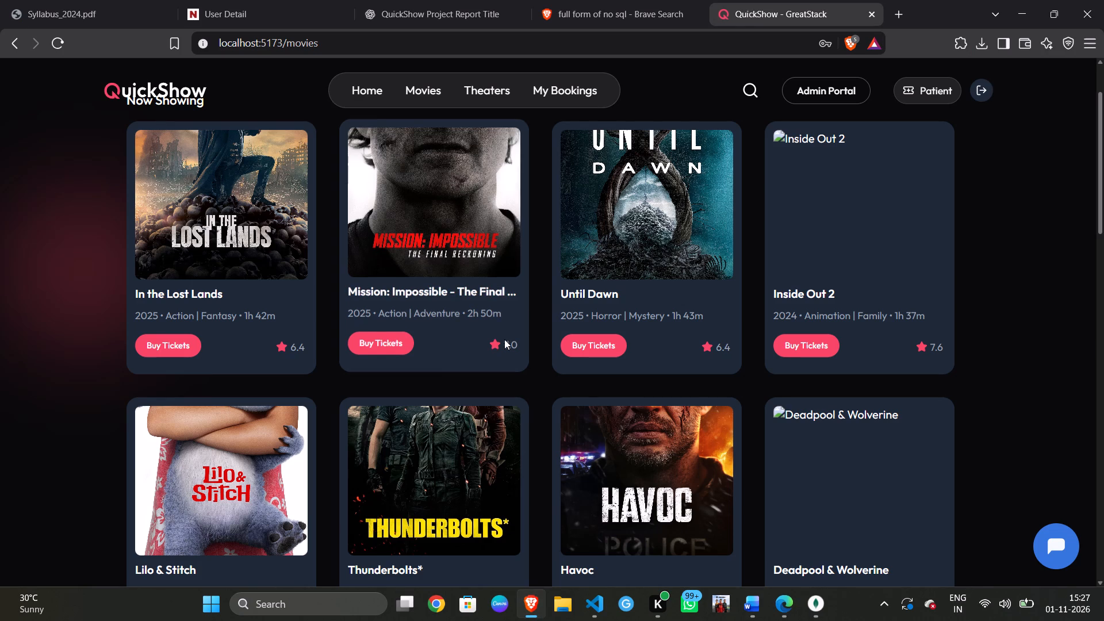
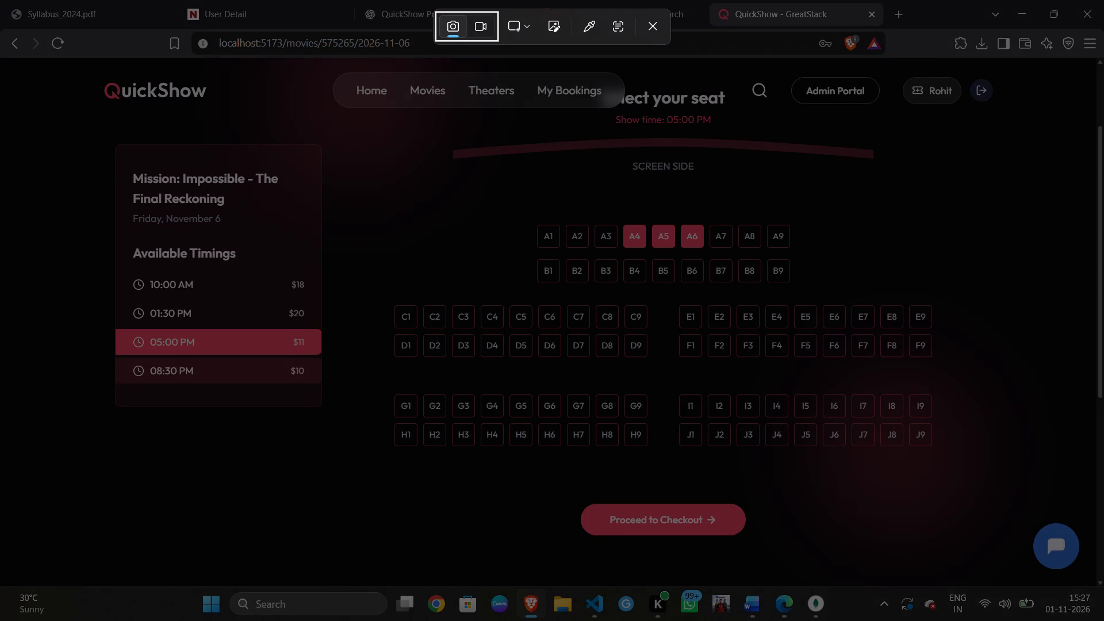
Capture the seat selection page with seats A4, A5 and A6 chosen, and replace the Figure 3.3 placeholder in Word with that screenshot.
drag(76, 72, 1019, 559)
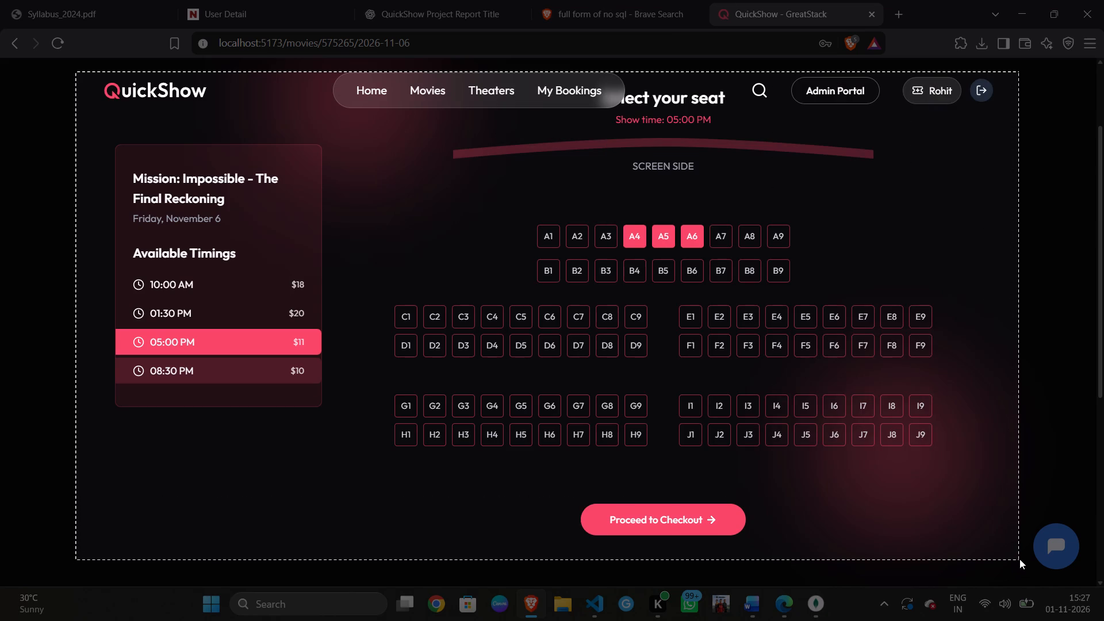
drag(1019, 559, 1090, 577)
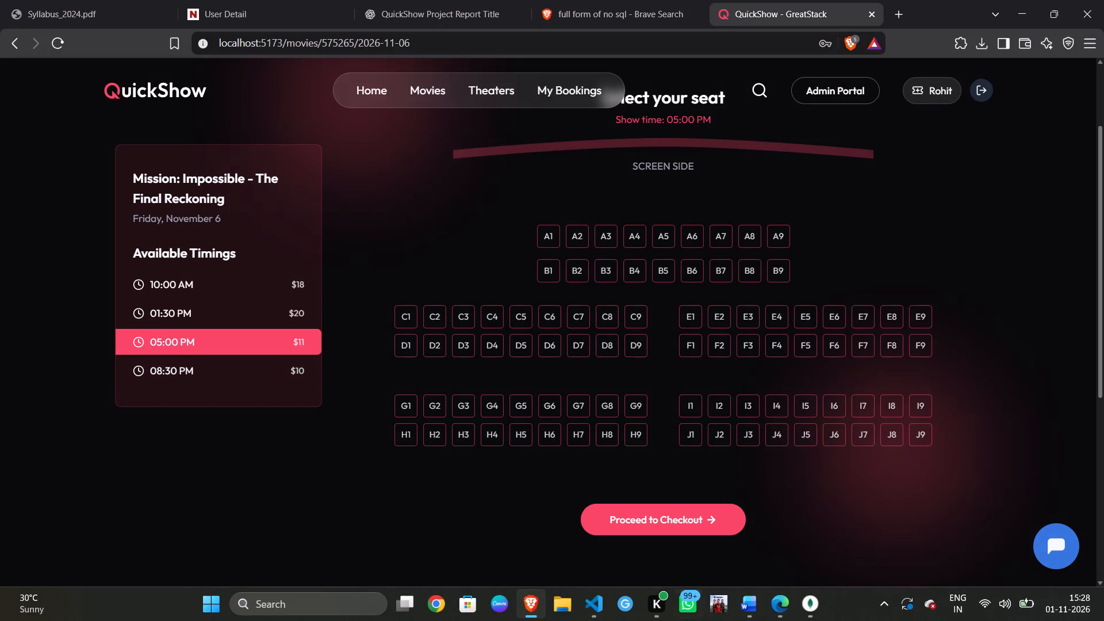
click(746, 607)
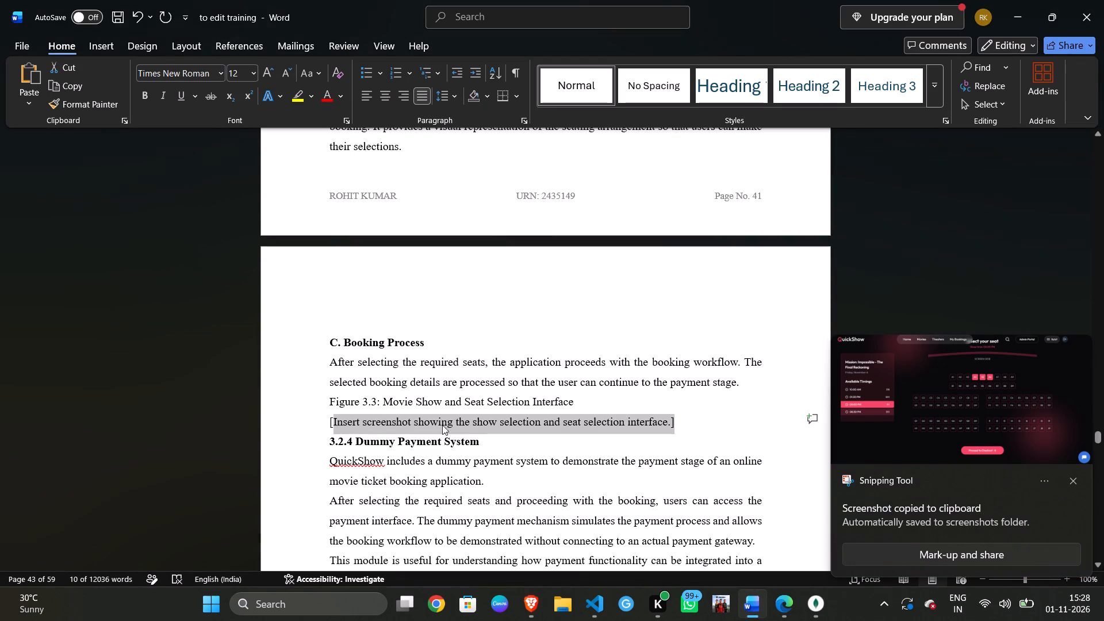
key(ctrl+v)
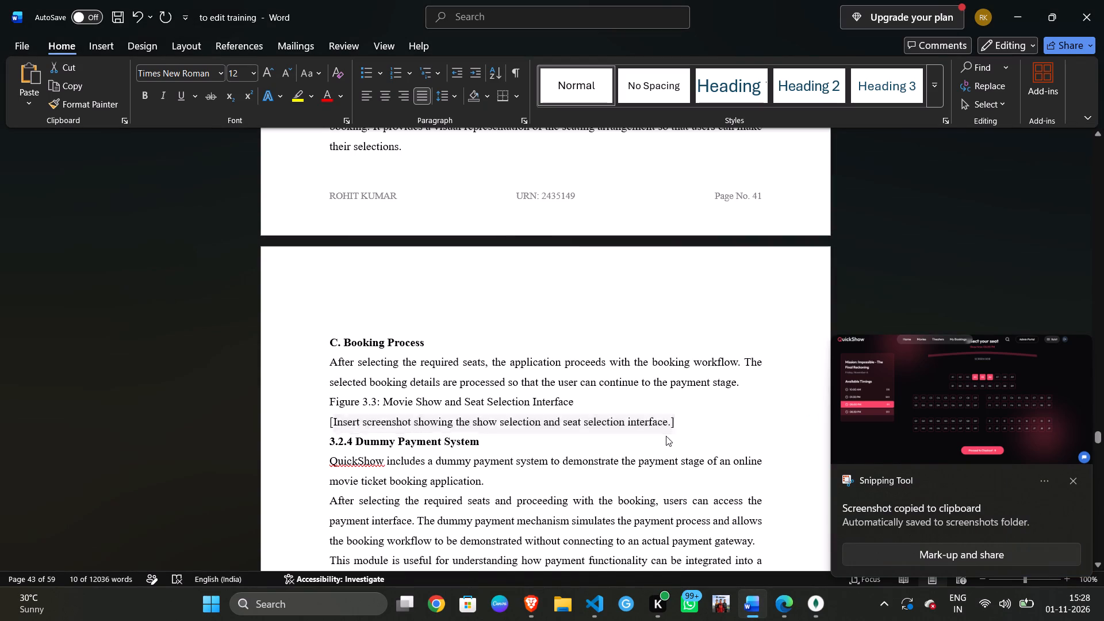
Add a blank line above and a blank line below the Figure 3.3 seat selection screenshot.
click(346, 315)
key(BackSpace)
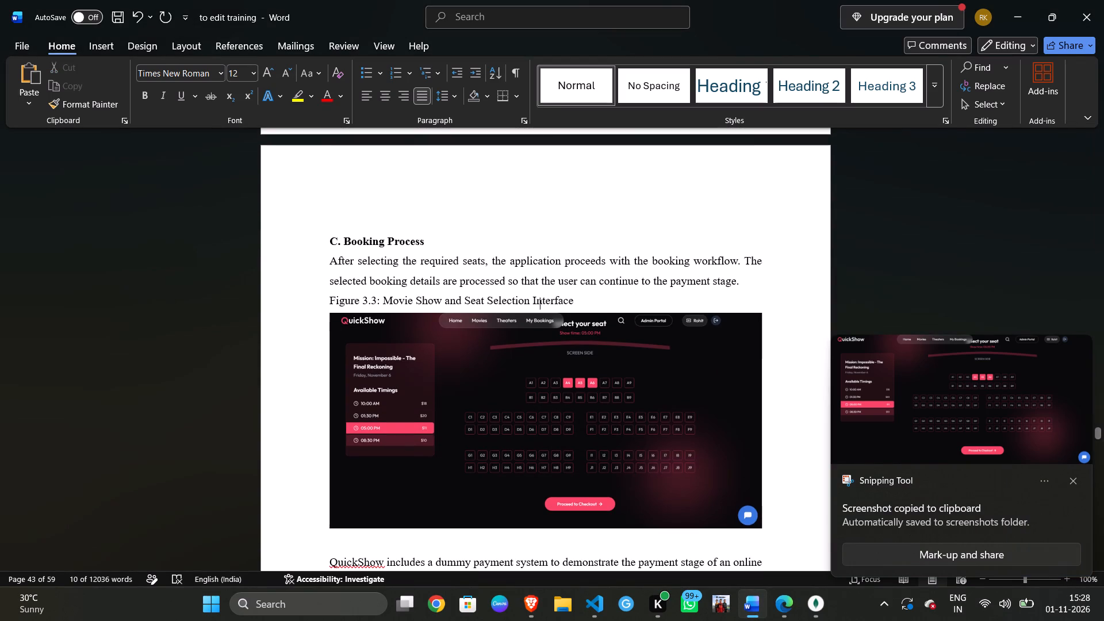
scroll(346, 315, down, 1)
key(Return)
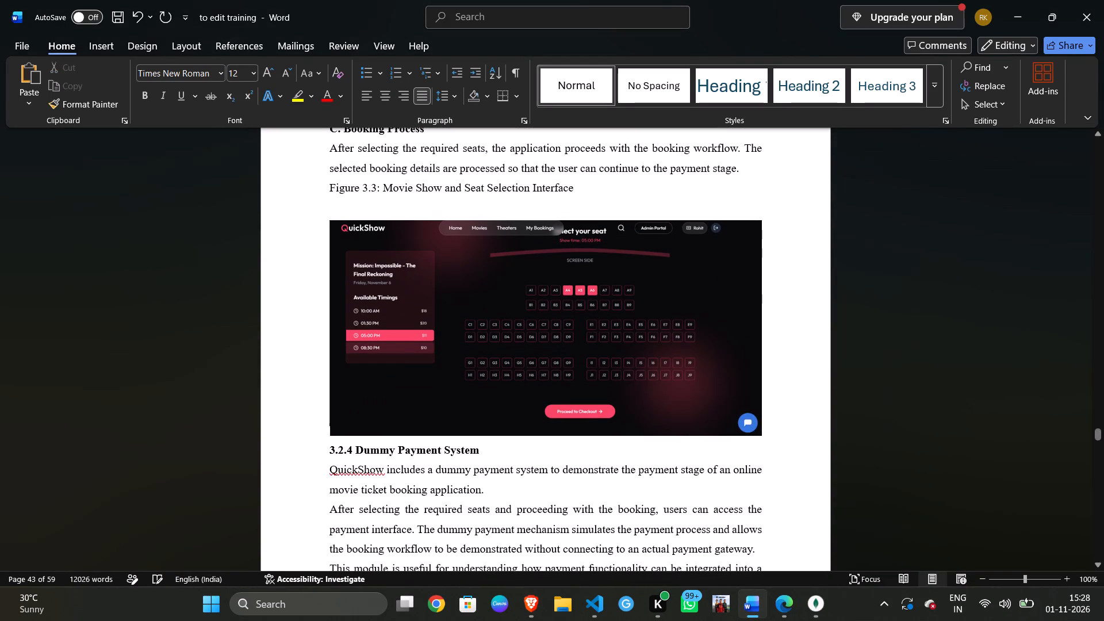
click(778, 421)
key(Return)
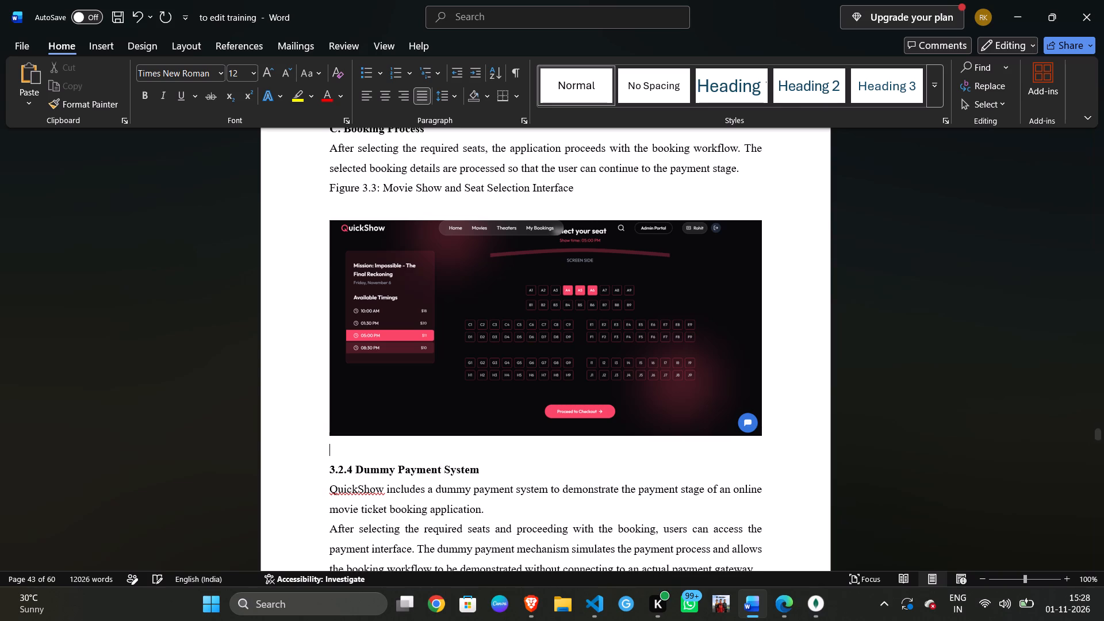
Delete the dummy payment page placeholder line below the Figure 3.4 caption.
scroll(778, 421, down, 1)
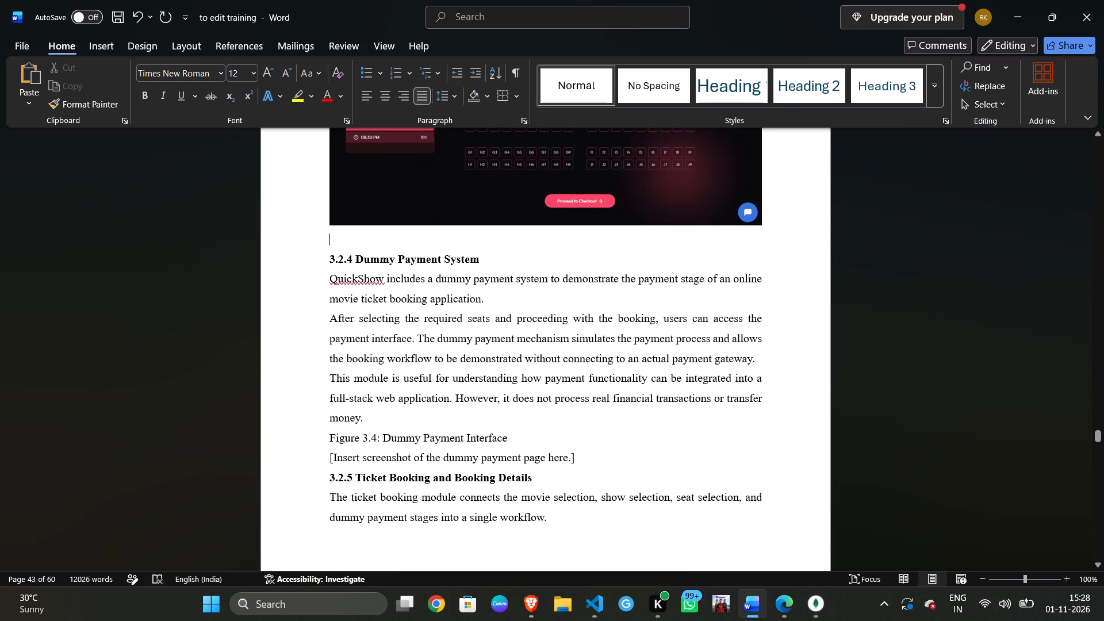
drag(578, 461, 310, 455)
key(BackSpace)
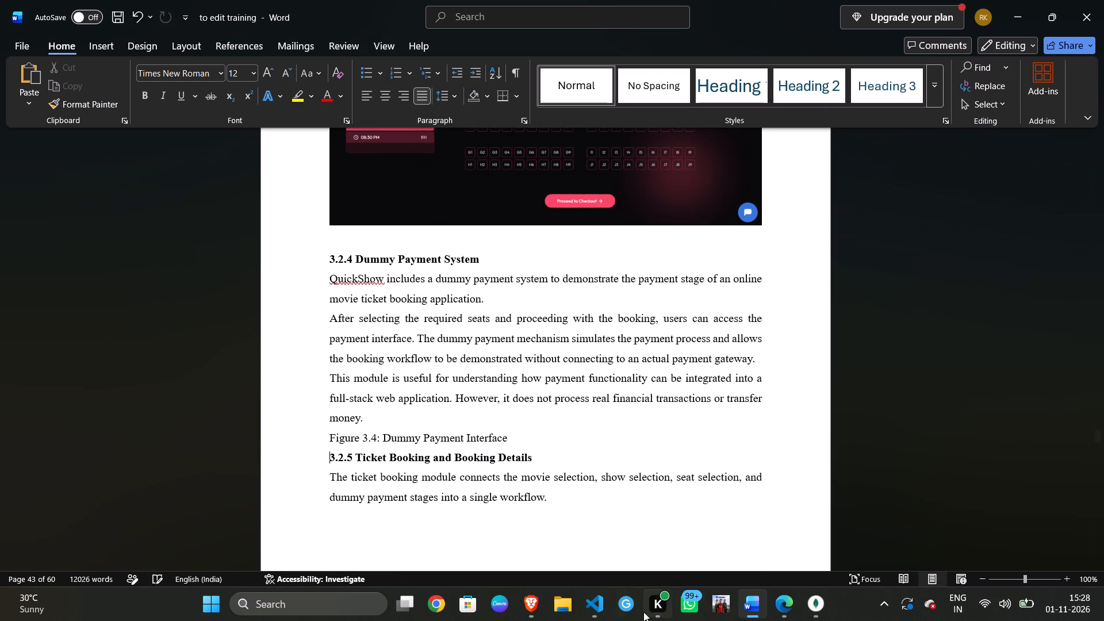
Switch to Brave, choose seats H9 and H8 for the 05:00 PM show and proceed to checkout.
click(592, 608)
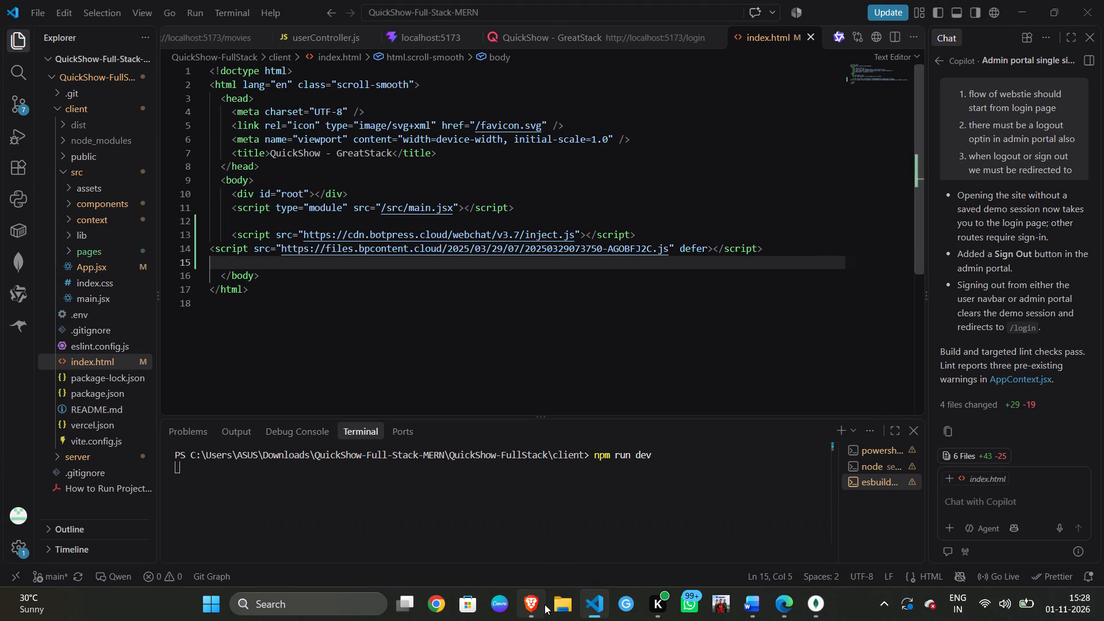
click(535, 616)
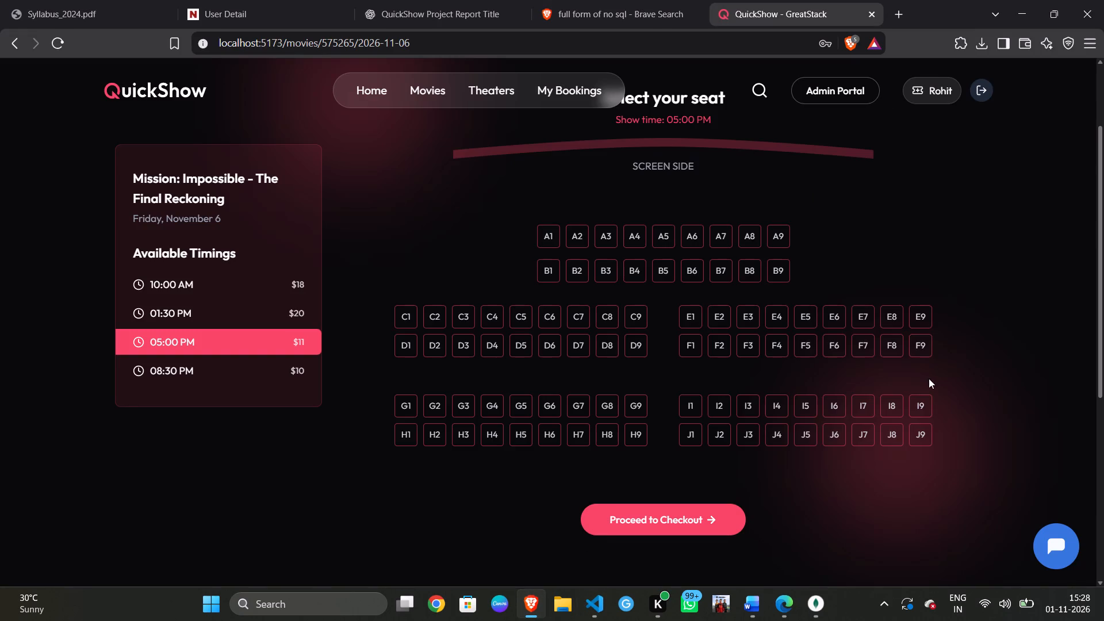
click(683, 527)
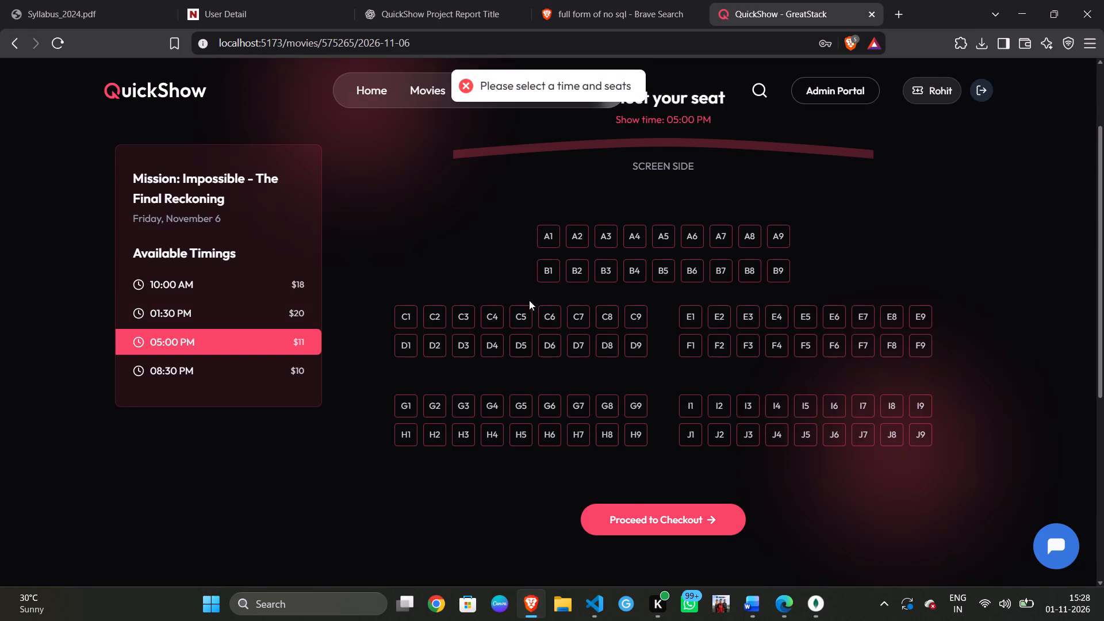
click(635, 435)
click(614, 440)
click(642, 513)
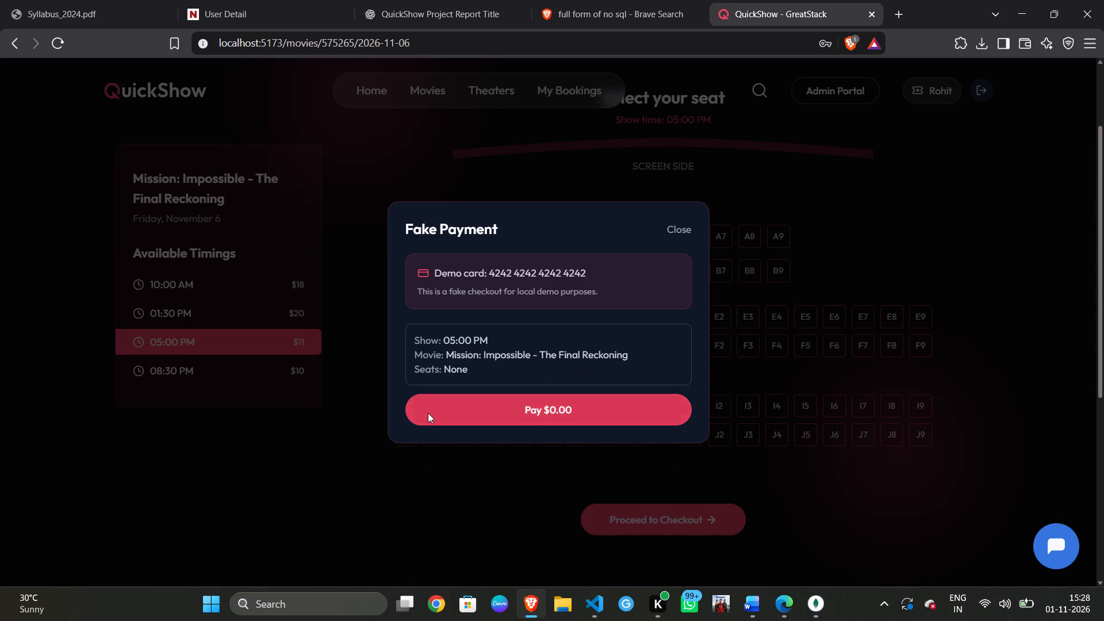
Capture a screenshot of the Fake Payment dialog only.
key(Pause)
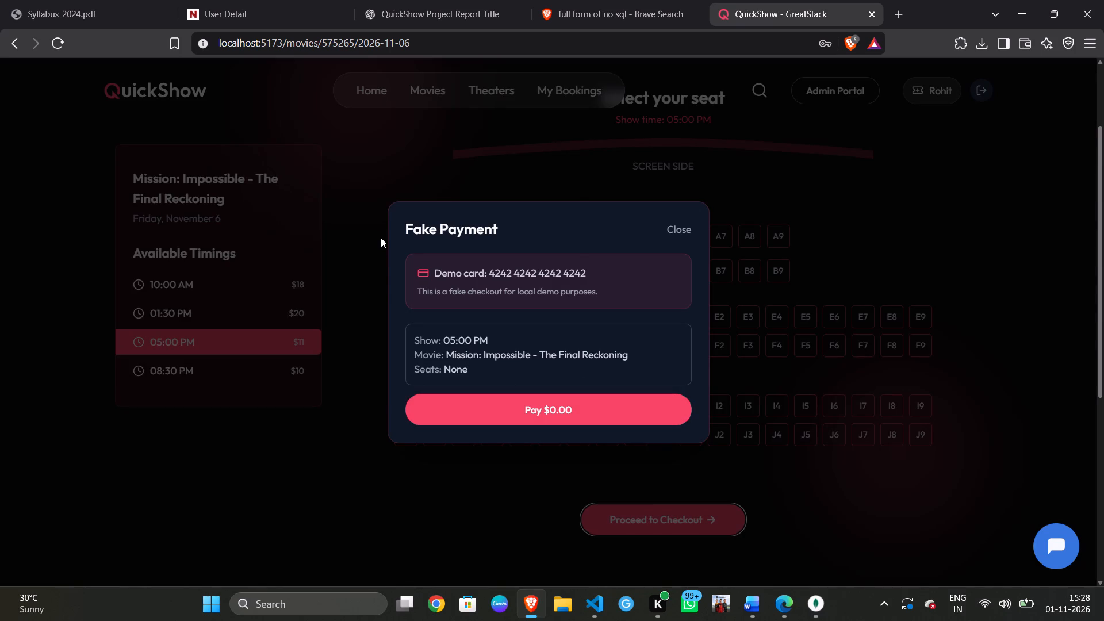
key(Print)
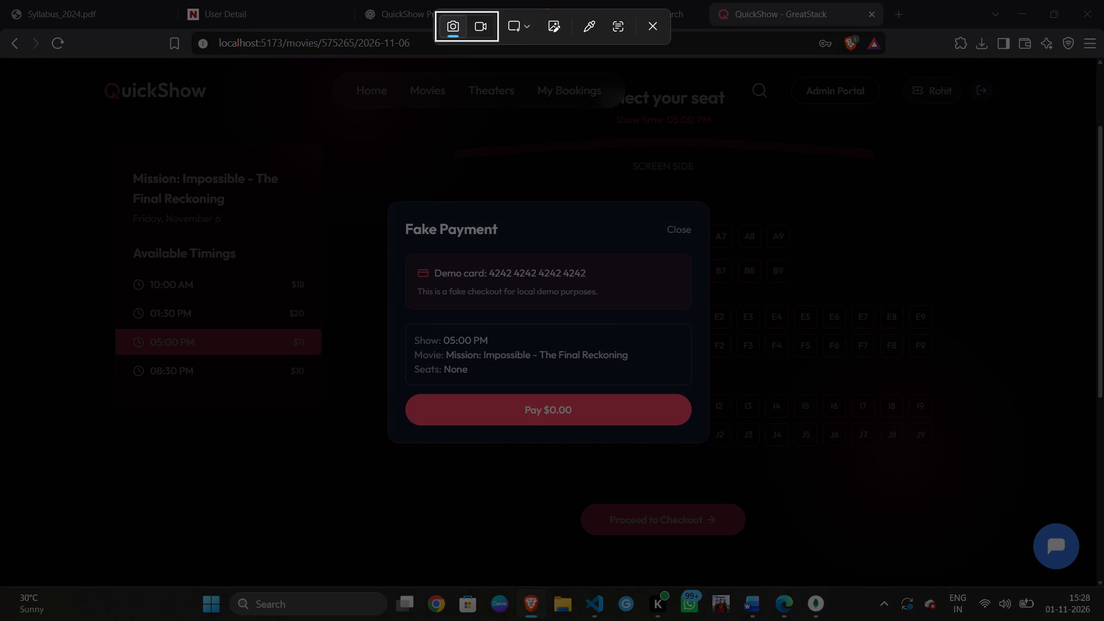
drag(377, 208, 726, 440)
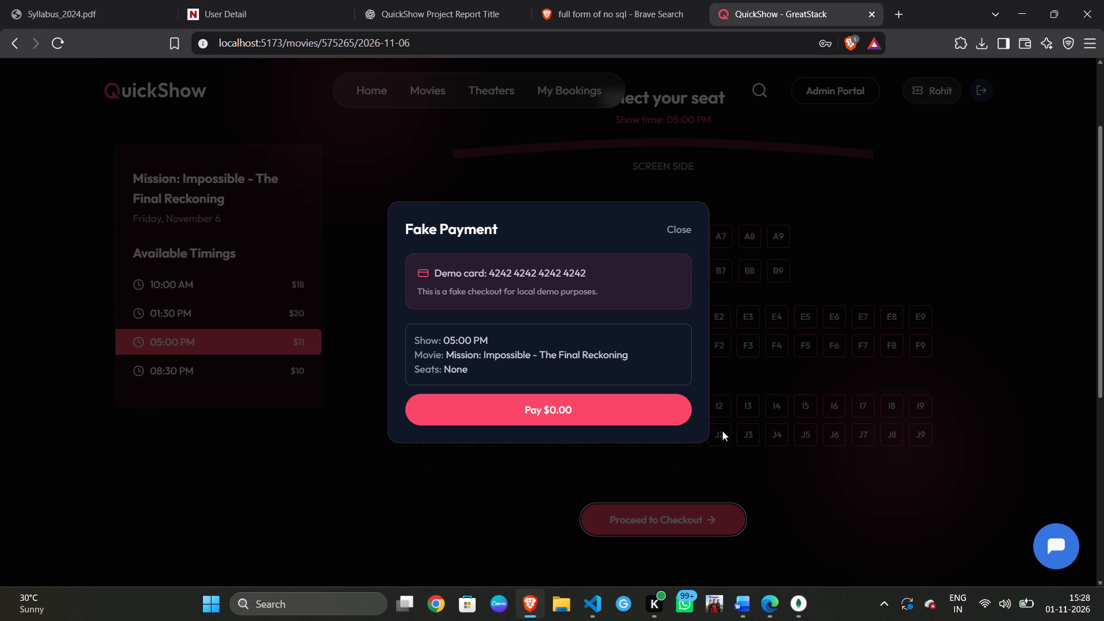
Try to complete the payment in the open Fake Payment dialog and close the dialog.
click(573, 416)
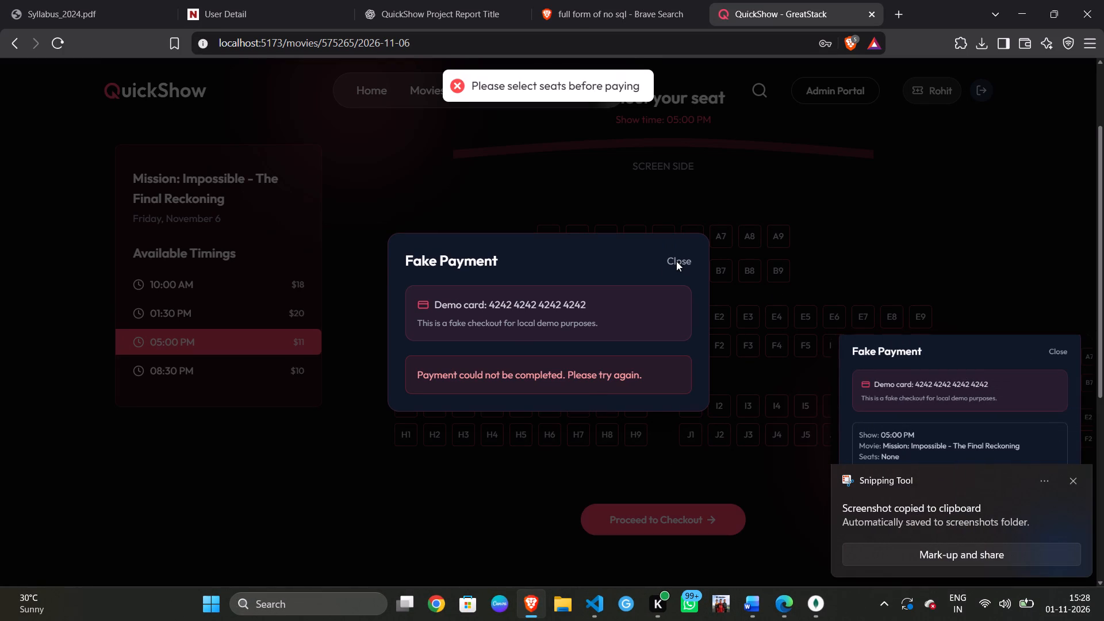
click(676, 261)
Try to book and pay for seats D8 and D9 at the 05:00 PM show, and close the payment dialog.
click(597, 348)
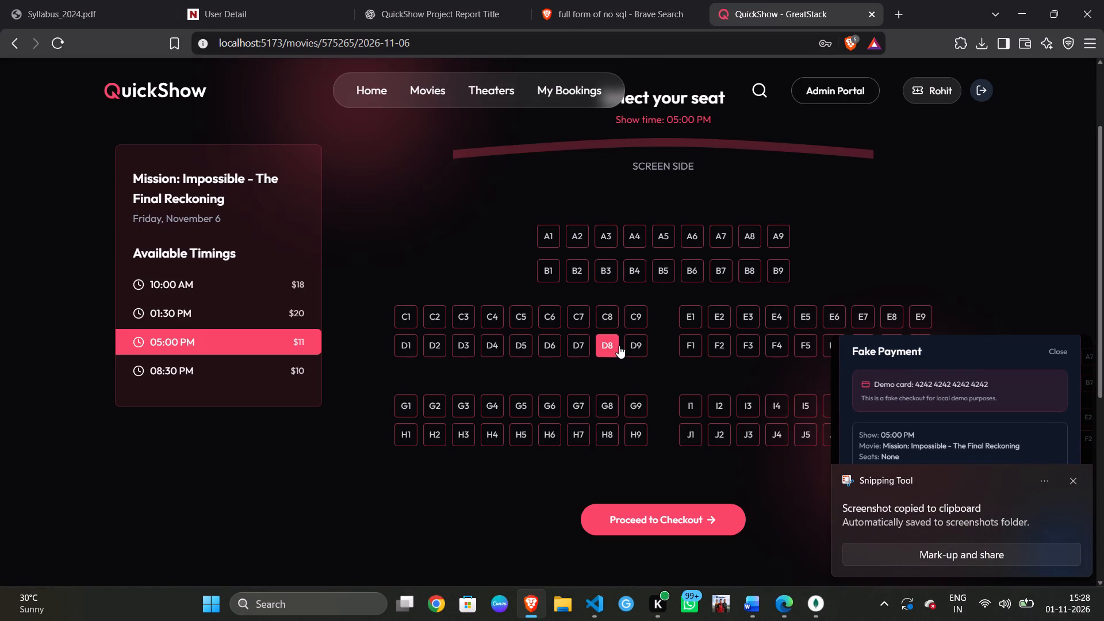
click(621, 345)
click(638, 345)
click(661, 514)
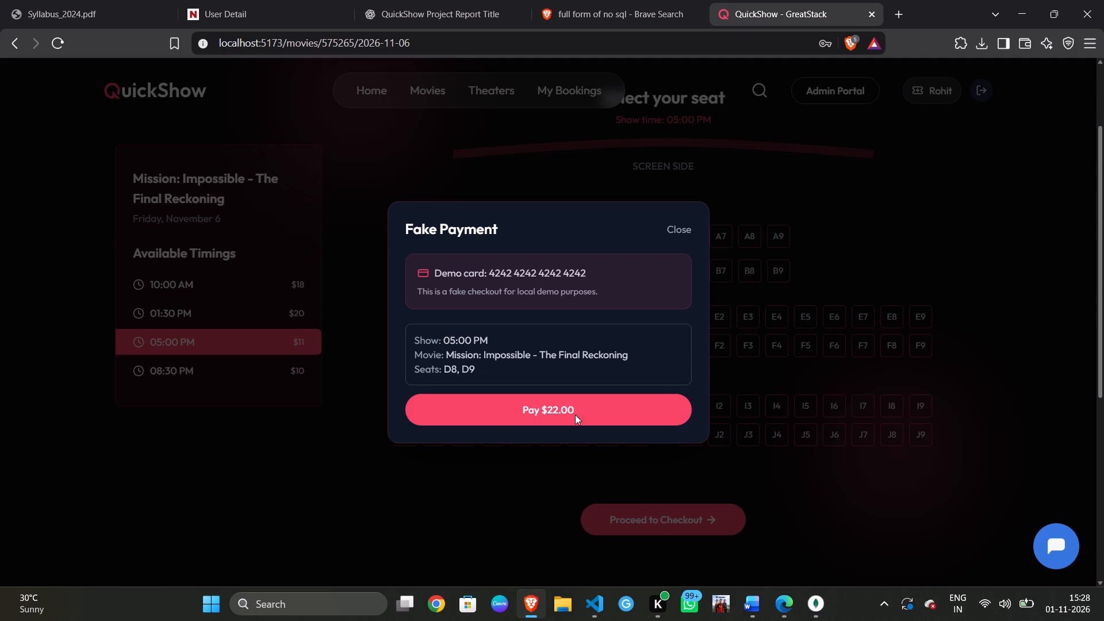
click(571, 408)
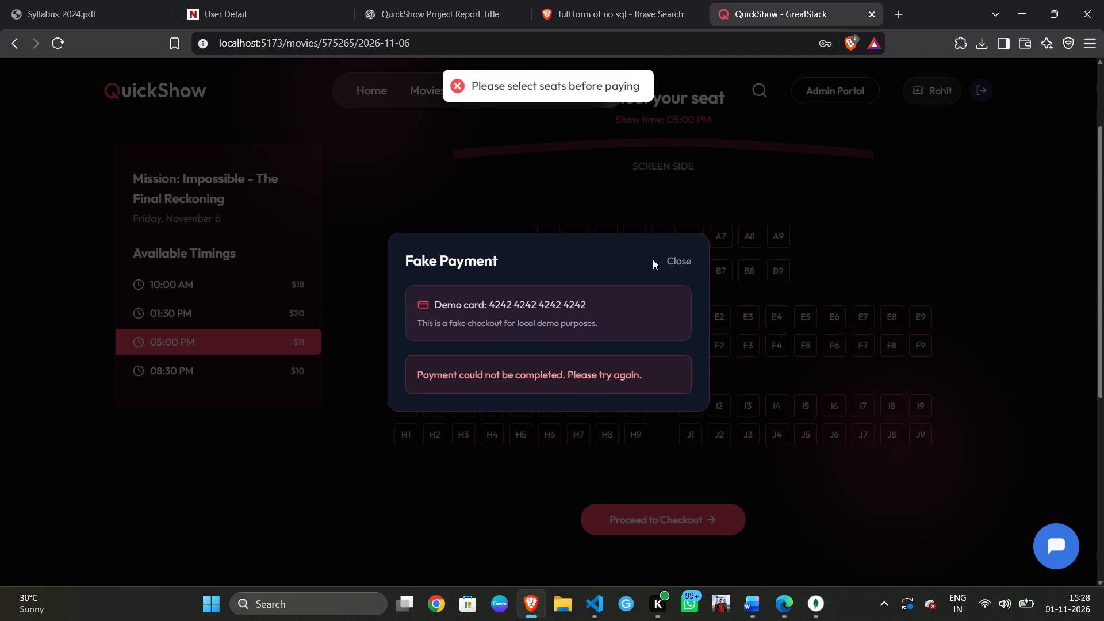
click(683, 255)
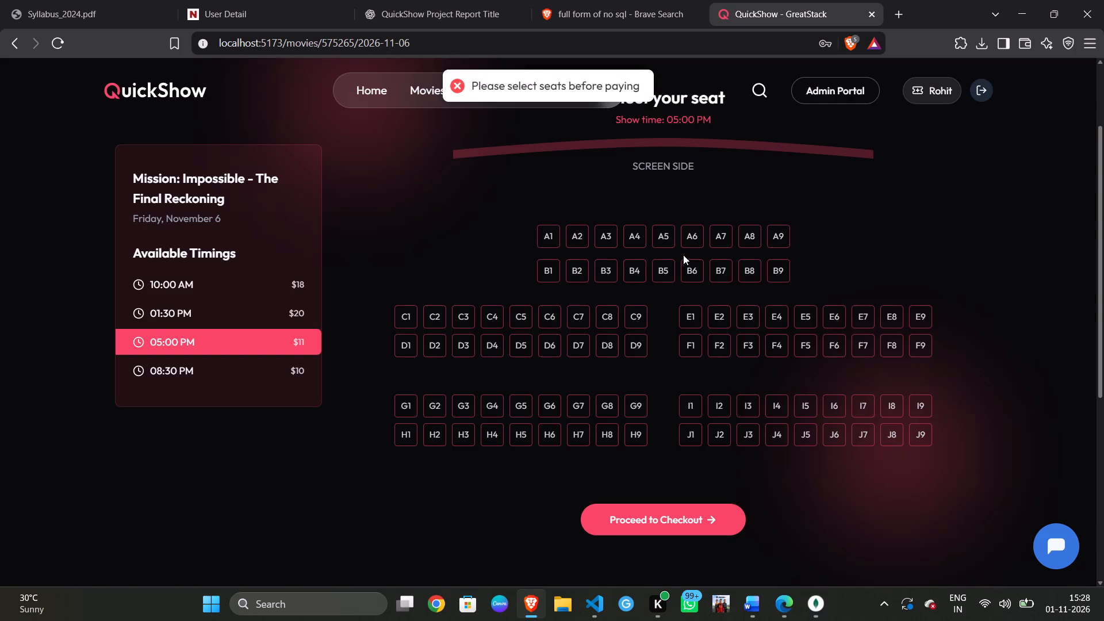
Book seats C7 and C8 for the 10:00 AM show and pay through the Fake Payment dialog.
click(186, 285)
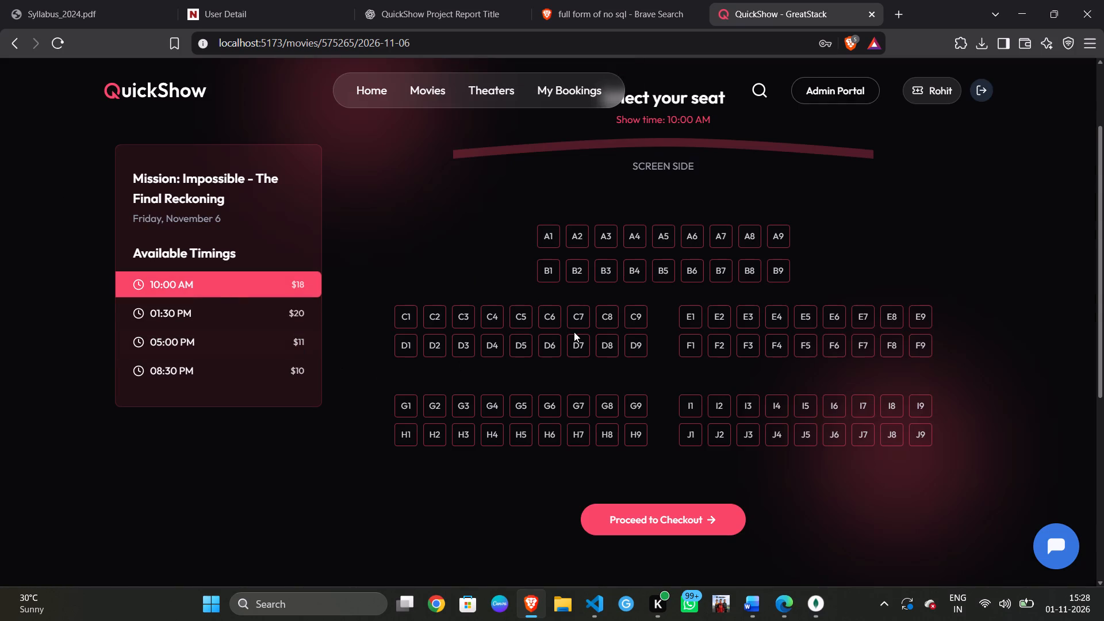
click(575, 316)
click(612, 320)
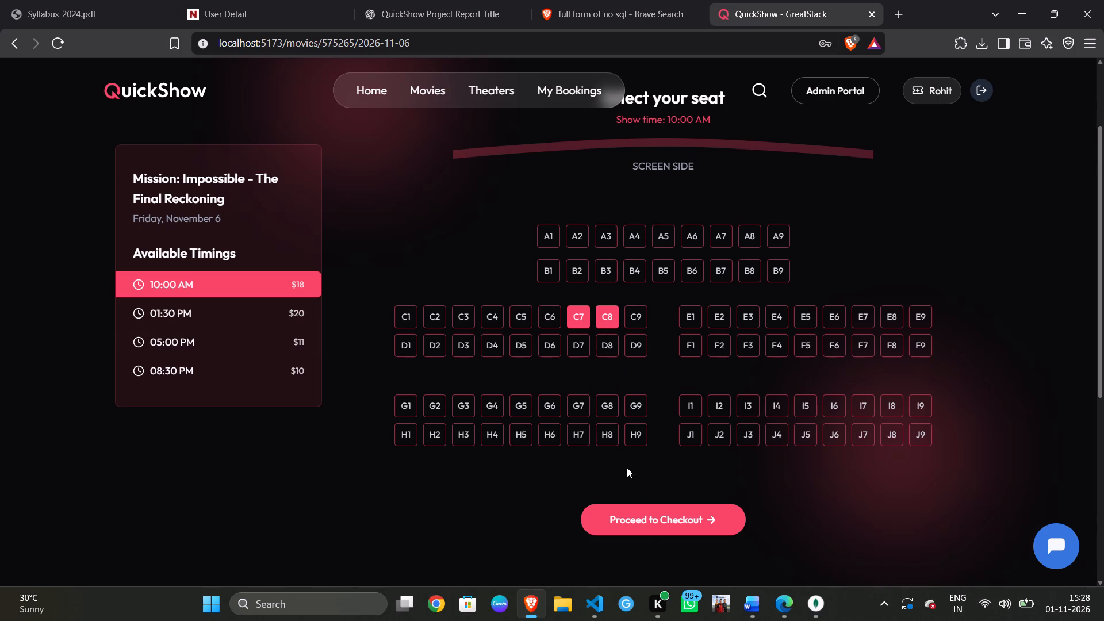
click(652, 528)
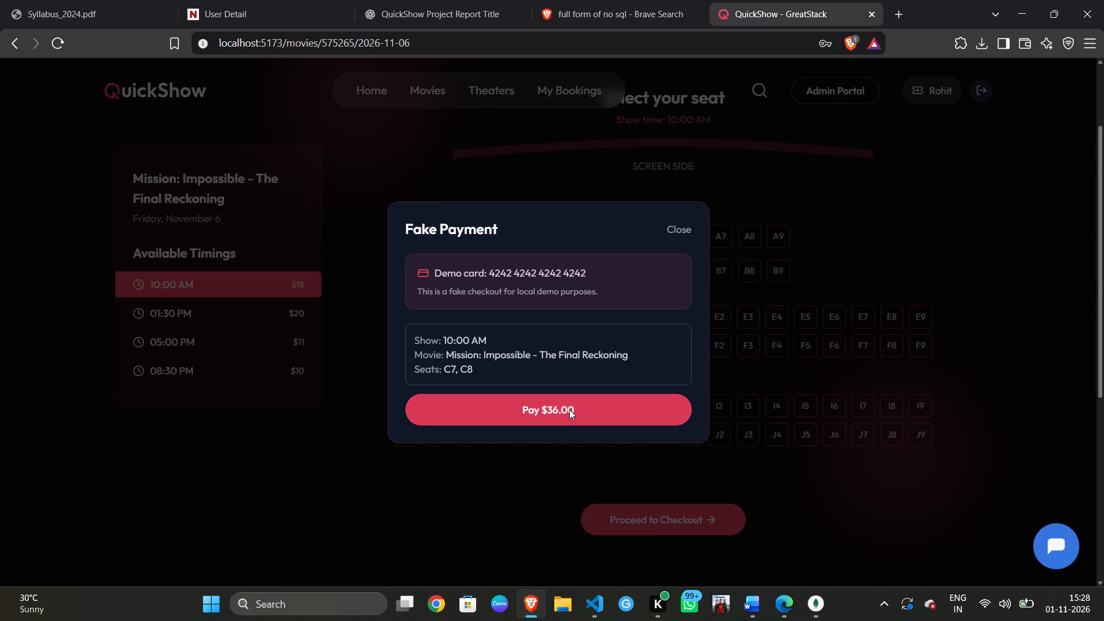
click(569, 409)
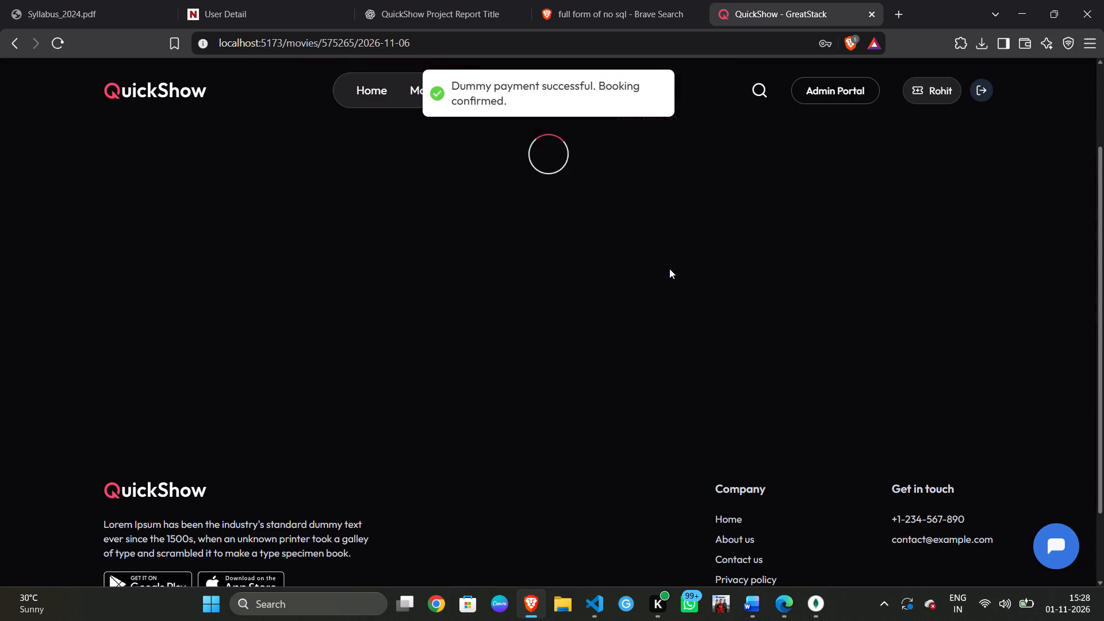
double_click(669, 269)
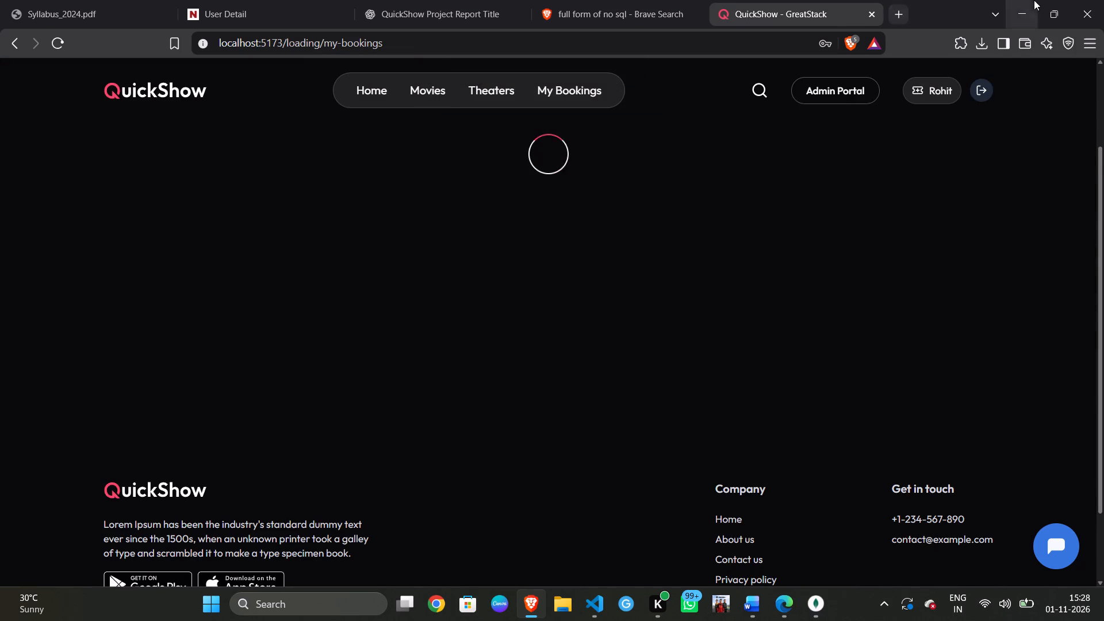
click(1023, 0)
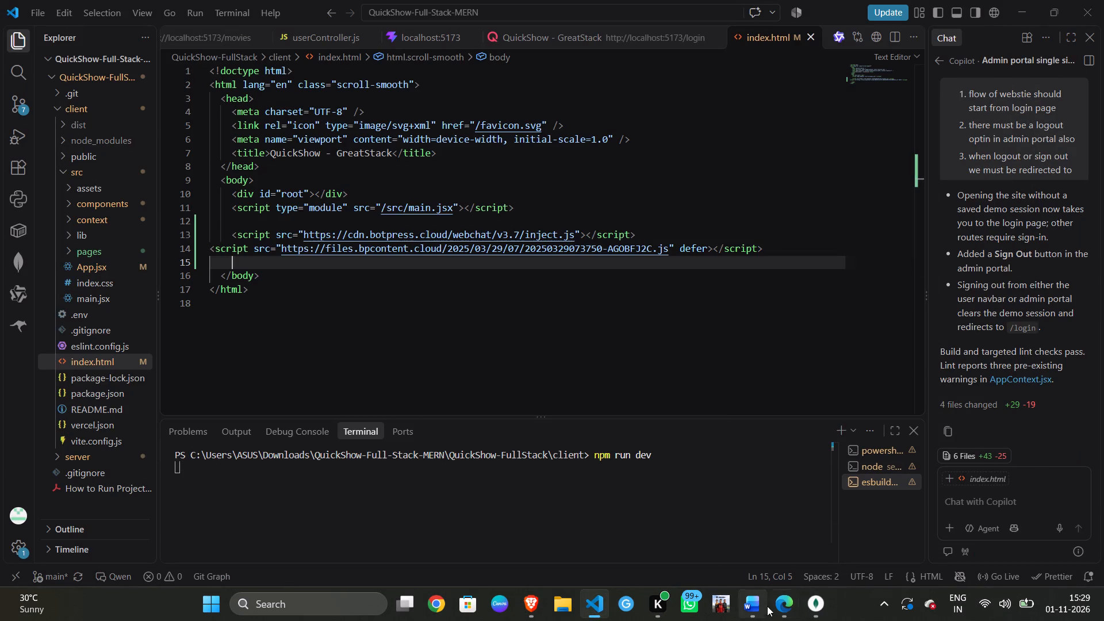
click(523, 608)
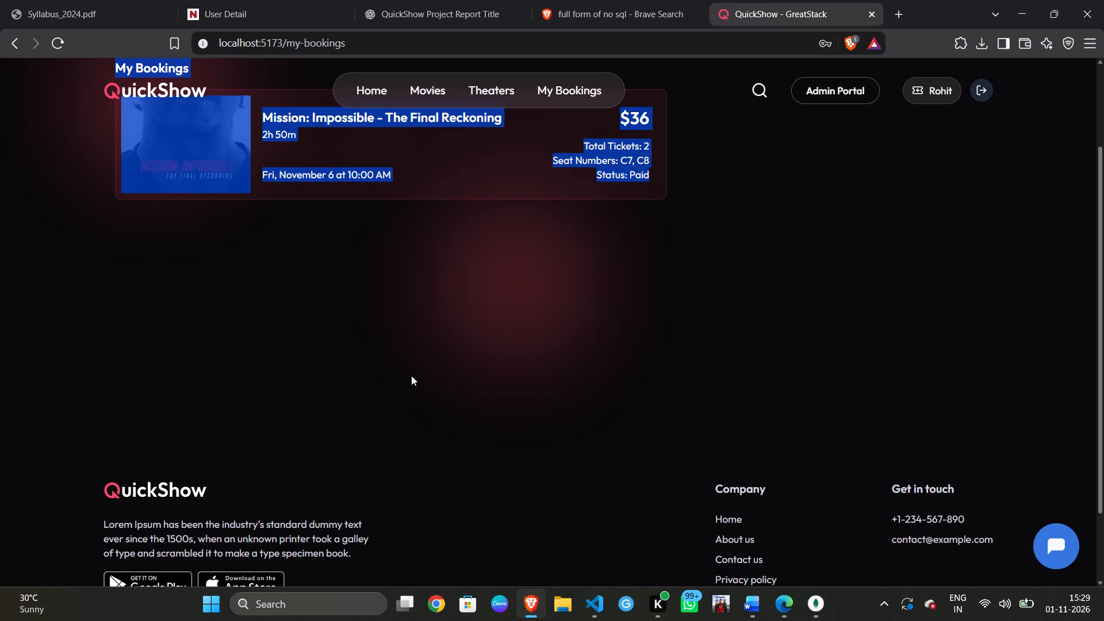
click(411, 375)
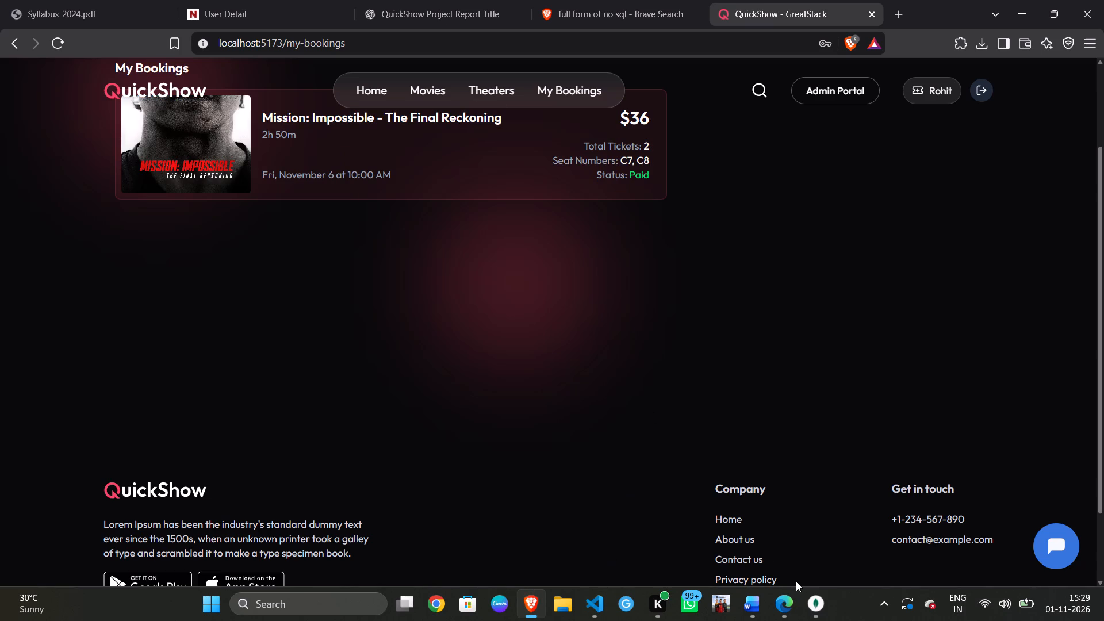
In Word, insert the captured Fake Payment screenshot on a new line between the last paragraph of section 3.2.4 and the Figure 3.4 caption.
click(761, 610)
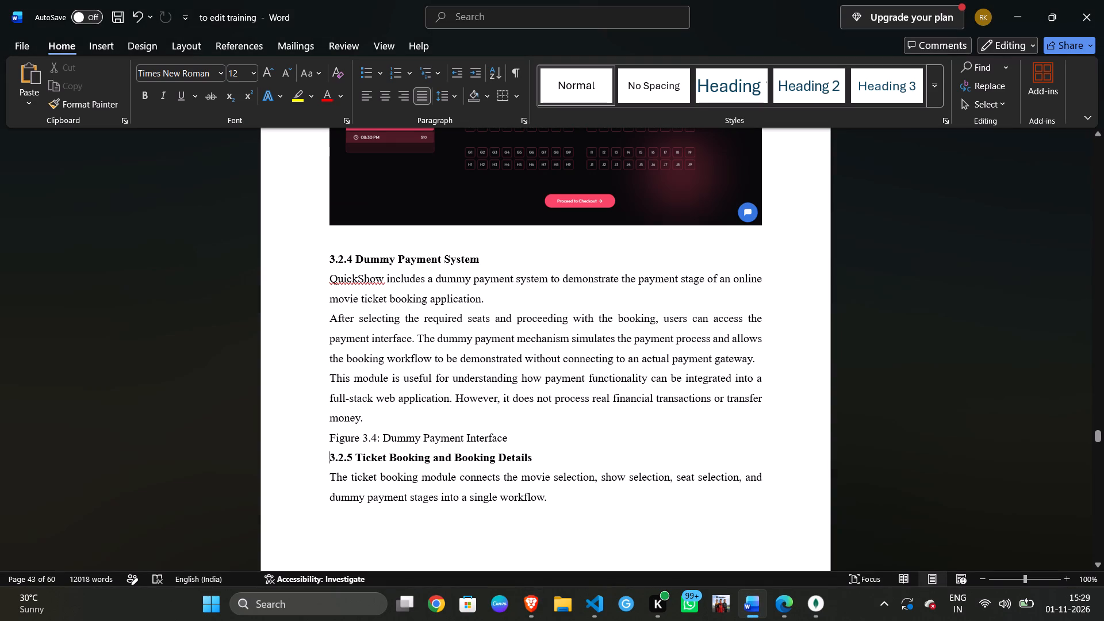
click(532, 438)
click(423, 419)
key(Return)
key(ctrl+v)
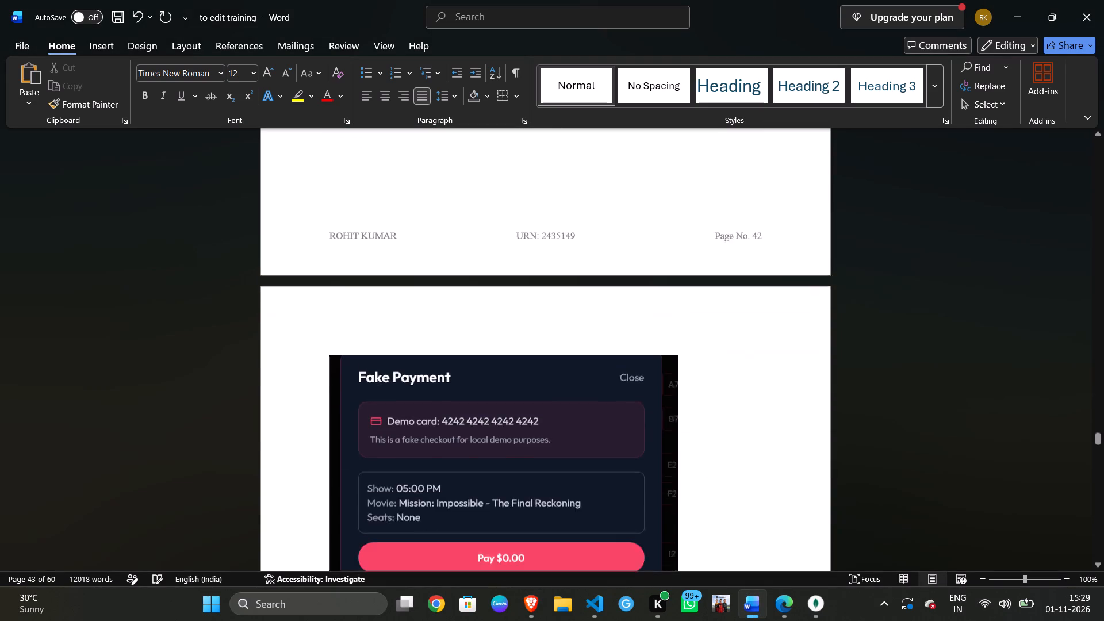
Shrink the Fake Payment screenshot proportionally to just over a third of the text width so it fits on page 42 with its caption.
scroll(443, 462, down, 1)
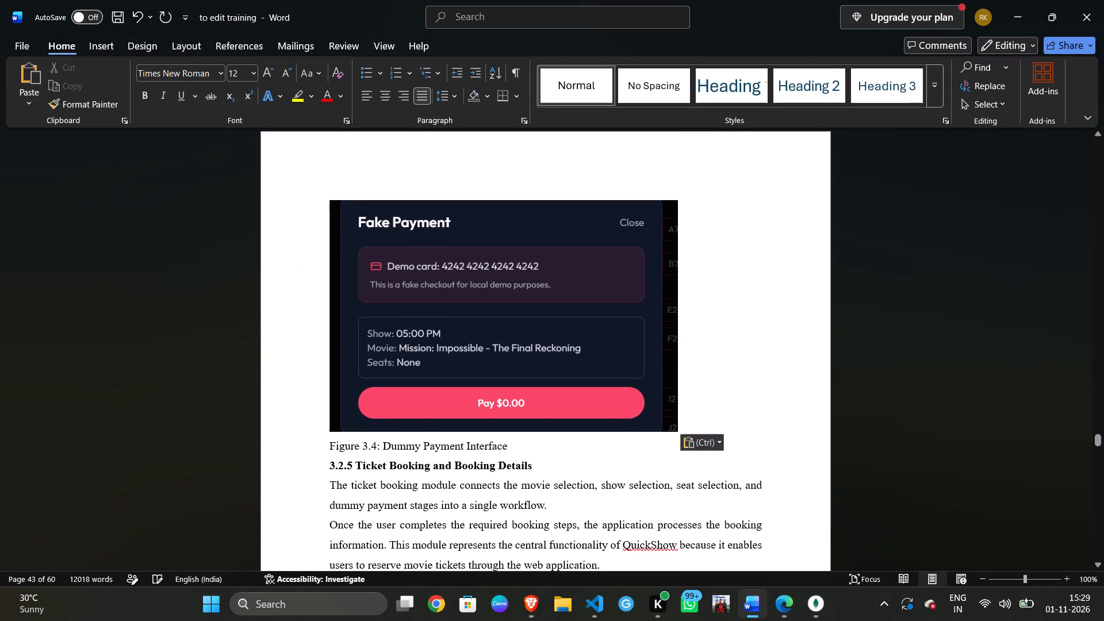
drag(442, 344, 509, 338)
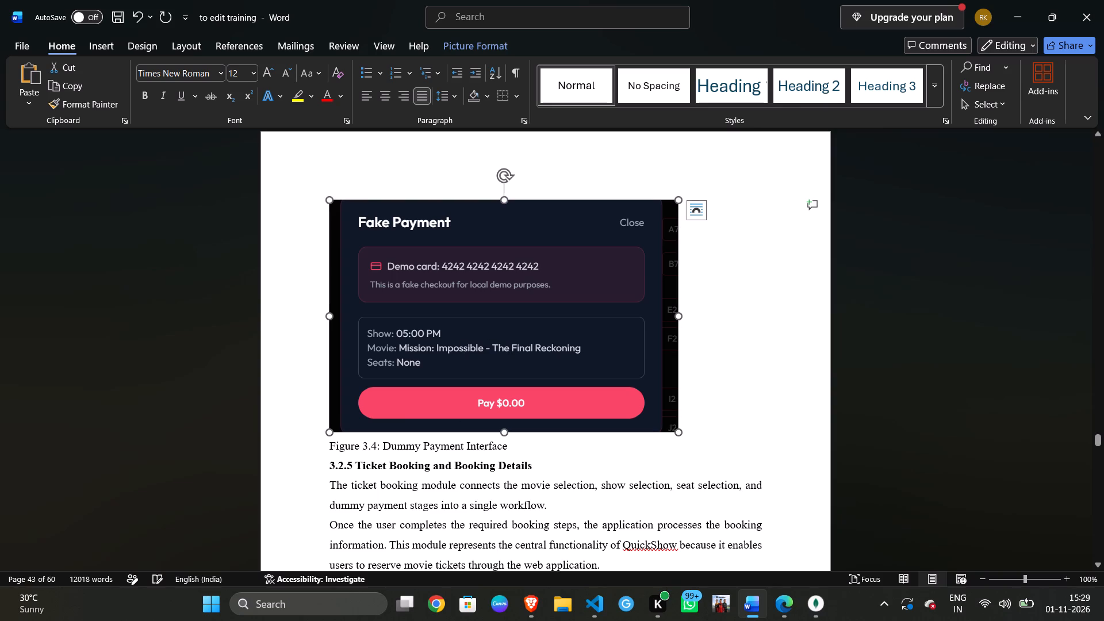
drag(508, 336, 632, 334)
scroll(557, 254, up, 2)
scroll(459, 281, right, 1)
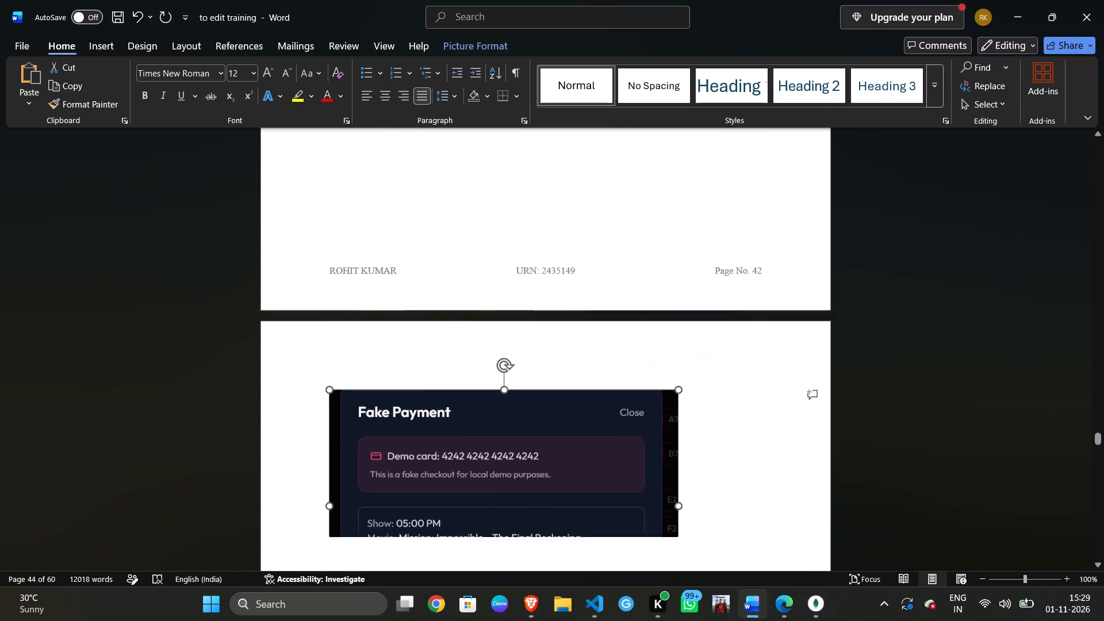
scroll(459, 281, right, 1)
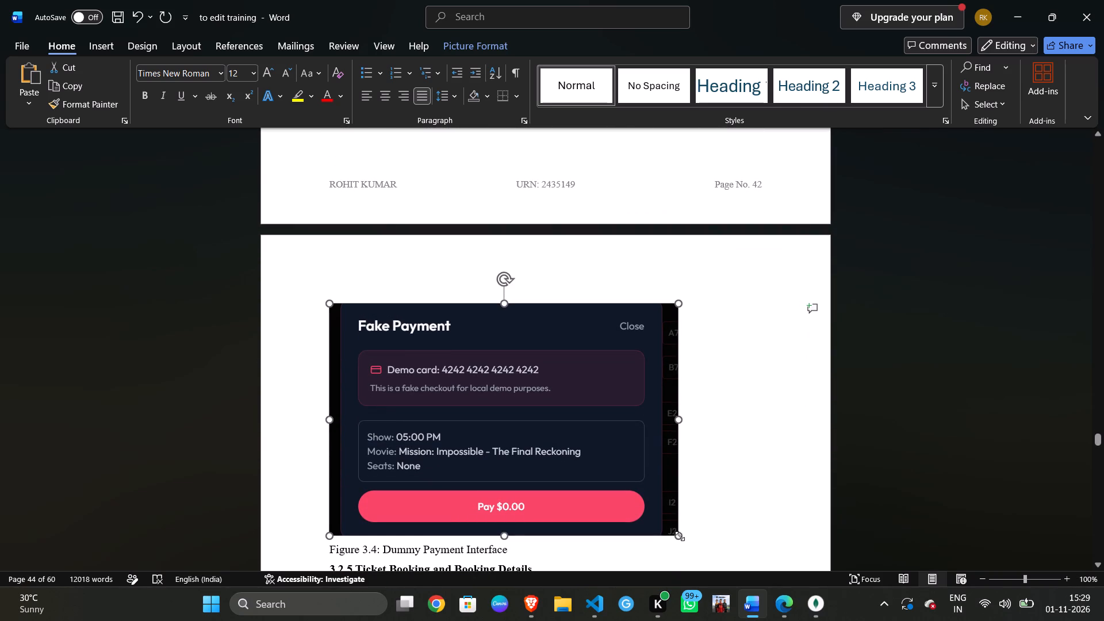
drag(679, 538, 604, 481)
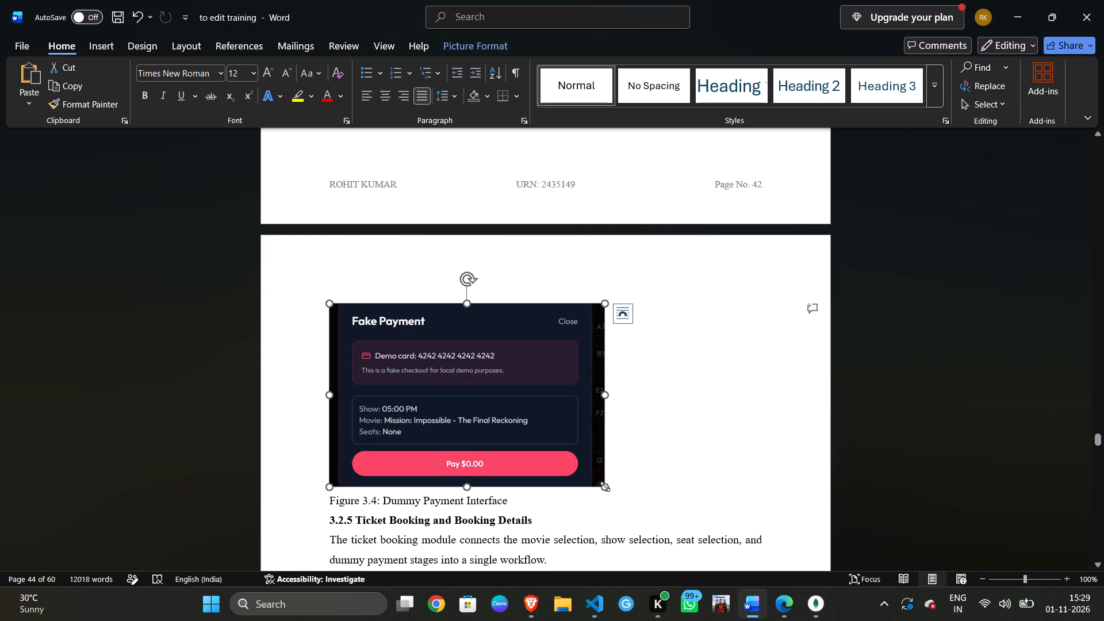
drag(605, 487, 514, 437)
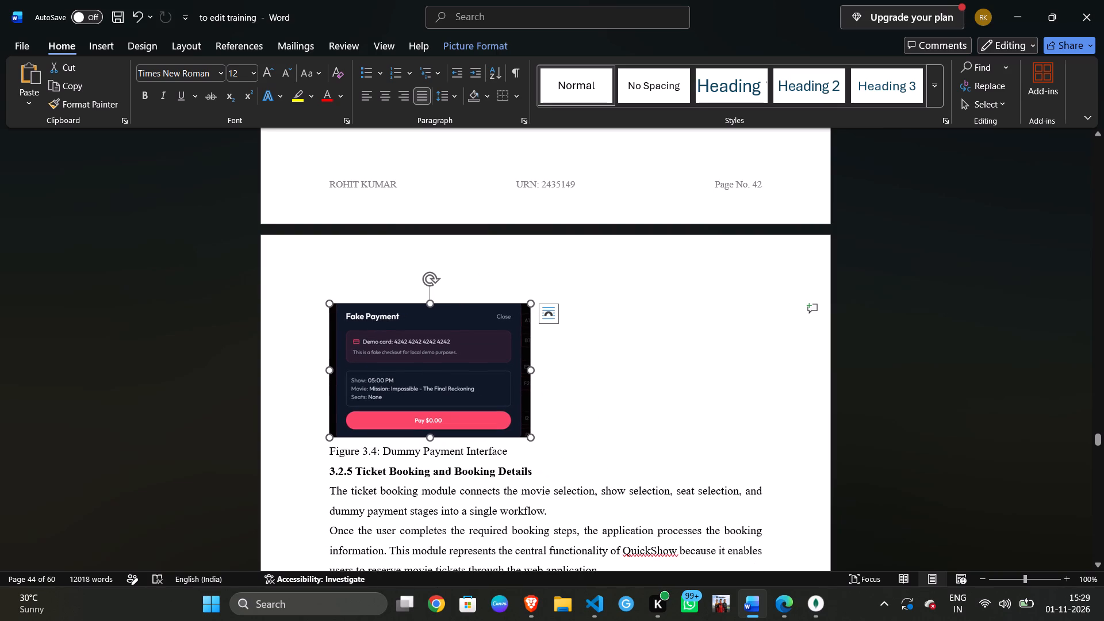
drag(530, 437, 484, 409)
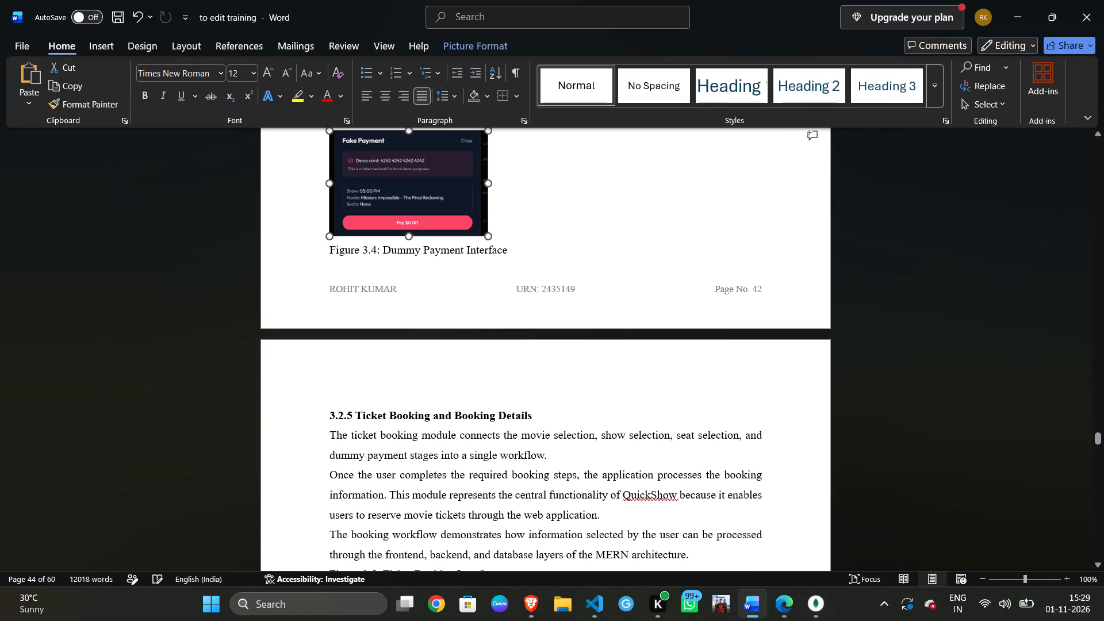
Delete the sentence starting "However, it does not process real financial transactions" from the last paragraph of section 3.2.4.
scroll(415, 214, up, 2)
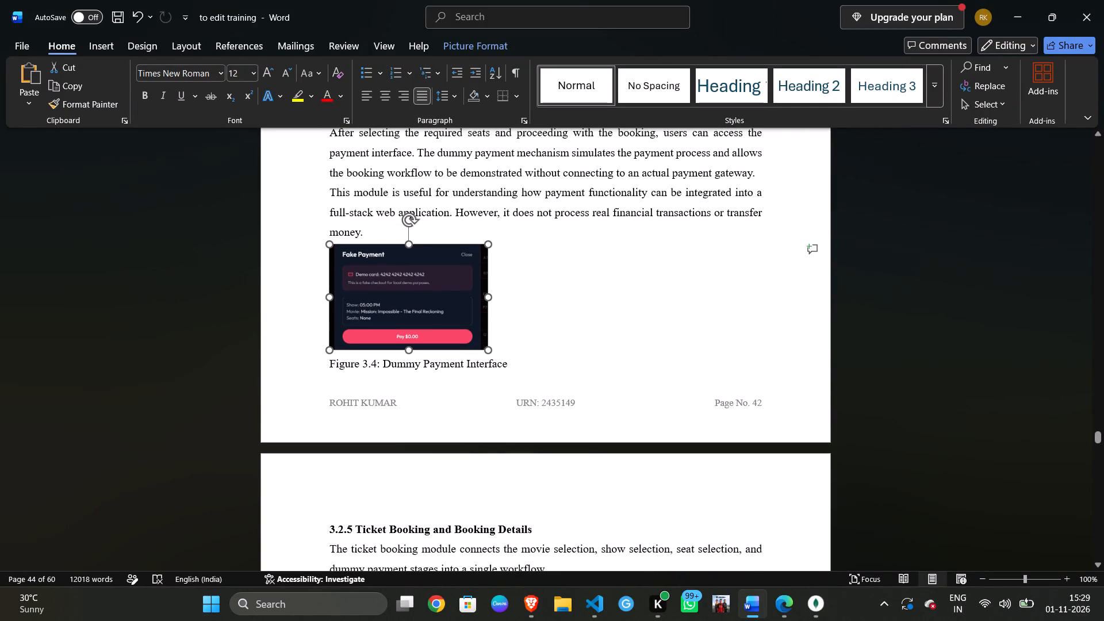
scroll(410, 308, up, 1)
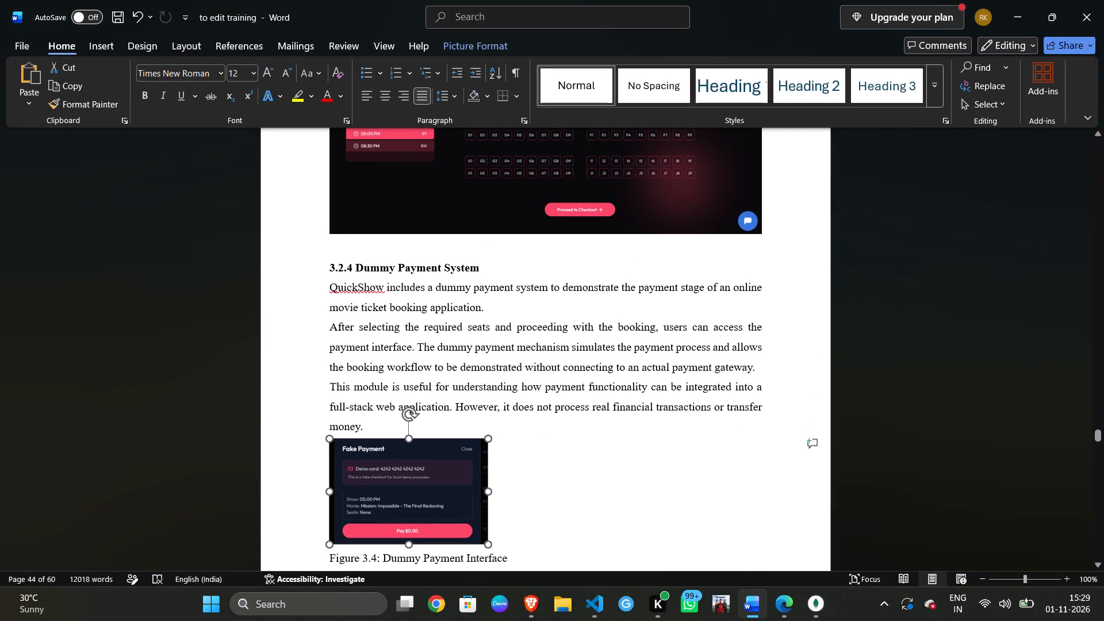
drag(760, 371, 421, 348)
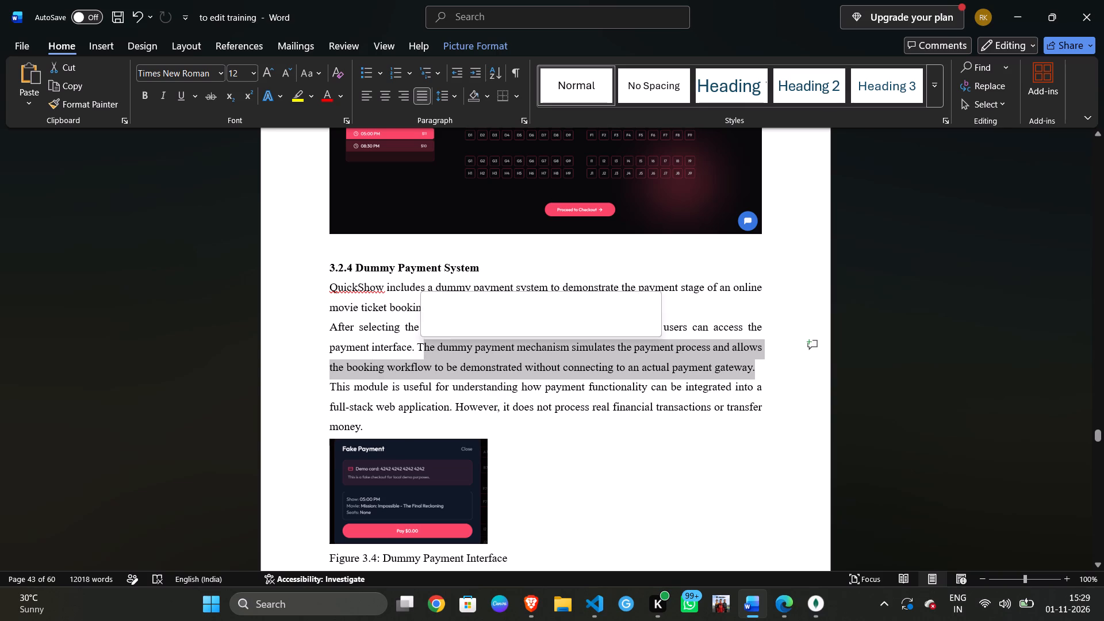
drag(458, 407, 462, 418)
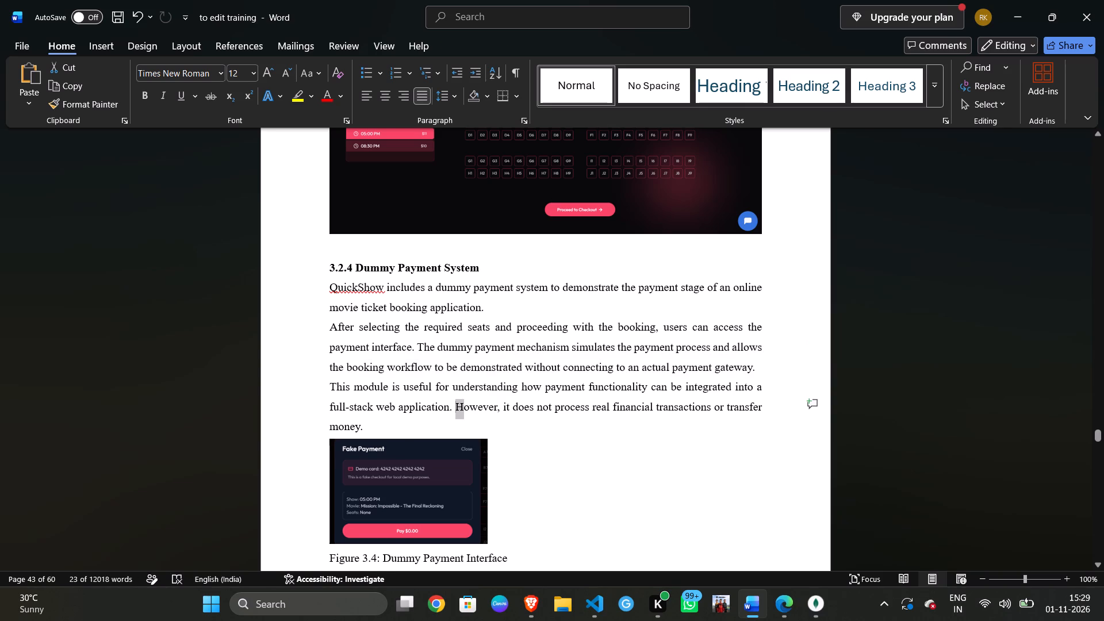
drag(462, 418, 467, 420)
key(BackSpace)
Centre the Fake Payment screenshot and resize it to just under half the text width, leaving room for its caption on page 42.
click(432, 440)
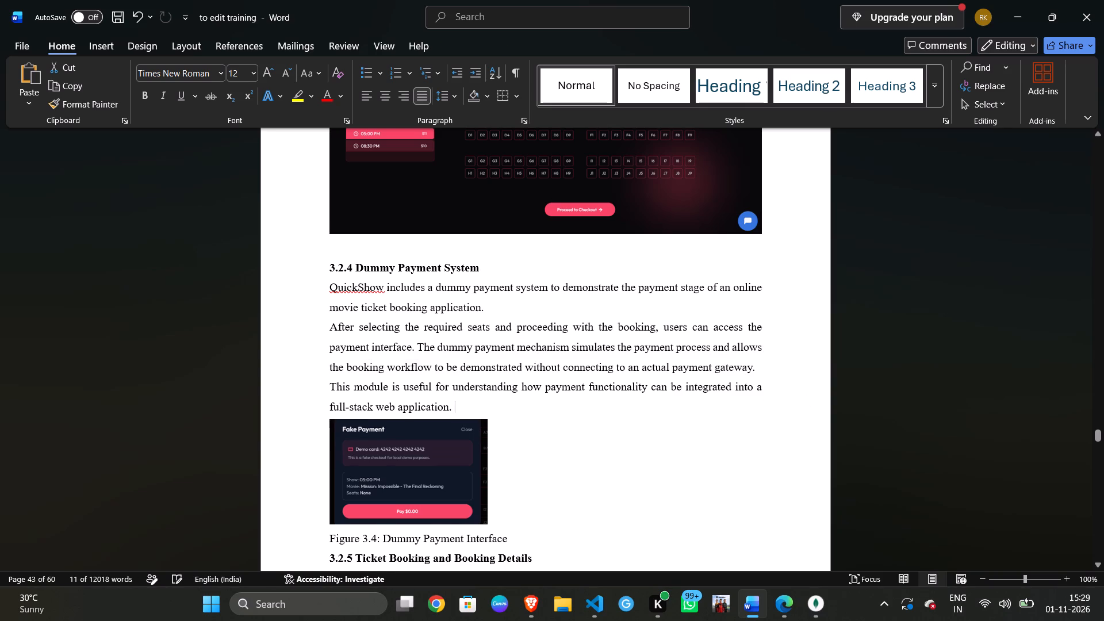
drag(491, 526, 573, 510)
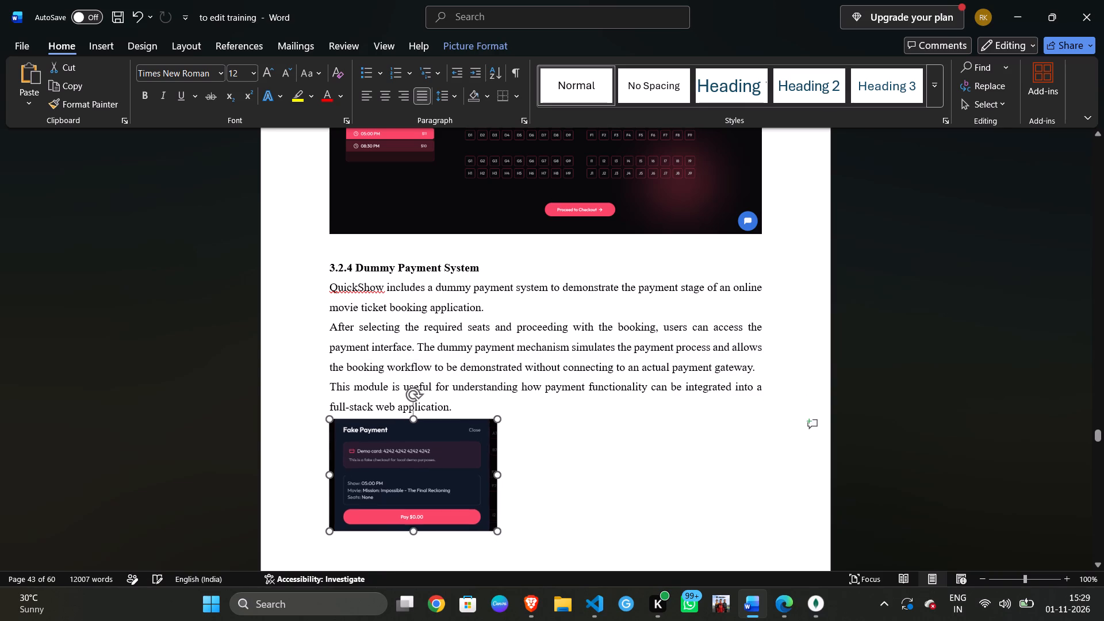
drag(573, 510, 546, 501)
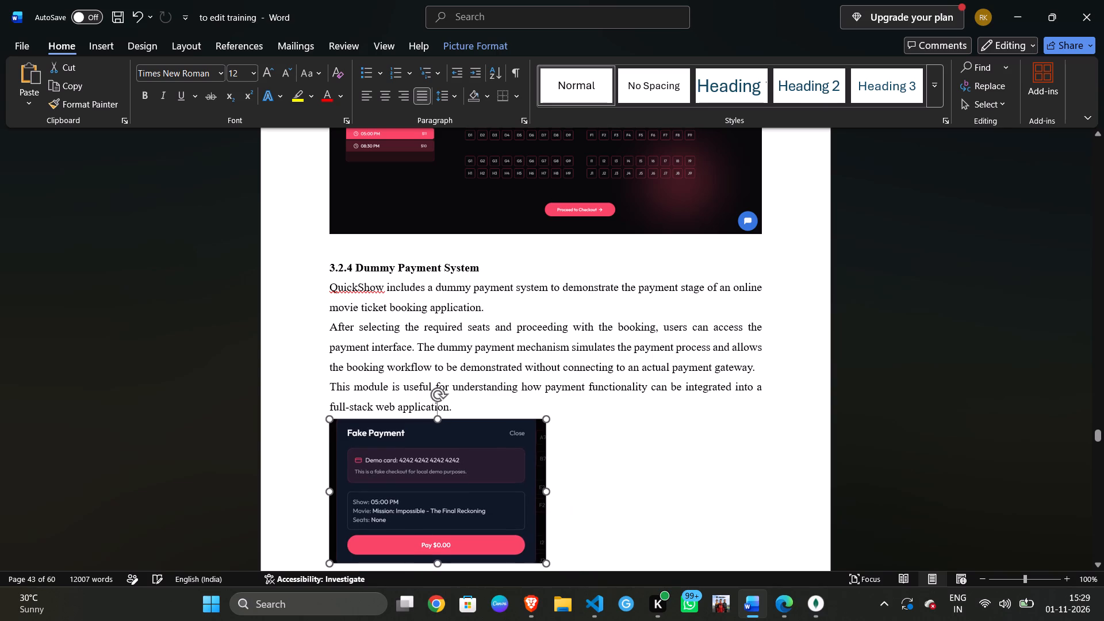
click(392, 93)
scroll(482, 212, down, 1)
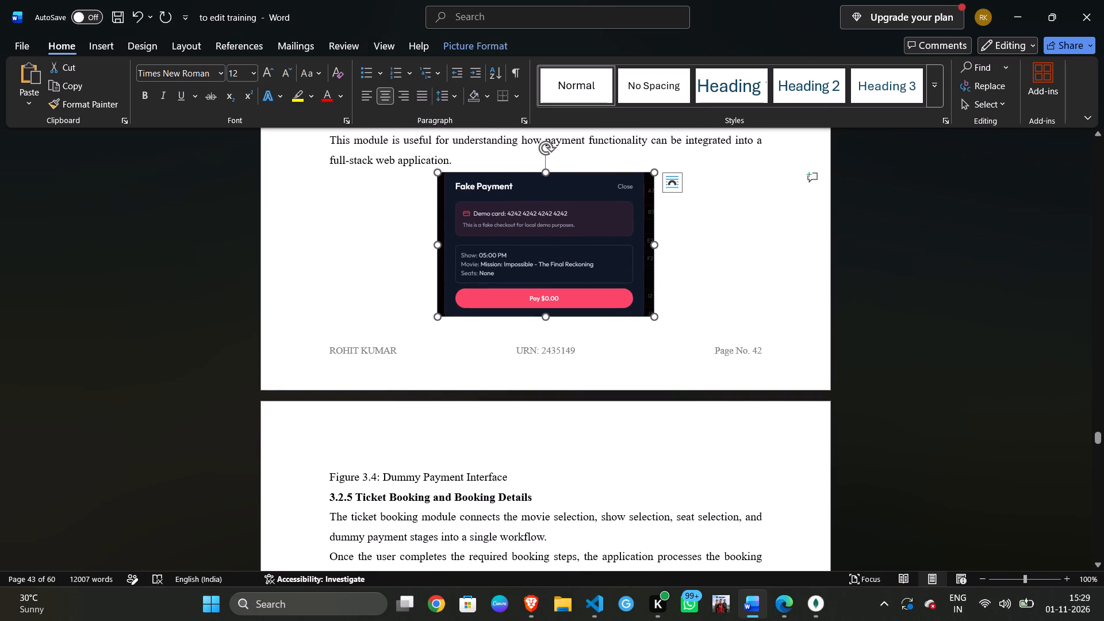
drag(654, 316, 641, 306)
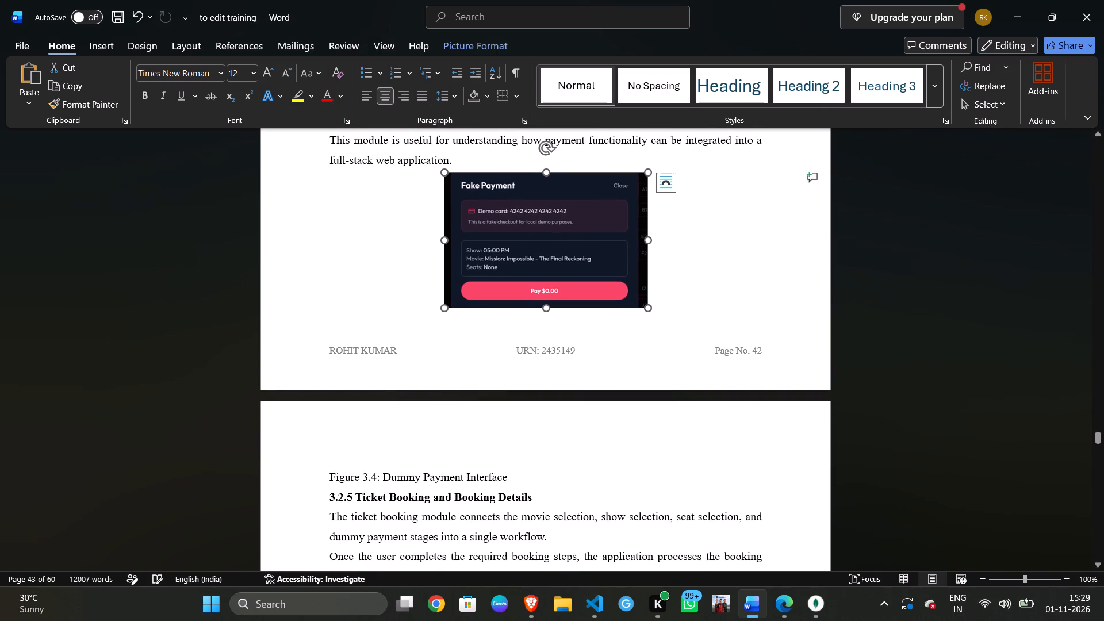
drag(647, 310, 632, 302)
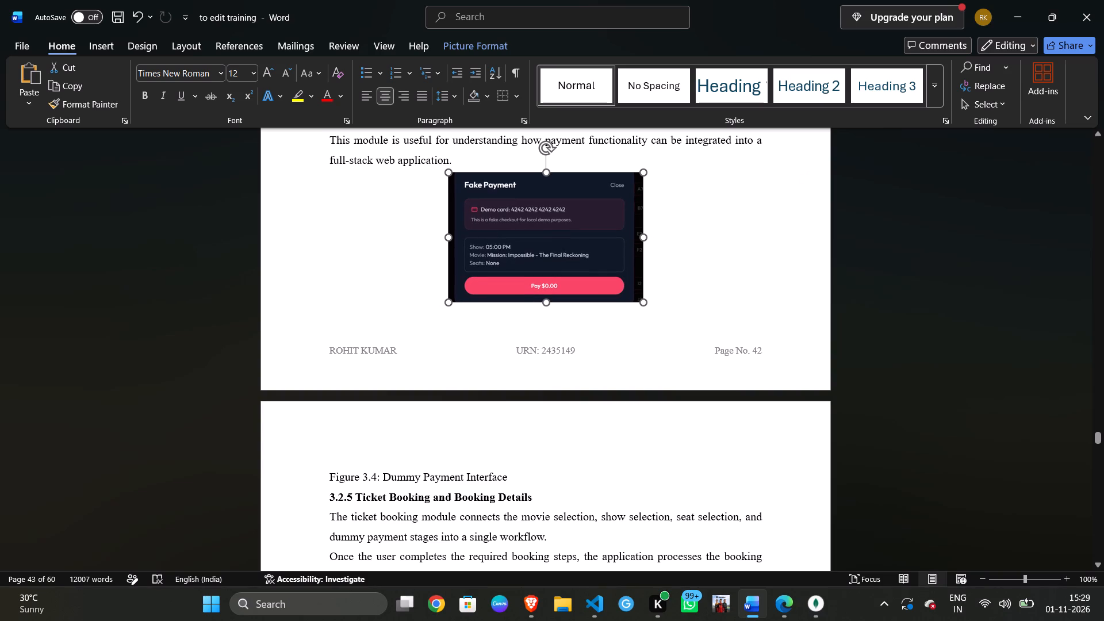
drag(632, 302, 626, 300)
Italicize the Figure 3.4: Dummy Payment Interface caption and indent it so it sits centred beneath the screenshot.
drag(513, 313, 308, 312)
click(332, 285)
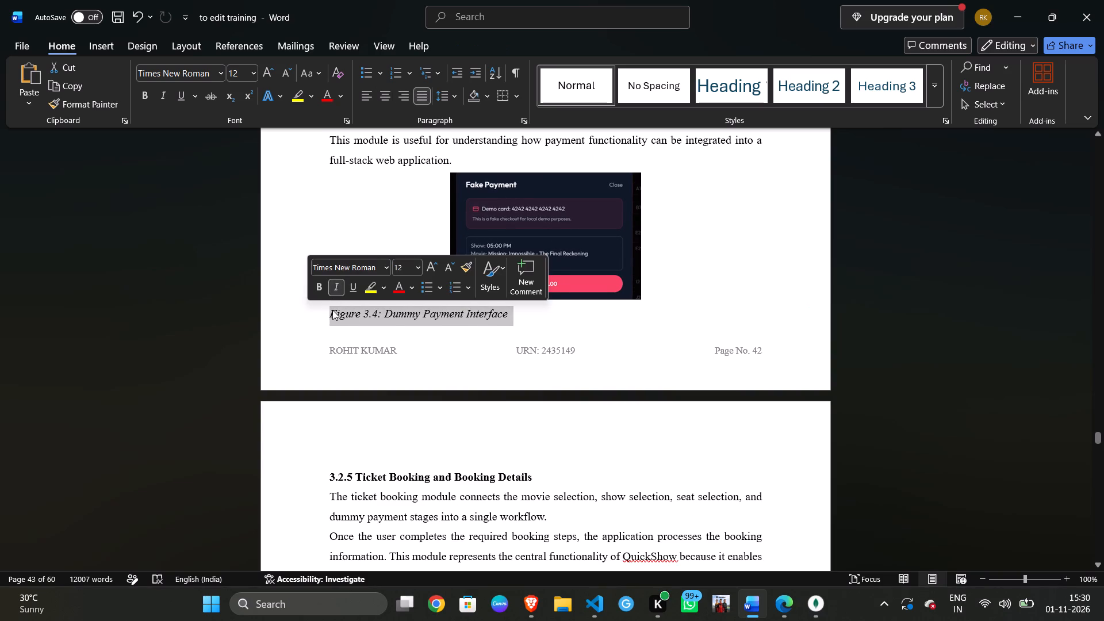
click(329, 314)
key(Tab)
key(Tab)
key(Tab)
key(Tab)
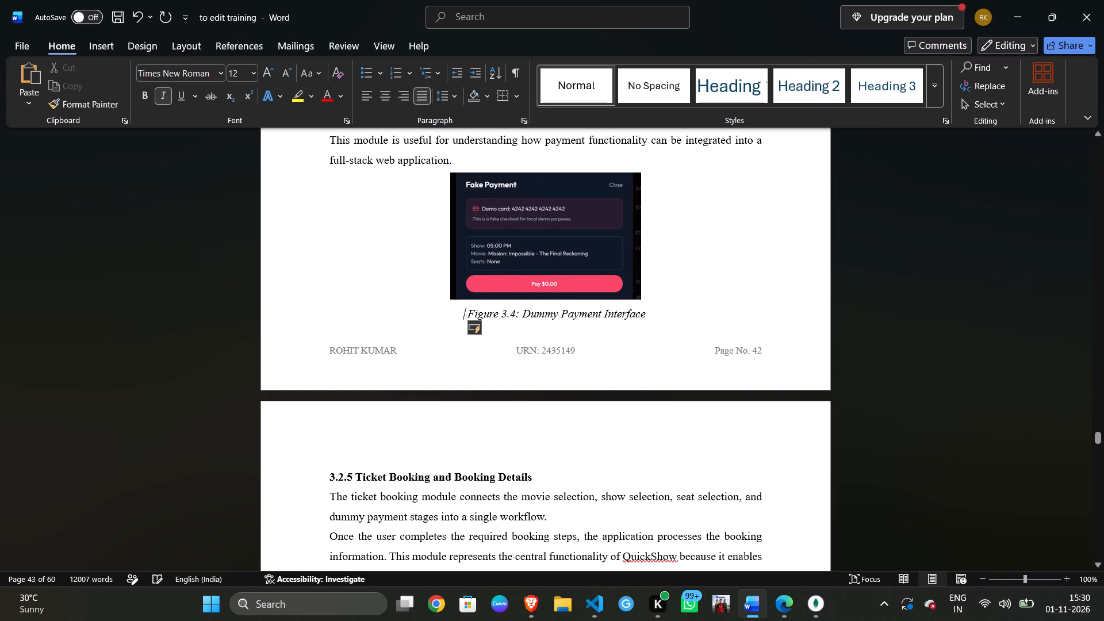
key(BackSpace)
key(space)
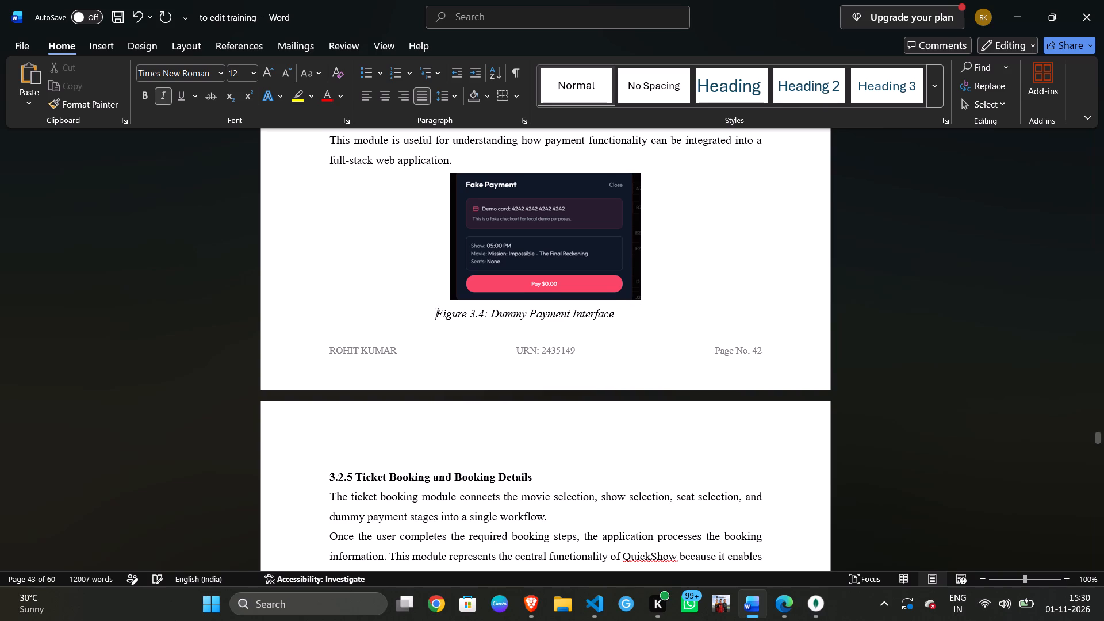
key(space)
key(space)
key(space)
key(space)
key(space)
key(space)
key(space)
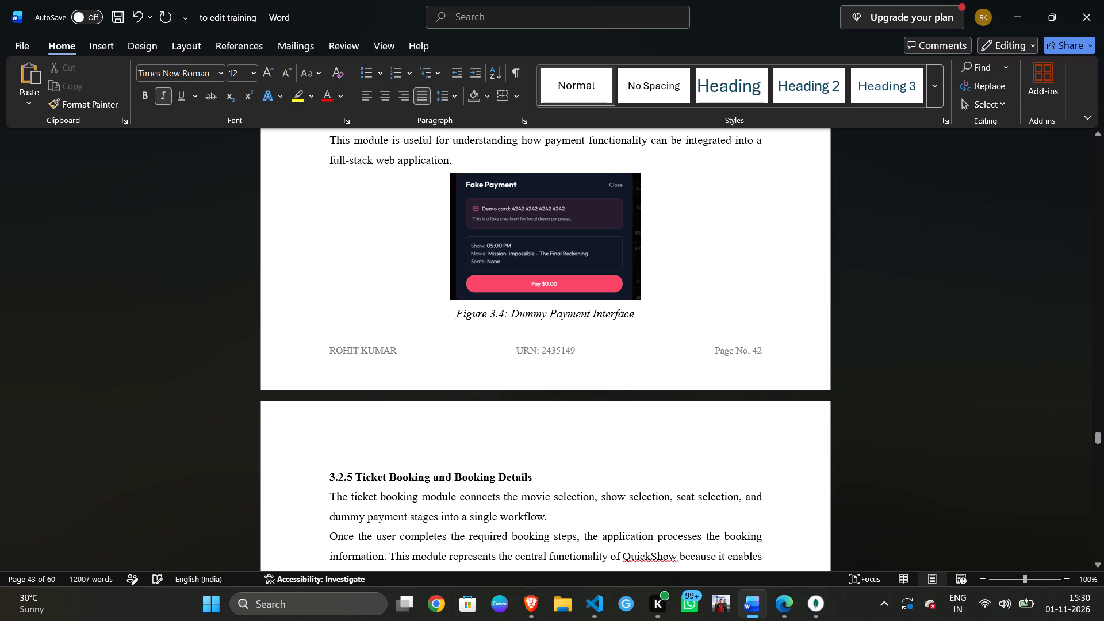
Delete the sentence starting "After selecting the required seats" from the second paragraph of section 3.2.4.
scroll(599, 303, up, 1)
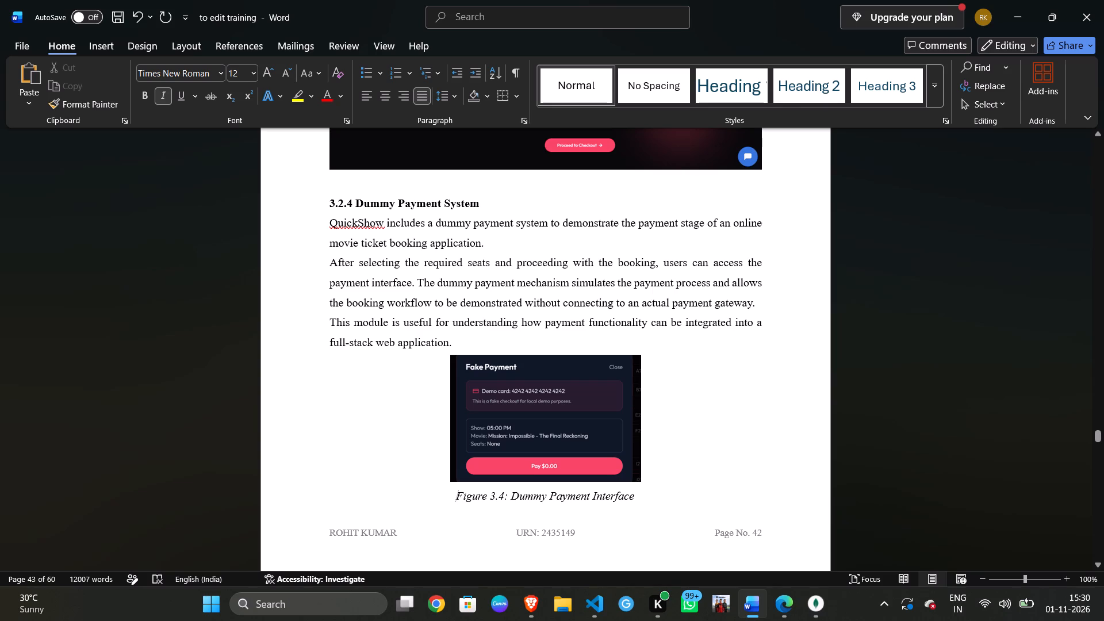
drag(414, 285, 337, 267)
key(BackSpace)
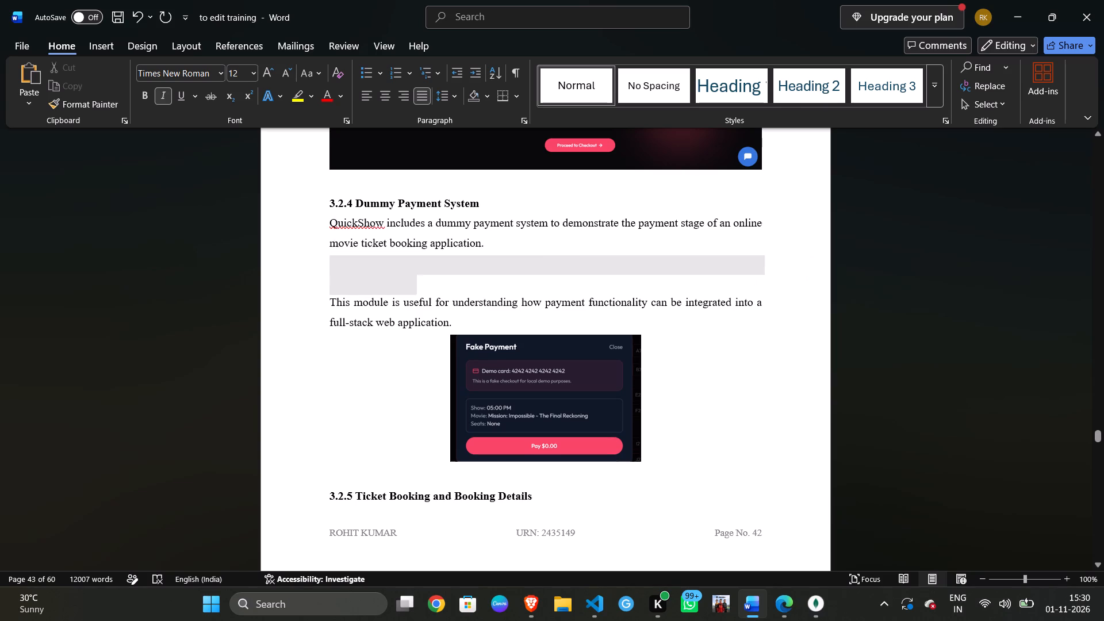
Enlarge the Fake Payment screenshot to about half the text width, keeping its caption on page 42.
click(562, 416)
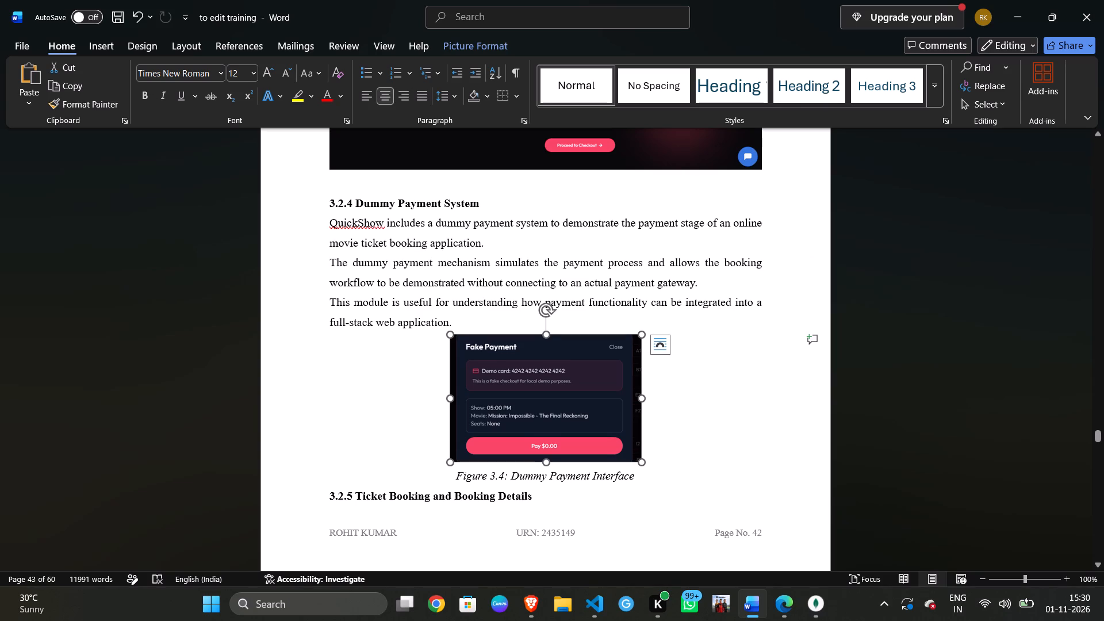
drag(642, 465, 660, 481)
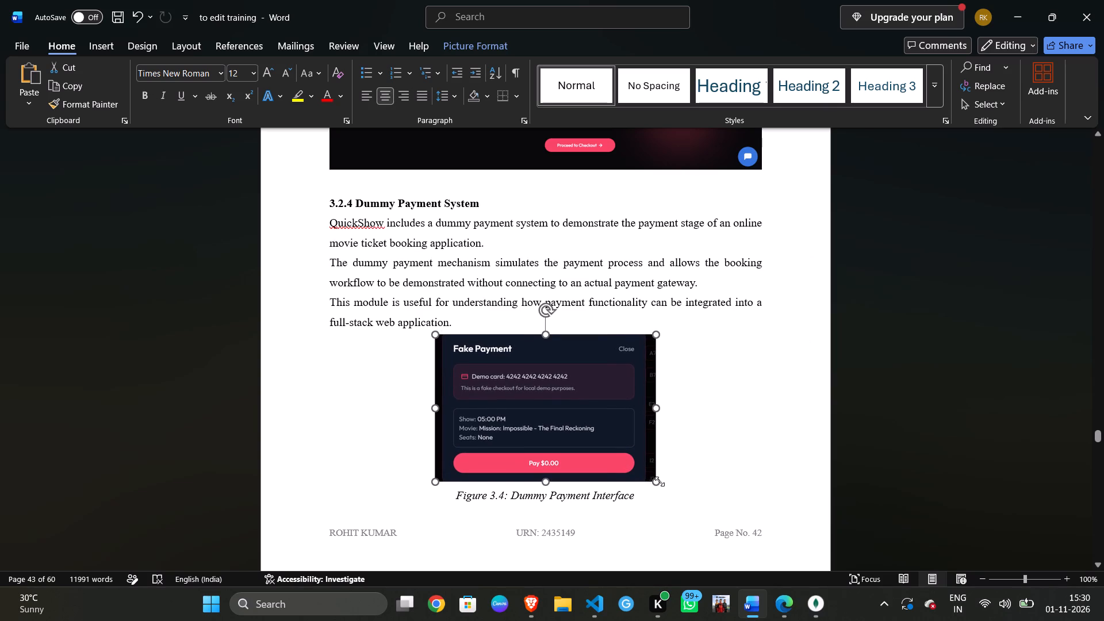
click(660, 481)
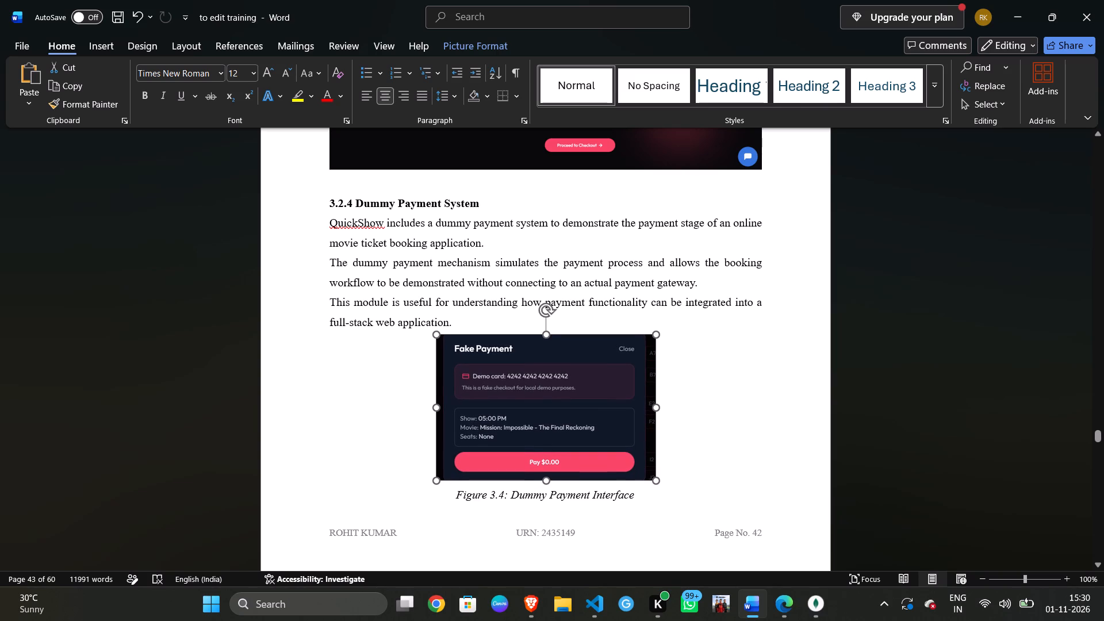
Set the heading 3.2.5 Ticket Booking and Booking Details to font size 14.
scroll(706, 432, down, 1)
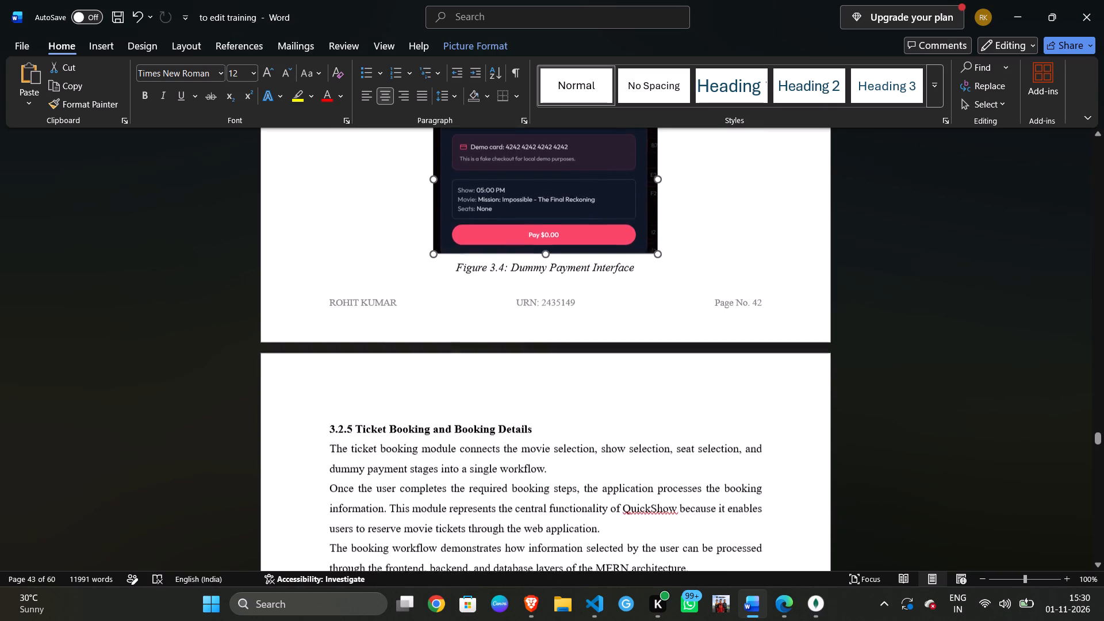
scroll(706, 432, down, 1)
drag(538, 300, 325, 307)
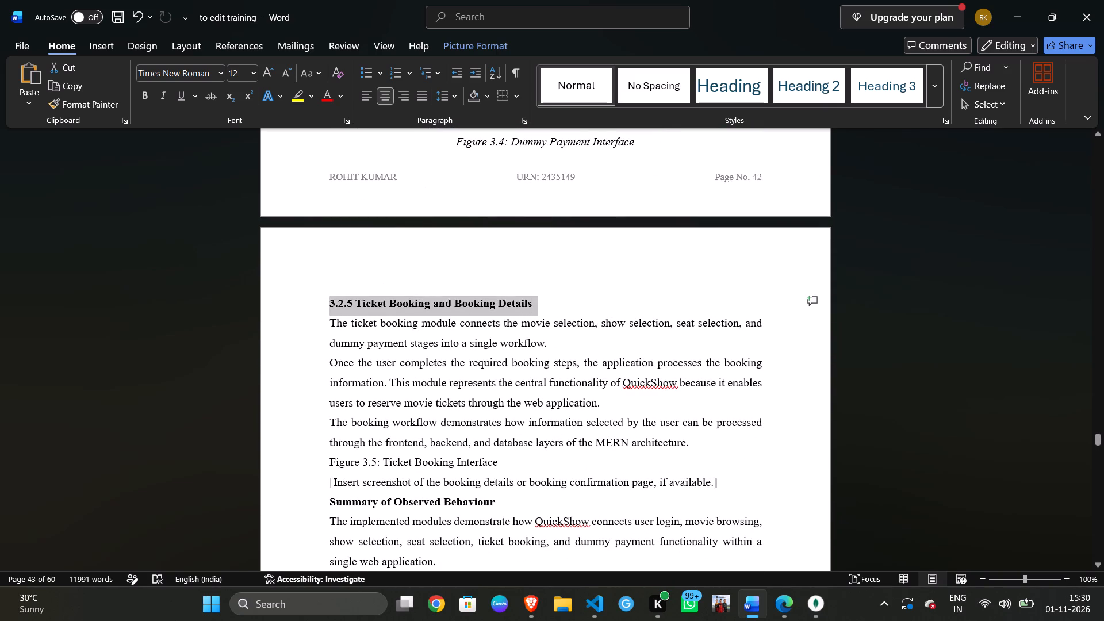
drag(325, 307, 318, 306)
click(427, 261)
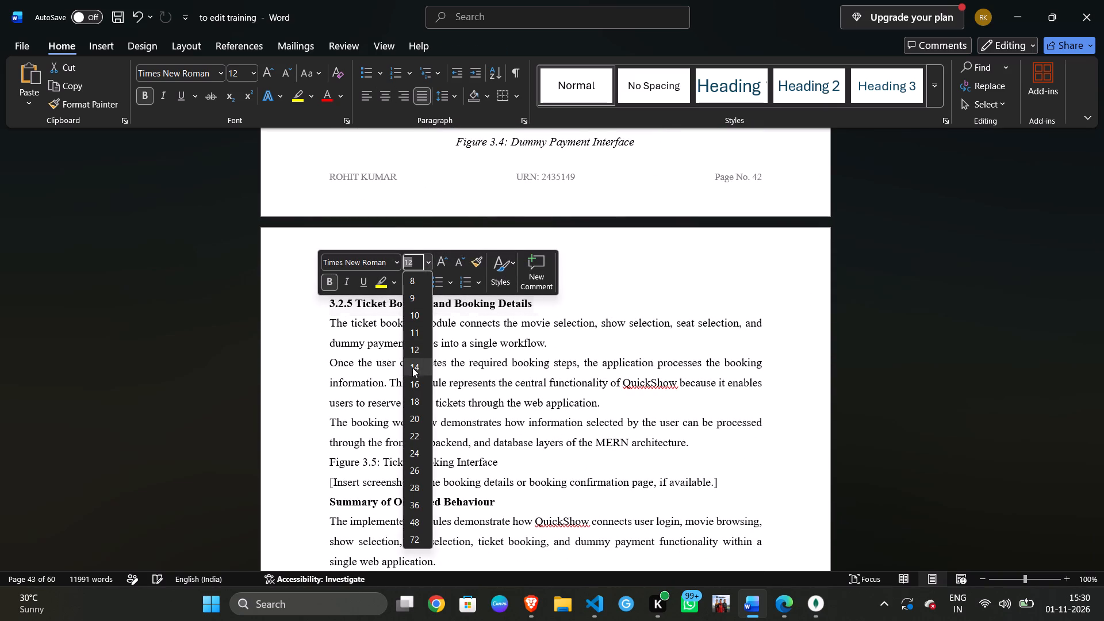
click(415, 369)
Replace the Figure 3.5 caption and the bracketed screenshot placeholder in section 3.2.5 with one blank line.
scroll(628, 436, down, 1)
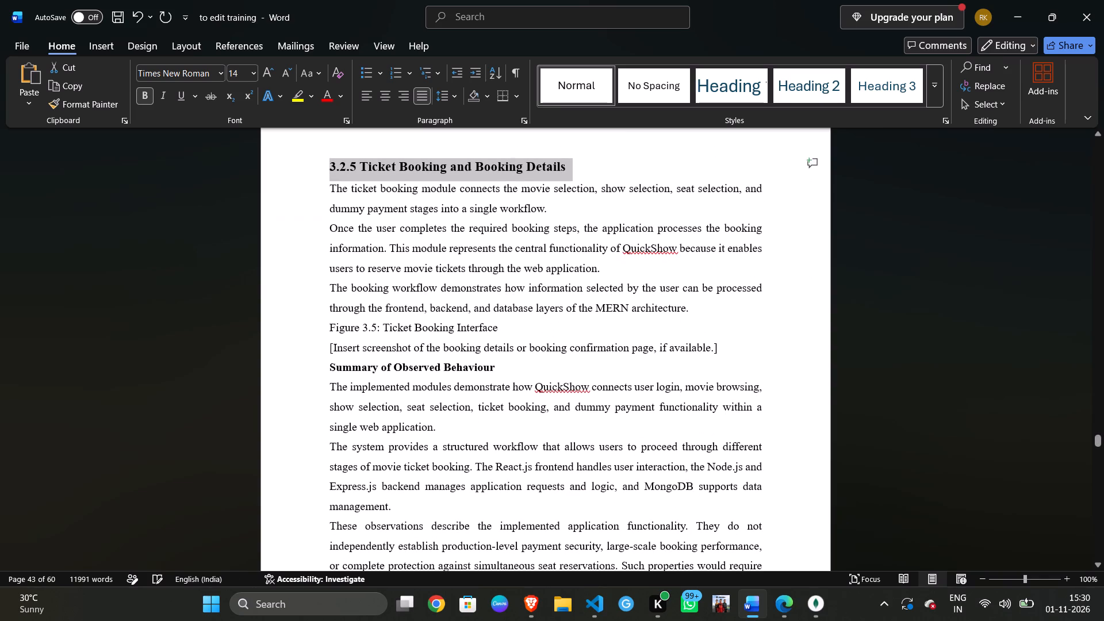
click(485, 369)
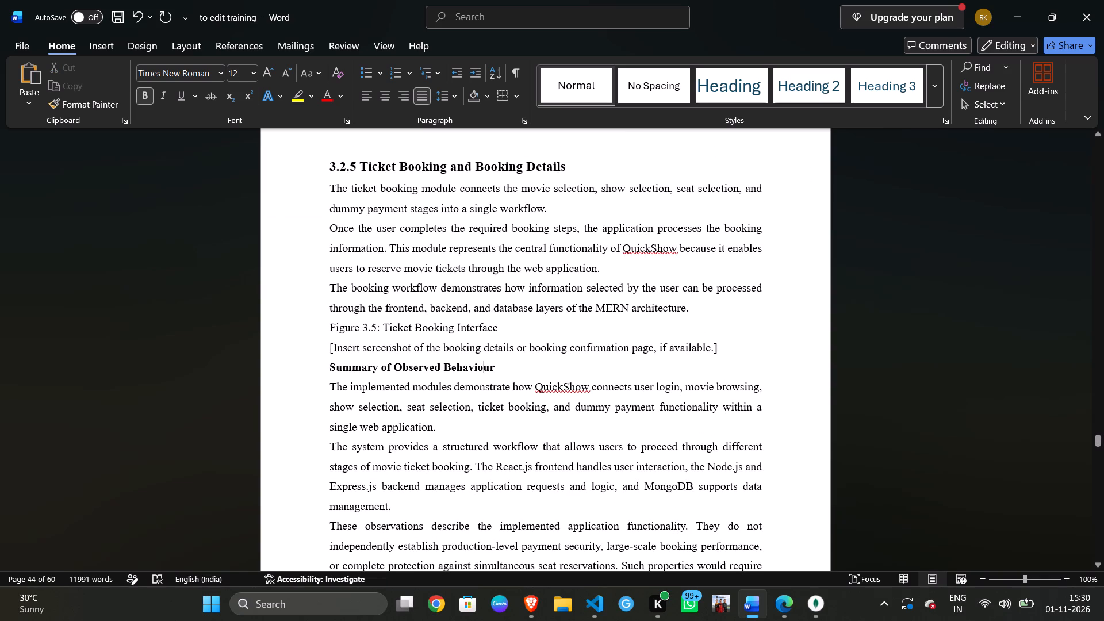
drag(723, 349, 702, 349)
drag(702, 349, 316, 331)
key(BackSpace)
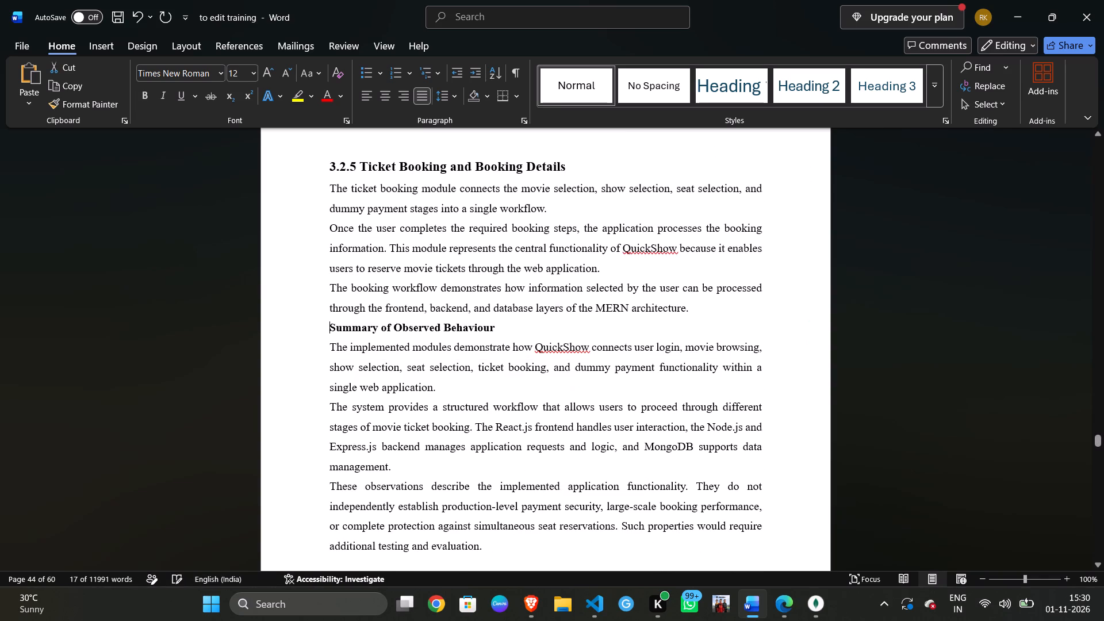
key(Return)
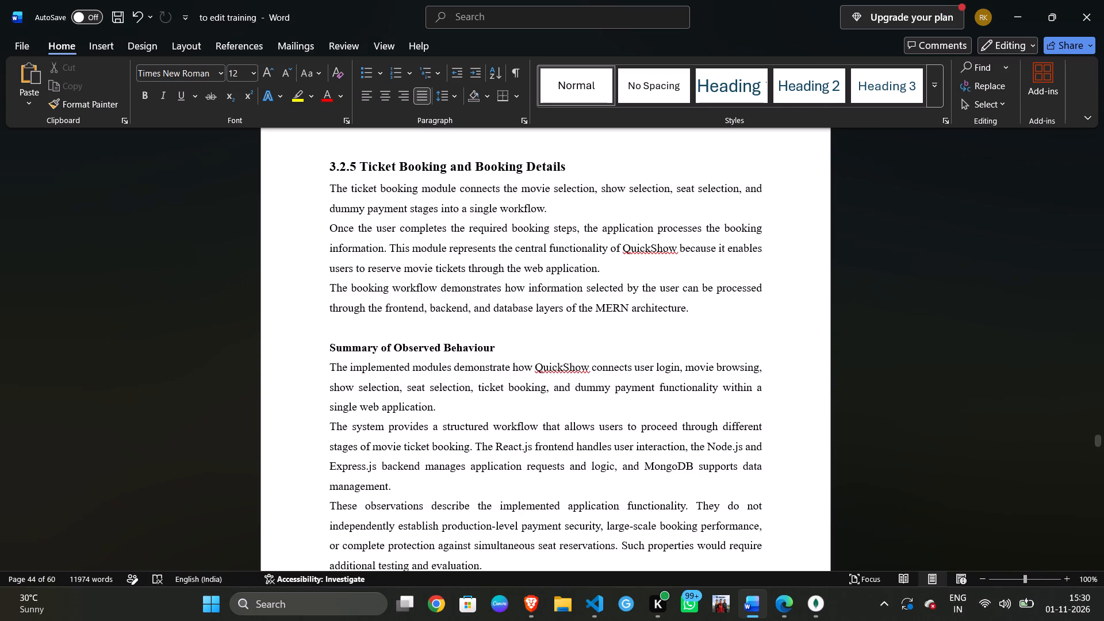
Set the Summary of Observed Behaviour heading to font size 14.
drag(486, 348, 260, 347)
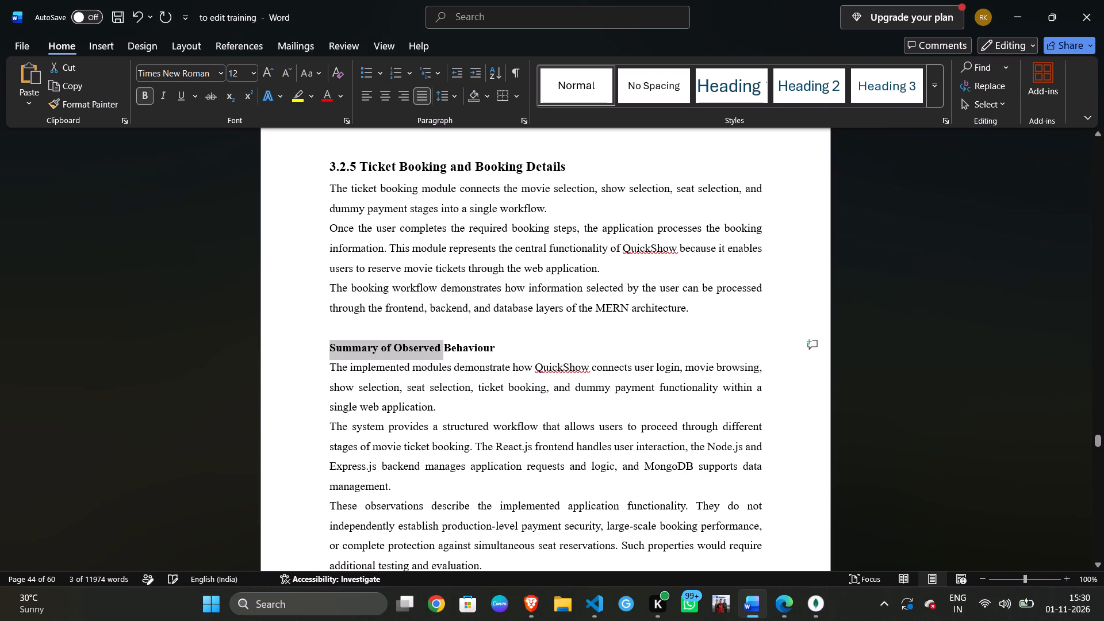
drag(505, 351, 297, 347)
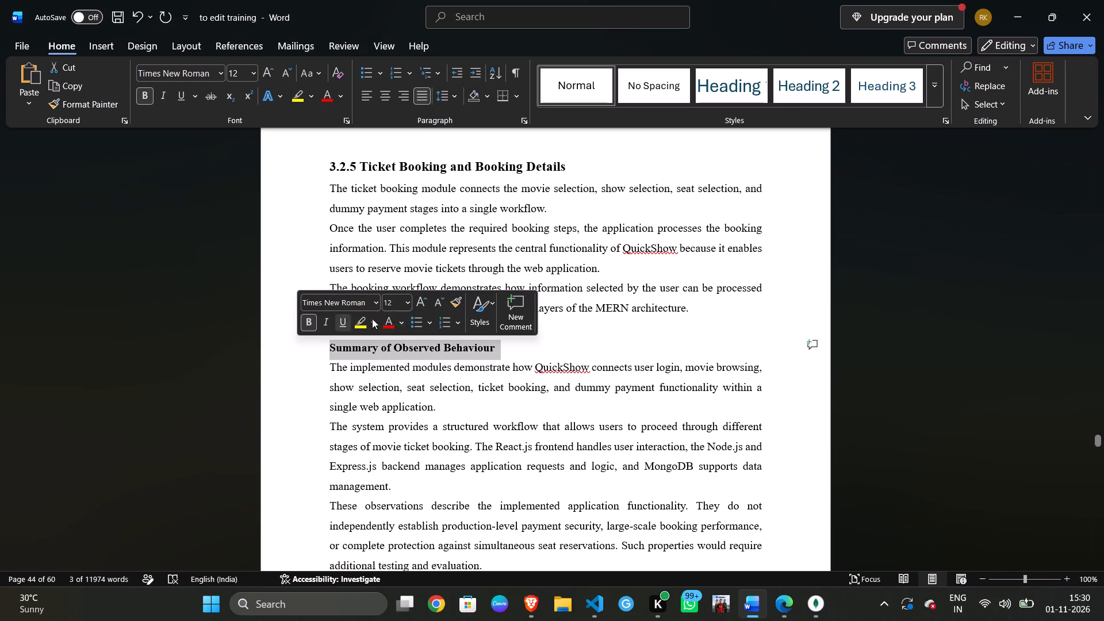
click(408, 305)
click(392, 110)
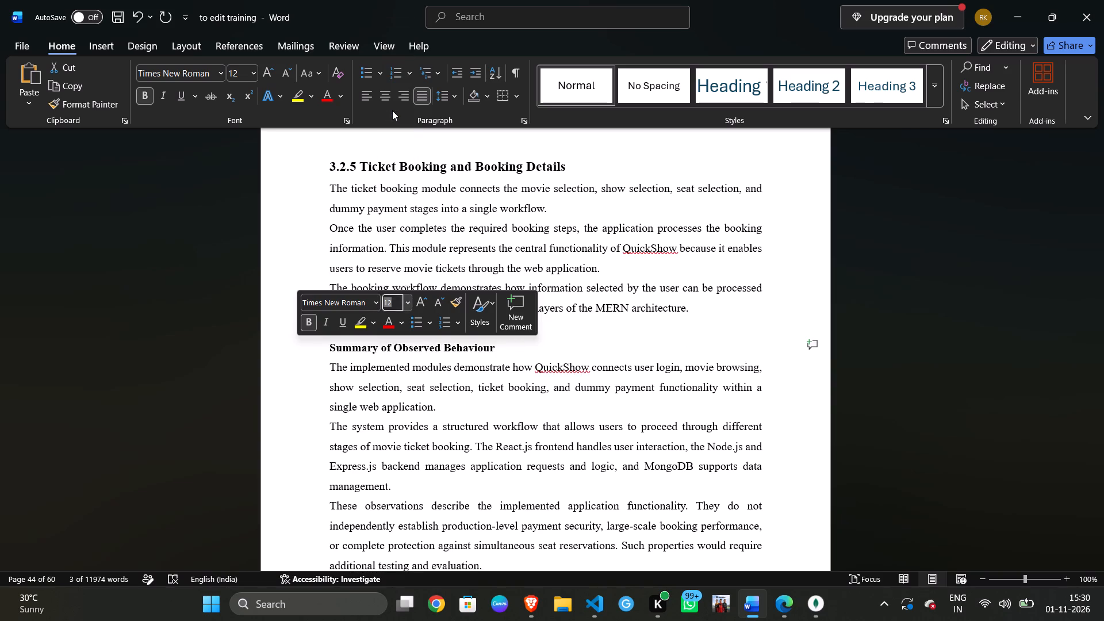
click(566, 347)
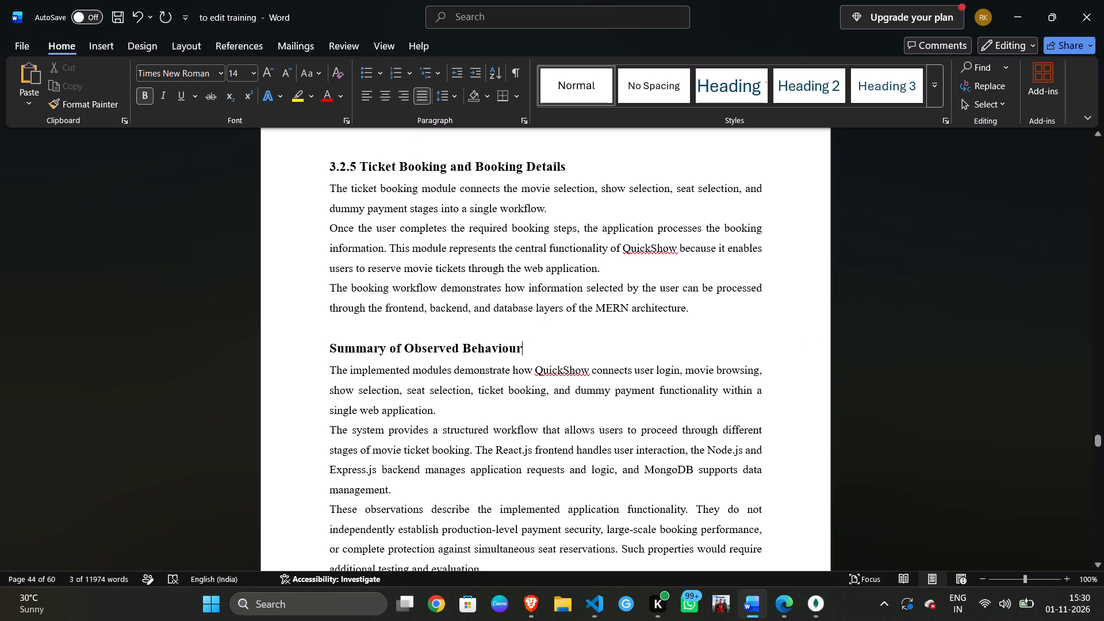
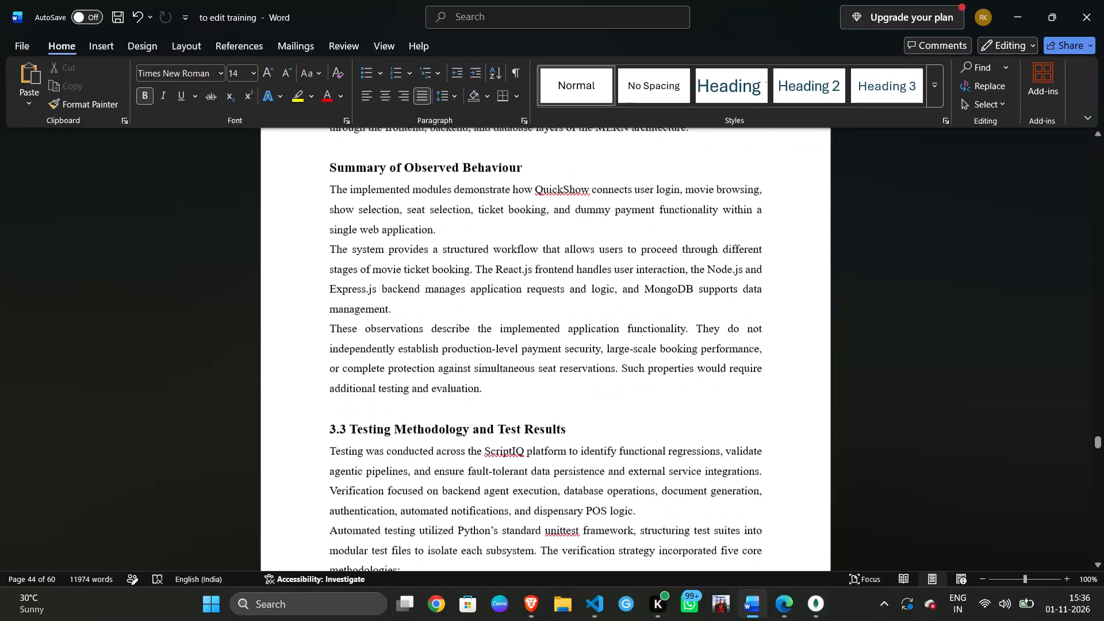
Review pages 42 to 44, from the 3.2.4 Dummy Payment System section to the start of section 3.3's testing list.
scroll(566, 347, down, 1)
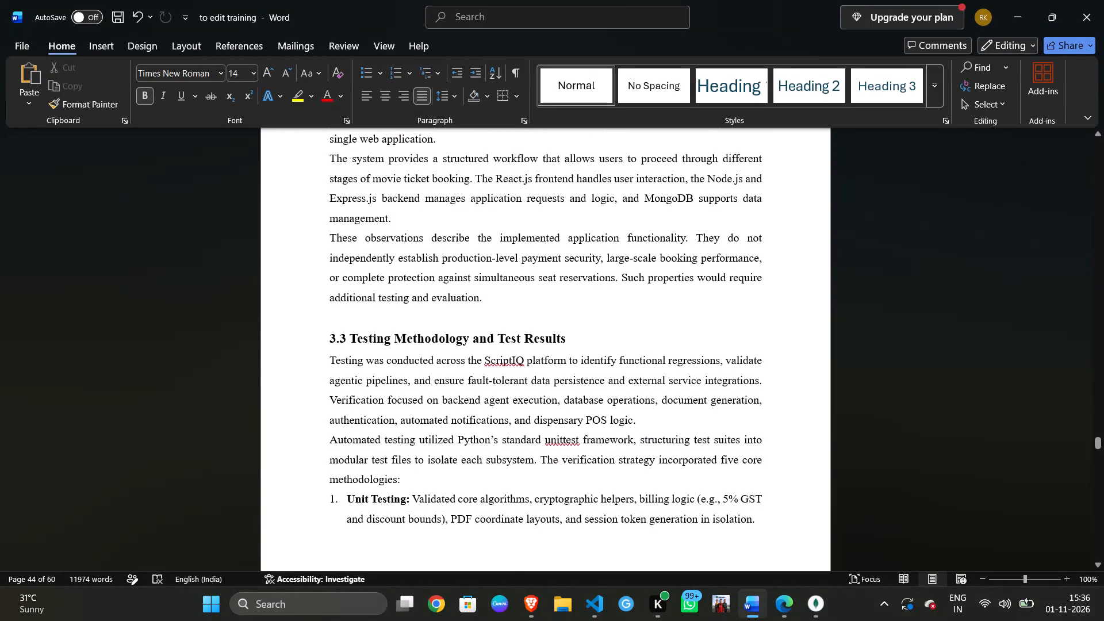
scroll(566, 347, down, 2)
scroll(566, 347, up, 1)
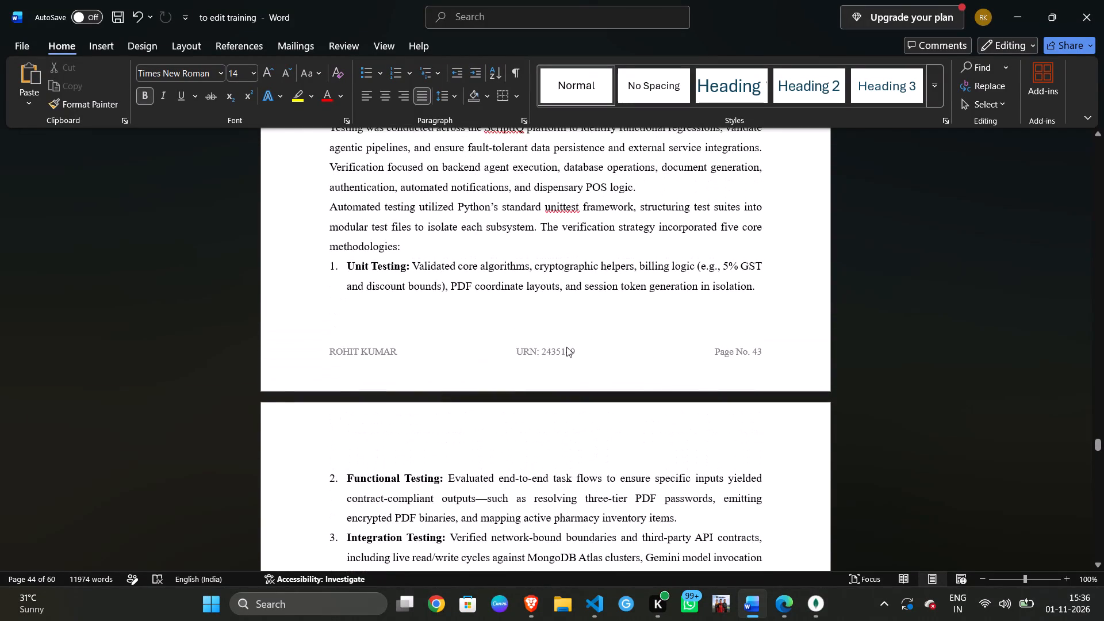
scroll(566, 347, up, 4)
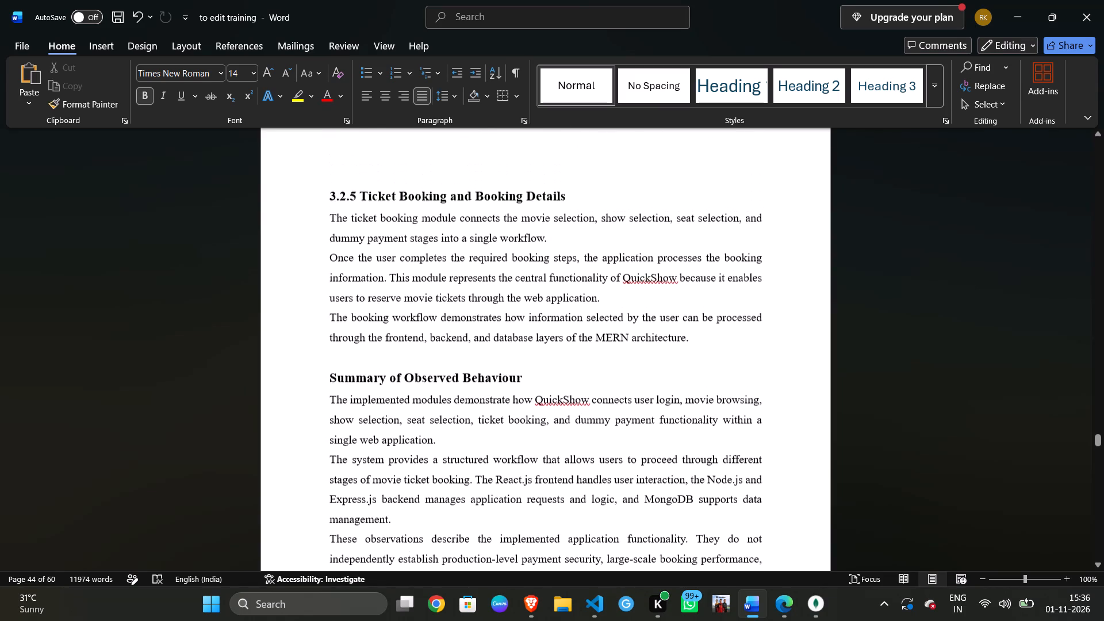
scroll(566, 347, up, 1)
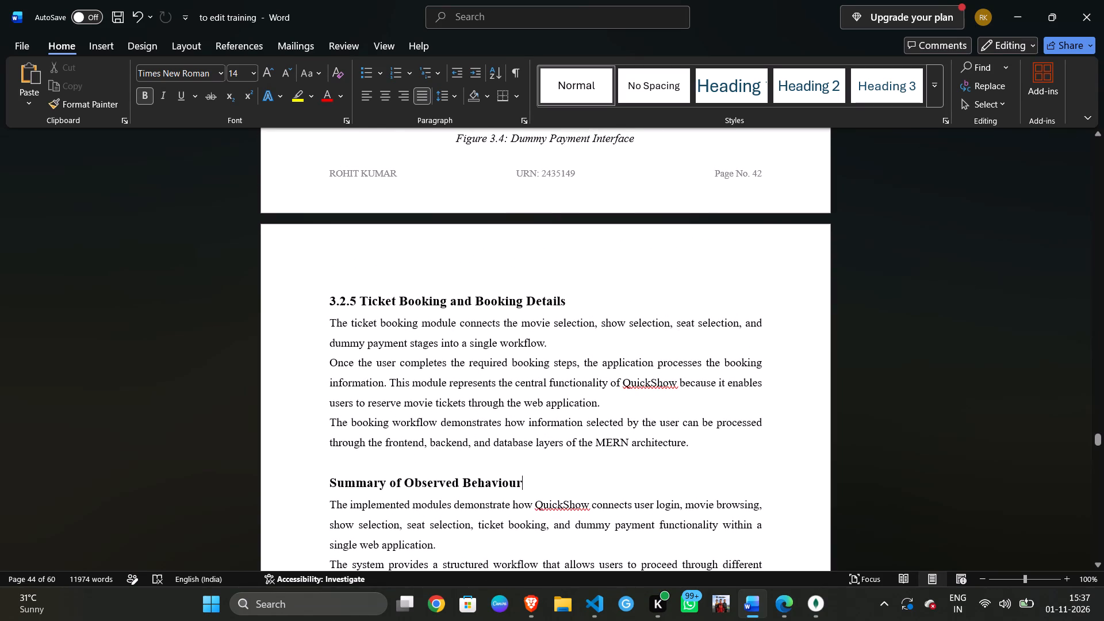
scroll(566, 347, down, 1)
scroll(566, 347, up, 2)
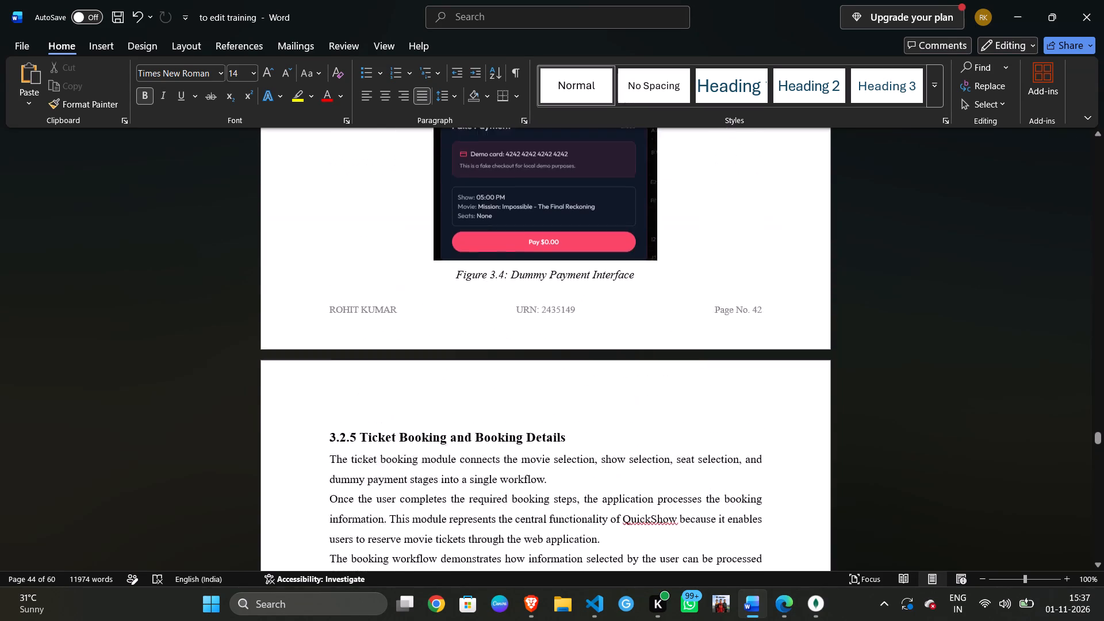
scroll(566, 347, up, 4)
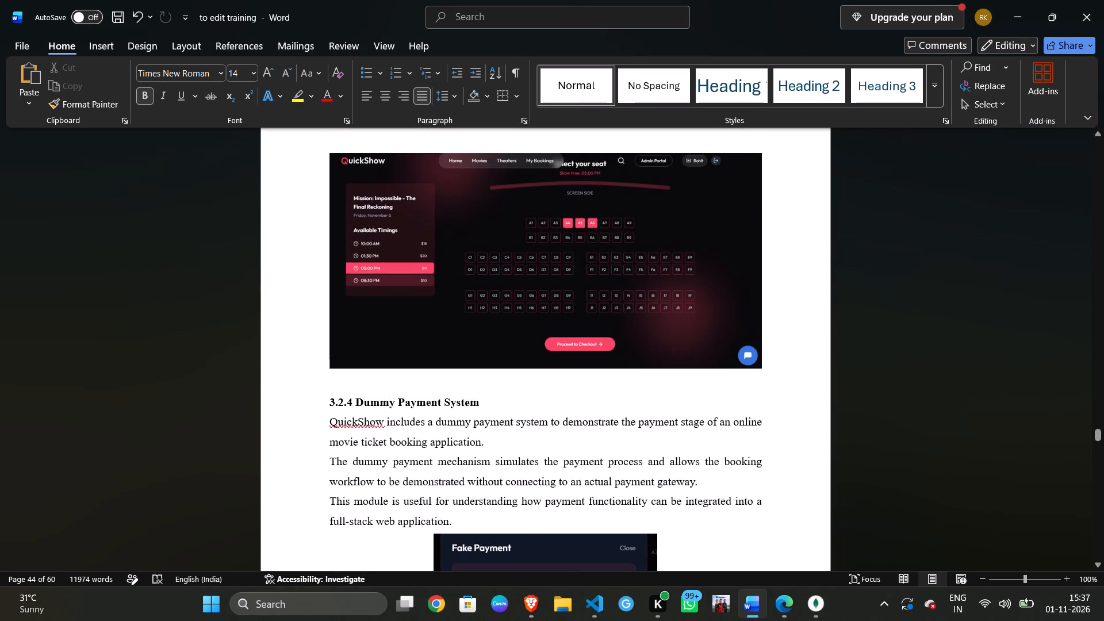
scroll(566, 347, down, 4)
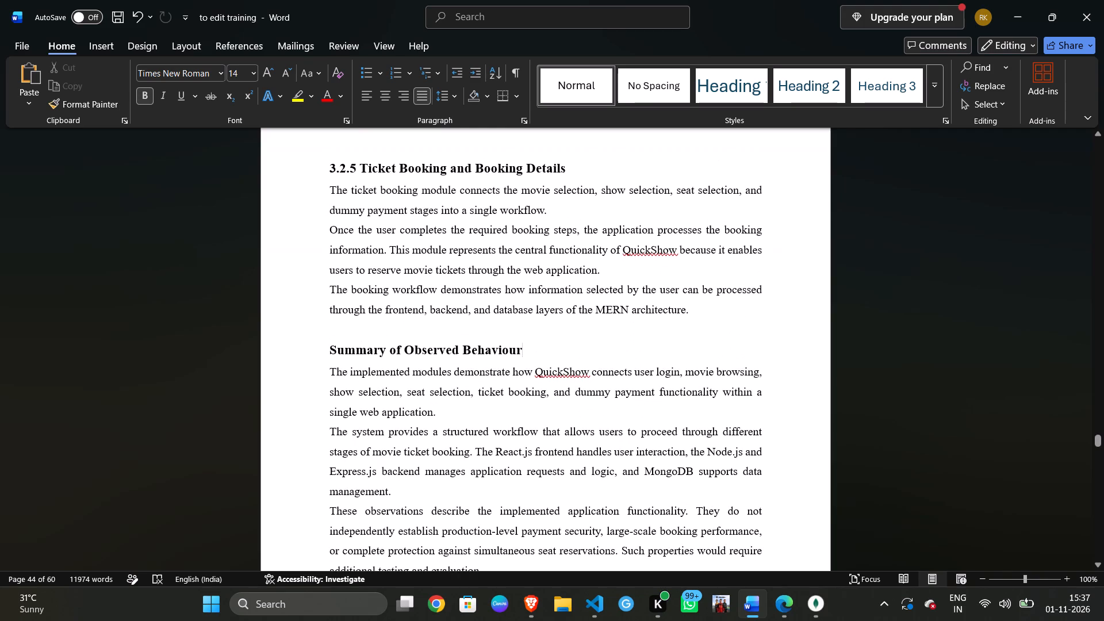
scroll(566, 347, down, 1)
scroll(566, 347, right, 1)
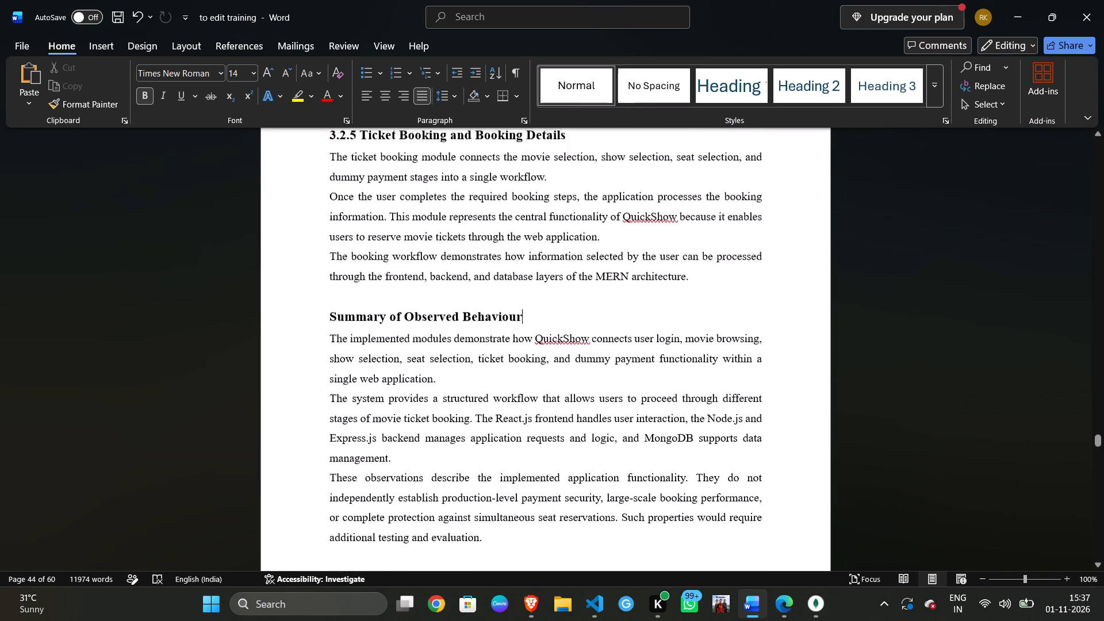
scroll(566, 347, right, 1)
scroll(566, 347, down, 1)
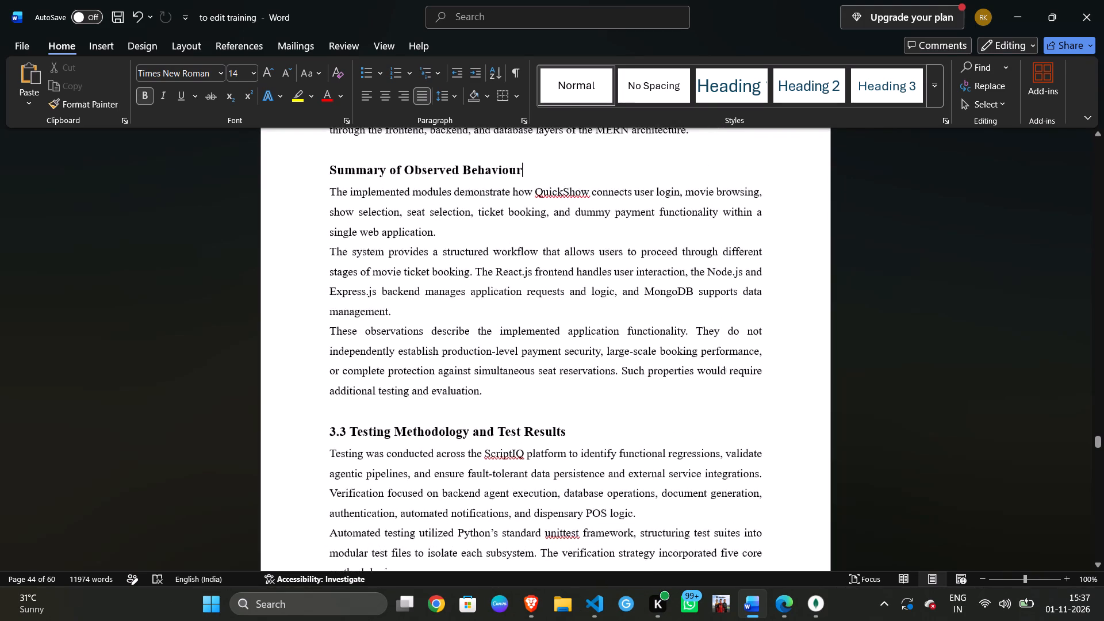
scroll(566, 347, down, 1)
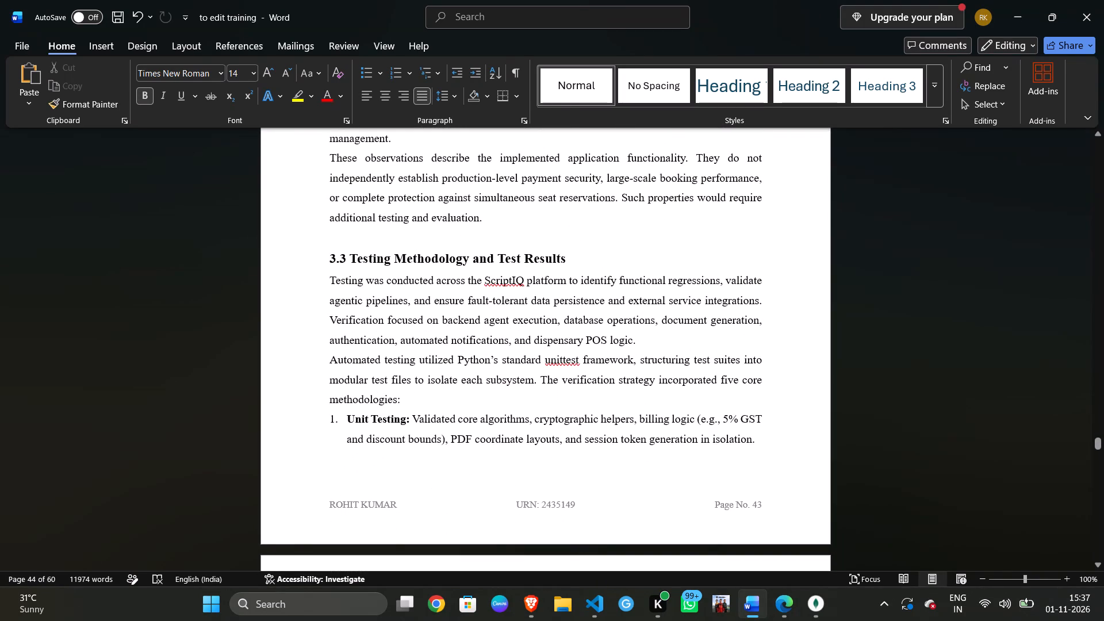
click(530, 598)
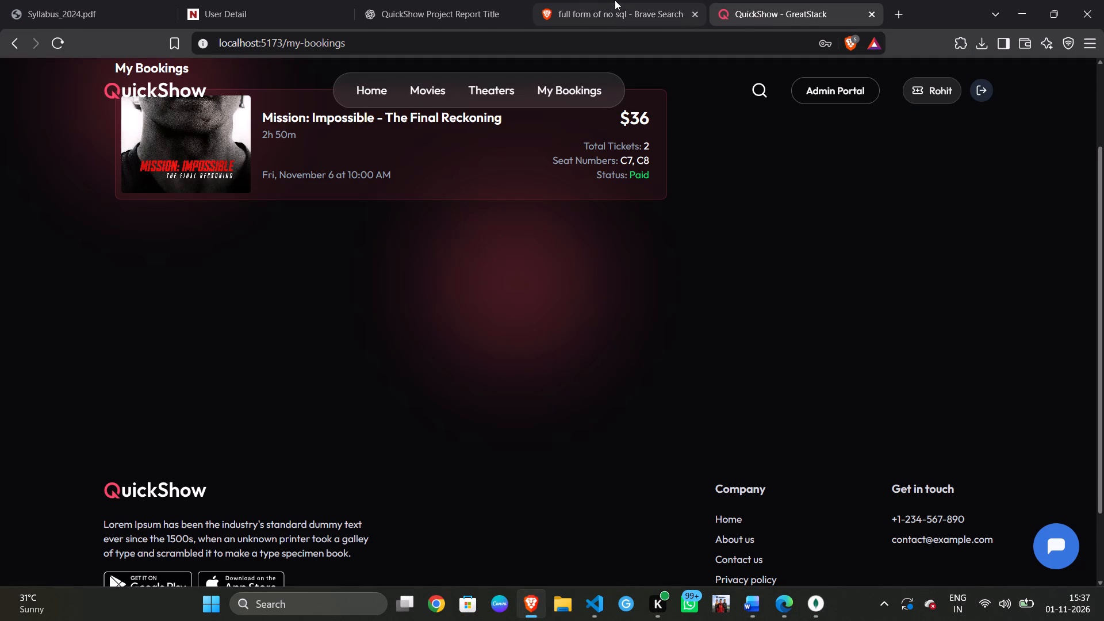
click(620, 0)
click(474, 0)
click(633, 0)
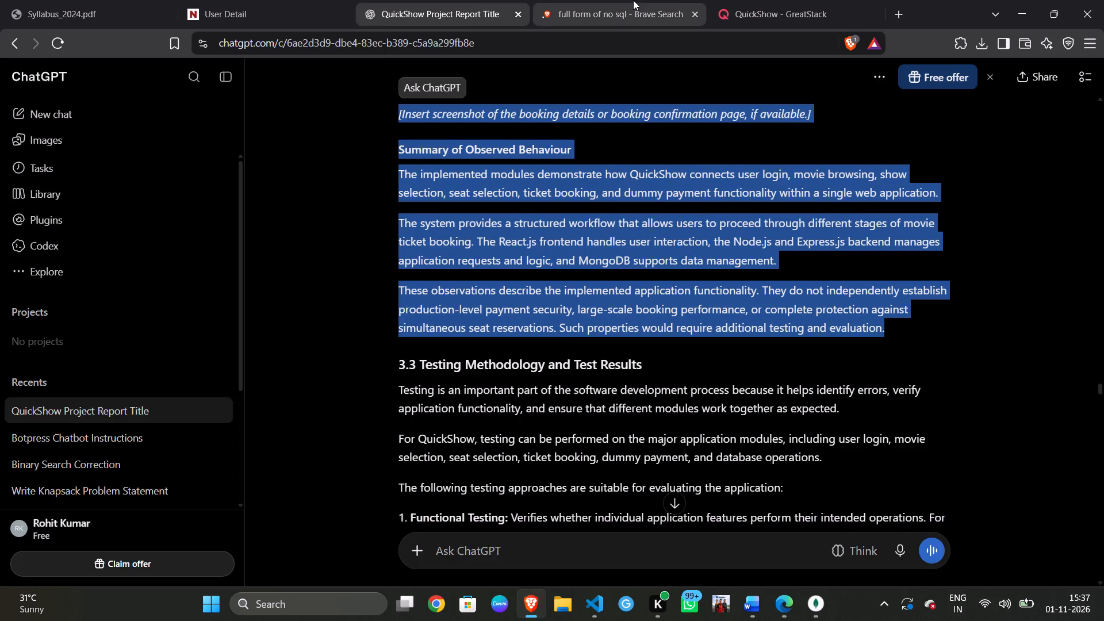
click(462, 0)
scroll(453, 230, down, 1)
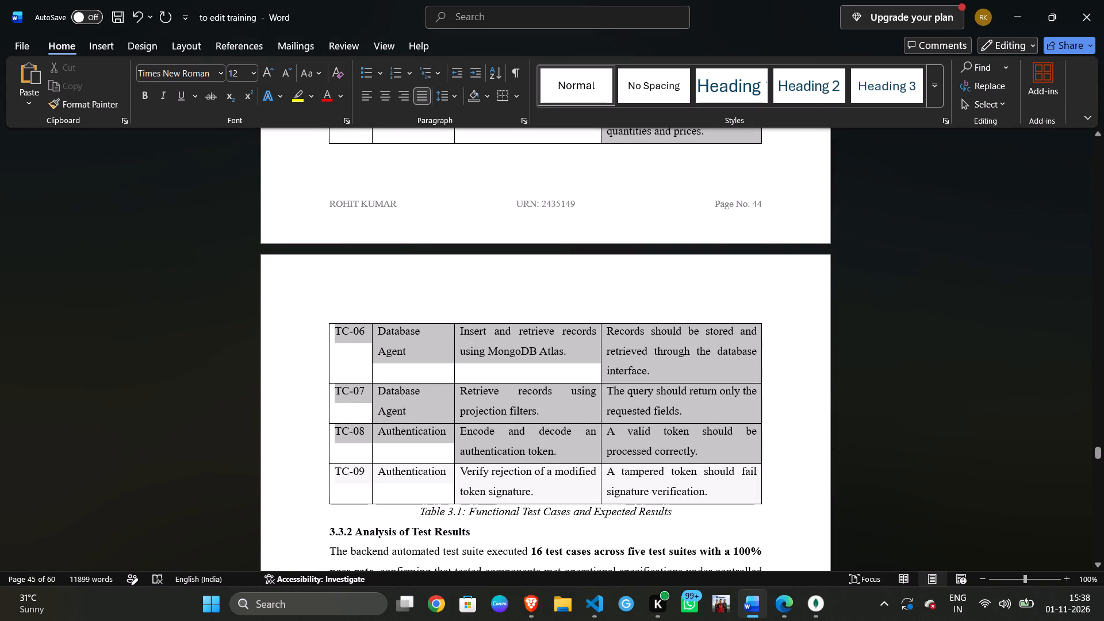
drag(687, 451, 708, 485)
key(ctrl+v)
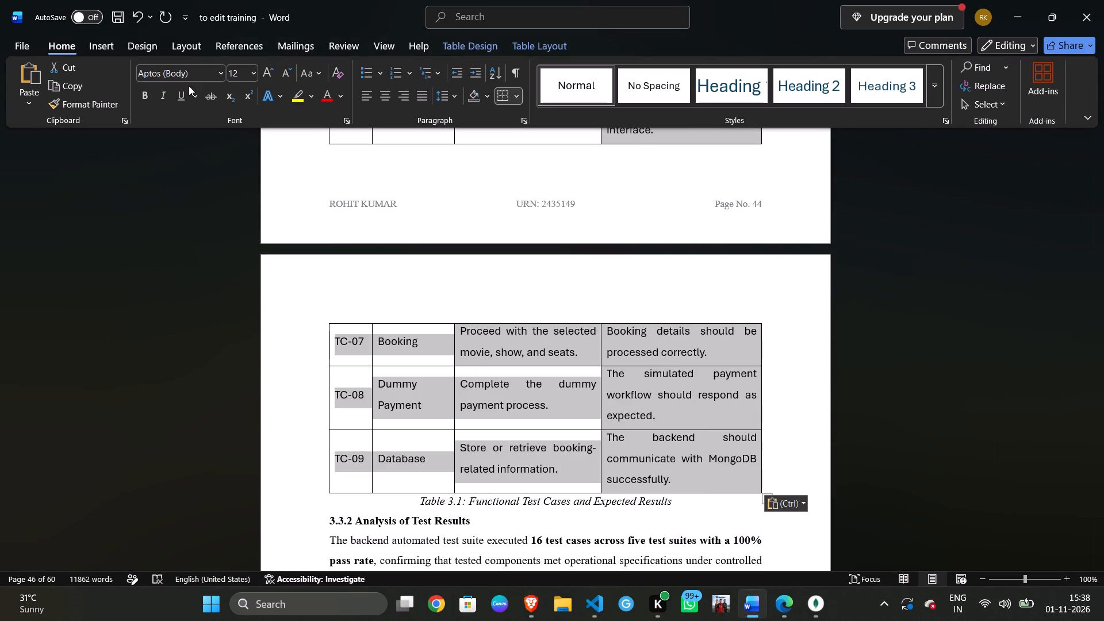
Set the pasted test case table's text to Times New Roman and left-align it.
click(221, 78)
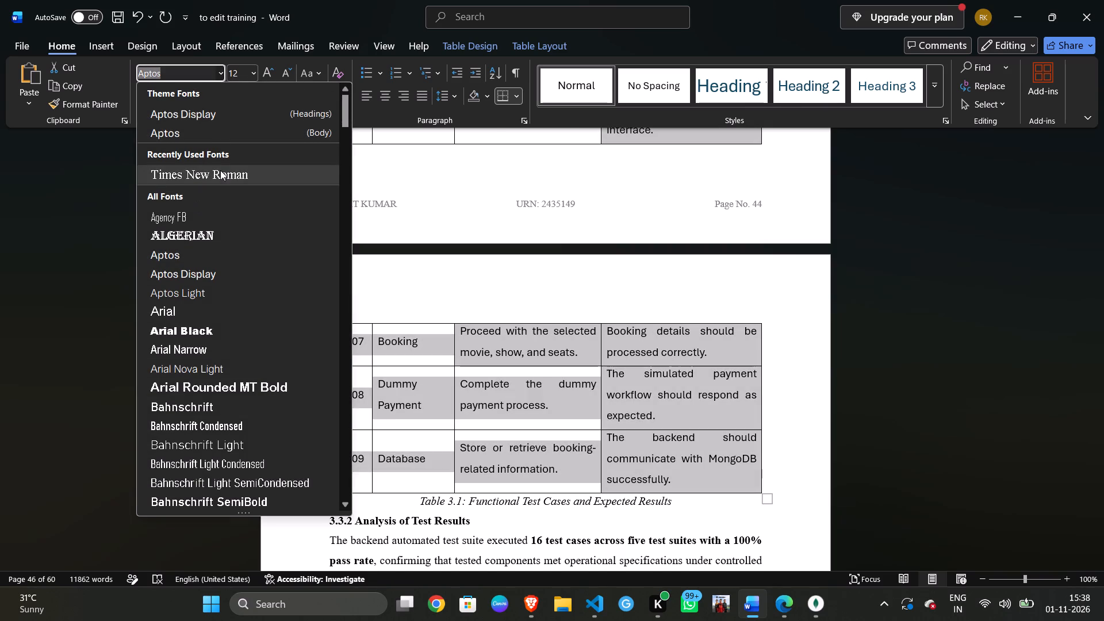
click(223, 177)
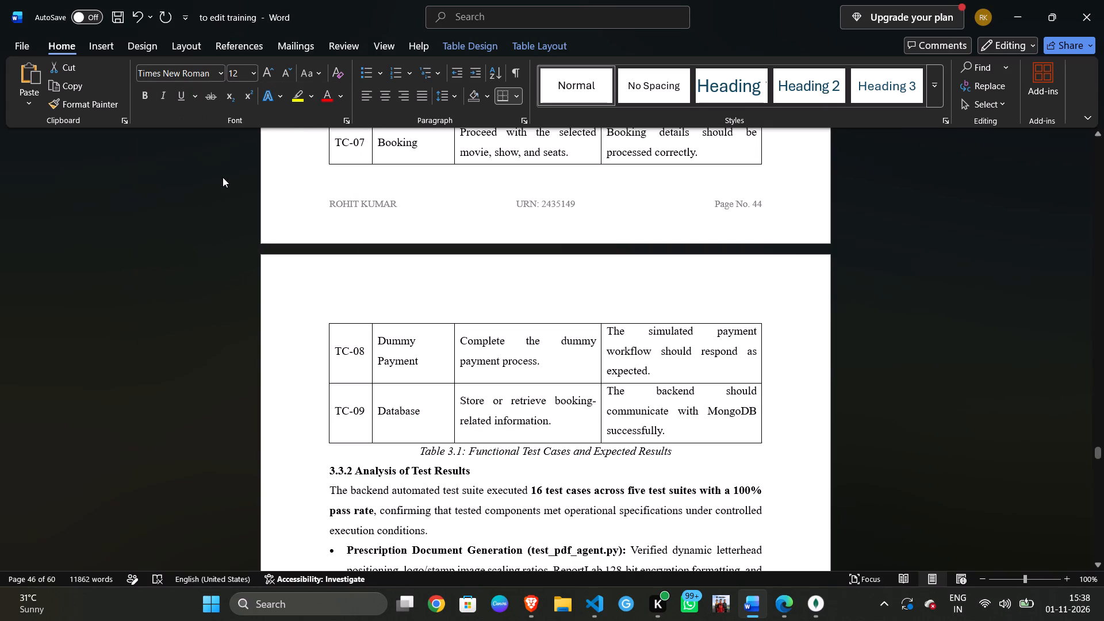
click(423, 91)
click(423, 93)
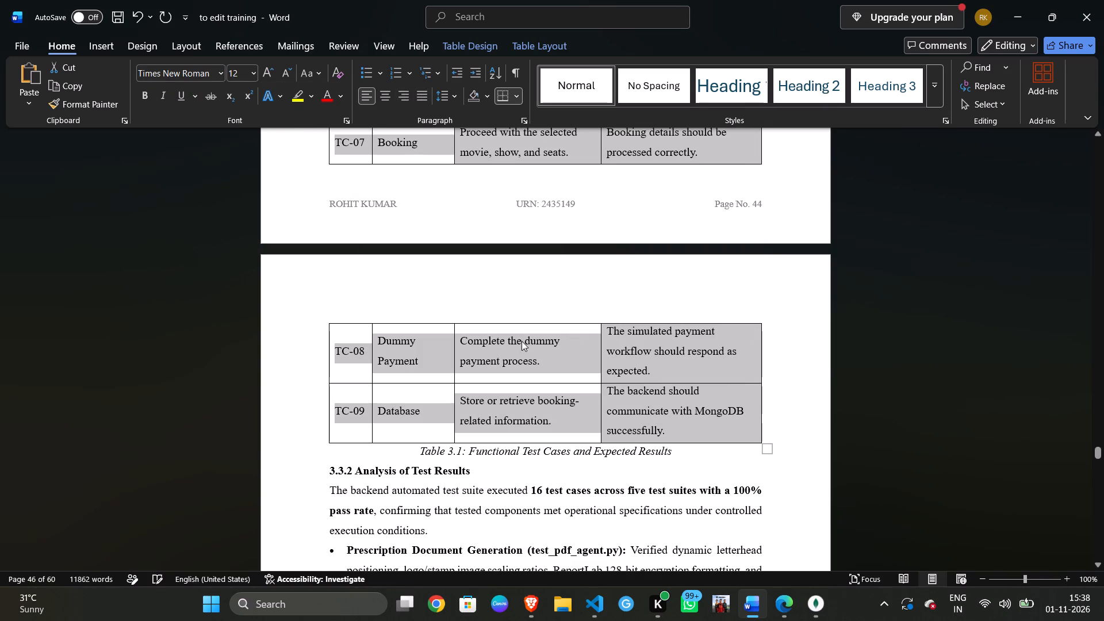
click(547, 296)
Add a blank line after the Functional Testing item, keeping its number as plain text without automatic list numbering.
scroll(547, 296, up, 3)
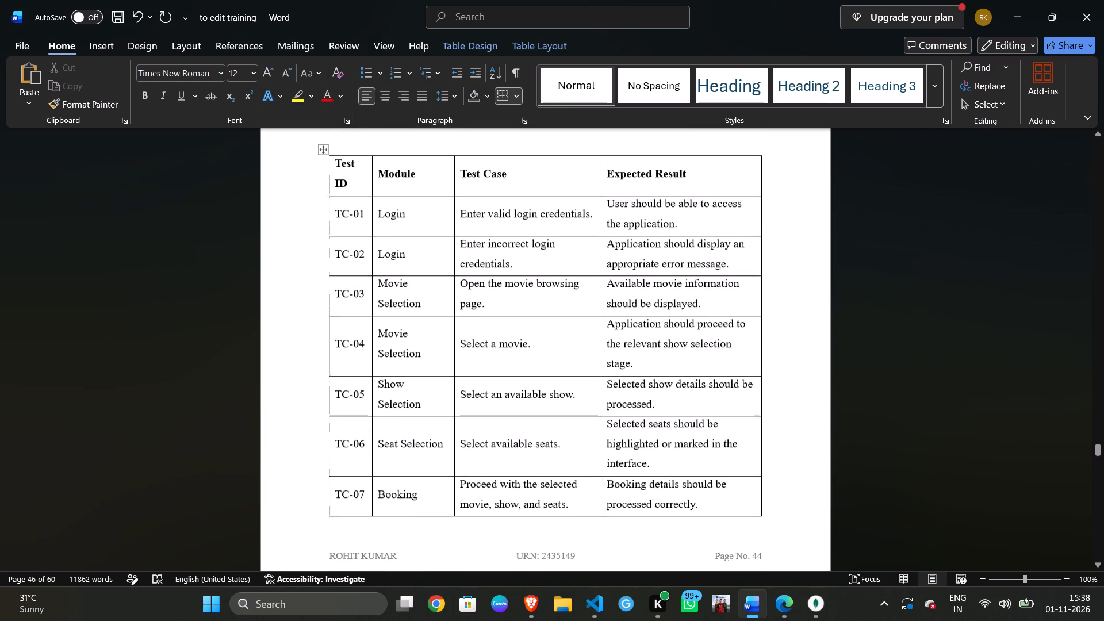
scroll(547, 296, up, 1)
scroll(547, 296, down, 2)
scroll(547, 296, up, 1)
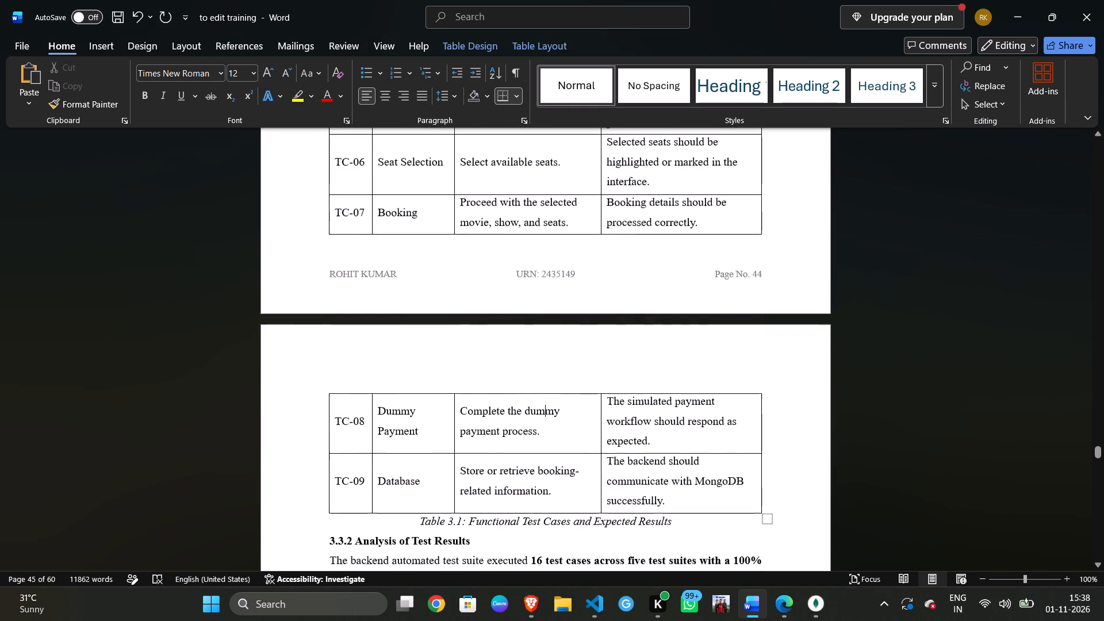
scroll(547, 296, up, 1)
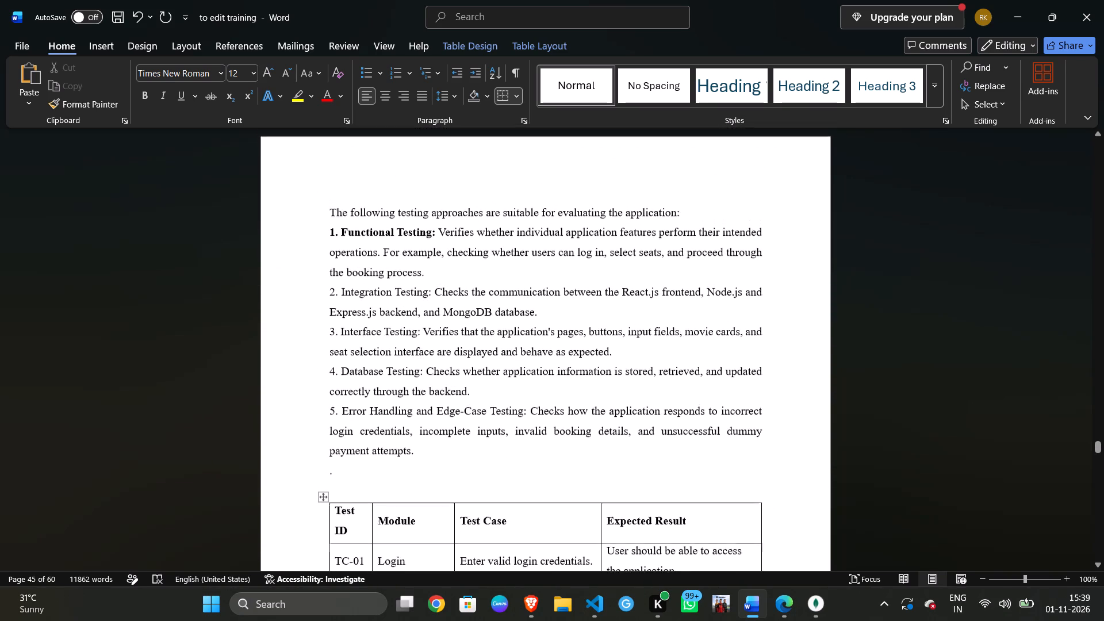
scroll(547, 296, up, 1)
scroll(547, 296, right, 1)
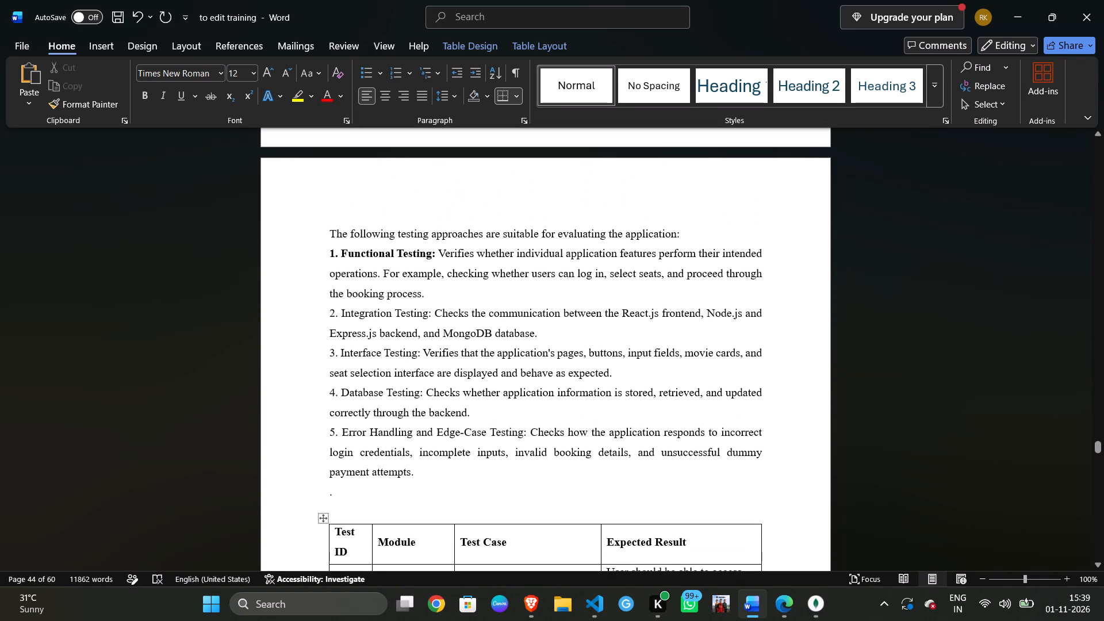
click(435, 294)
key(Return)
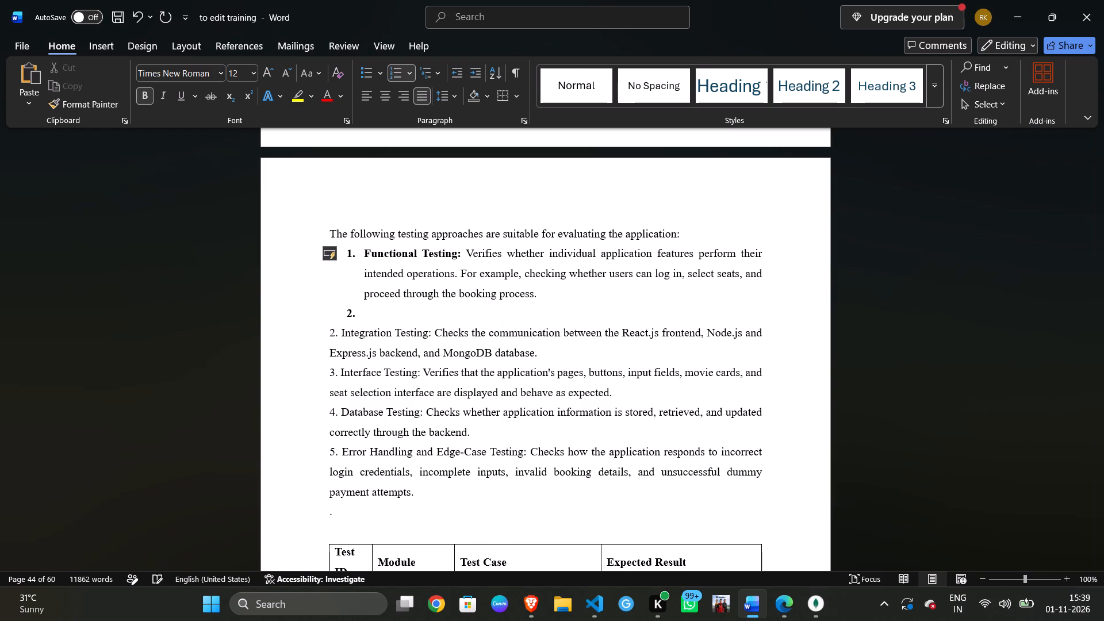
key(ctrl+z)
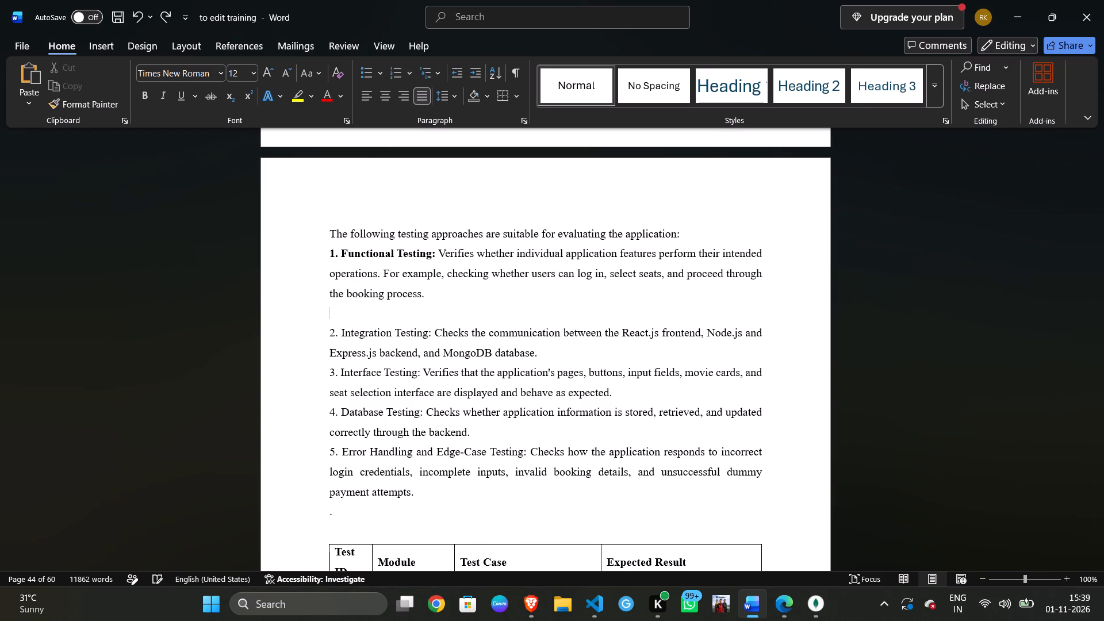
Make the label "2. Integration Testing:" bold and add a blank line after that item.
drag(432, 335, 310, 333)
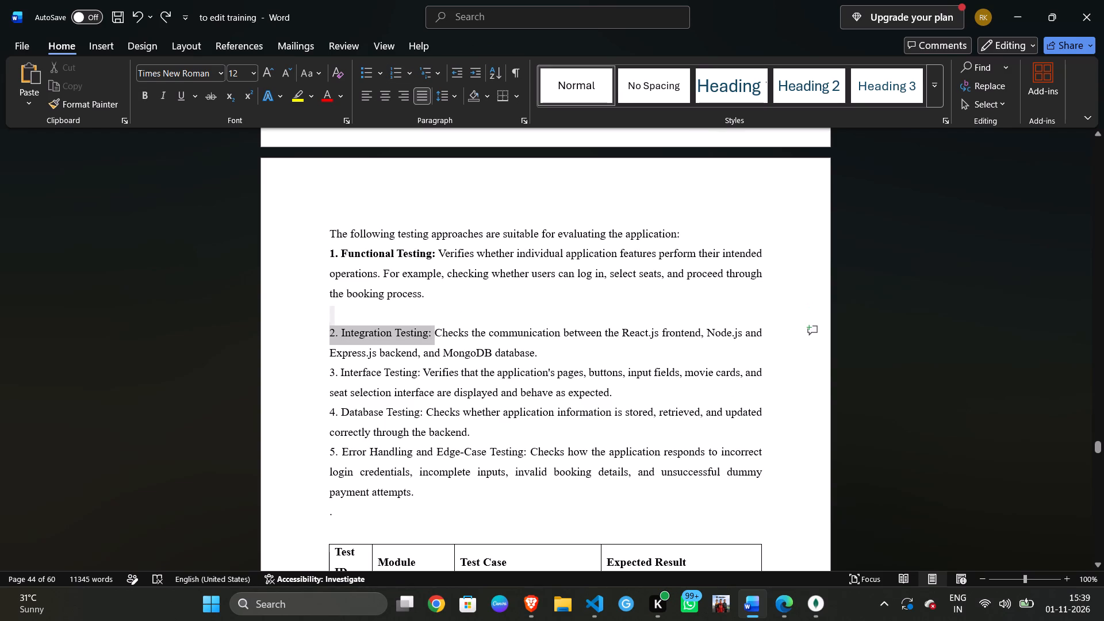
drag(310, 333, 309, 335)
key(b)
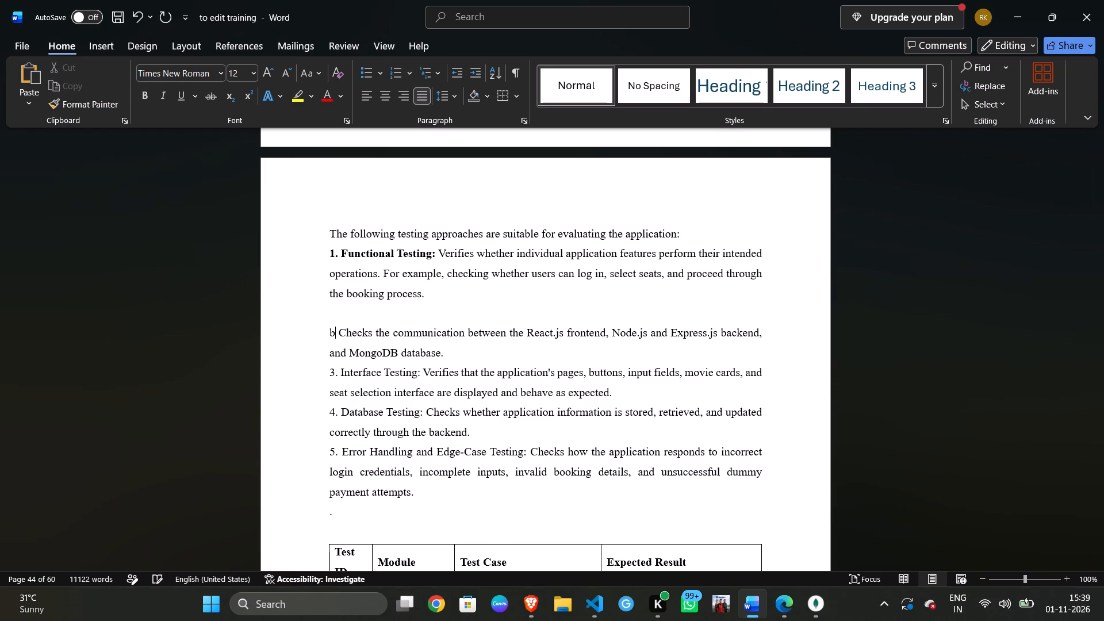
key(ctrl+z)
key(ctrl+b)
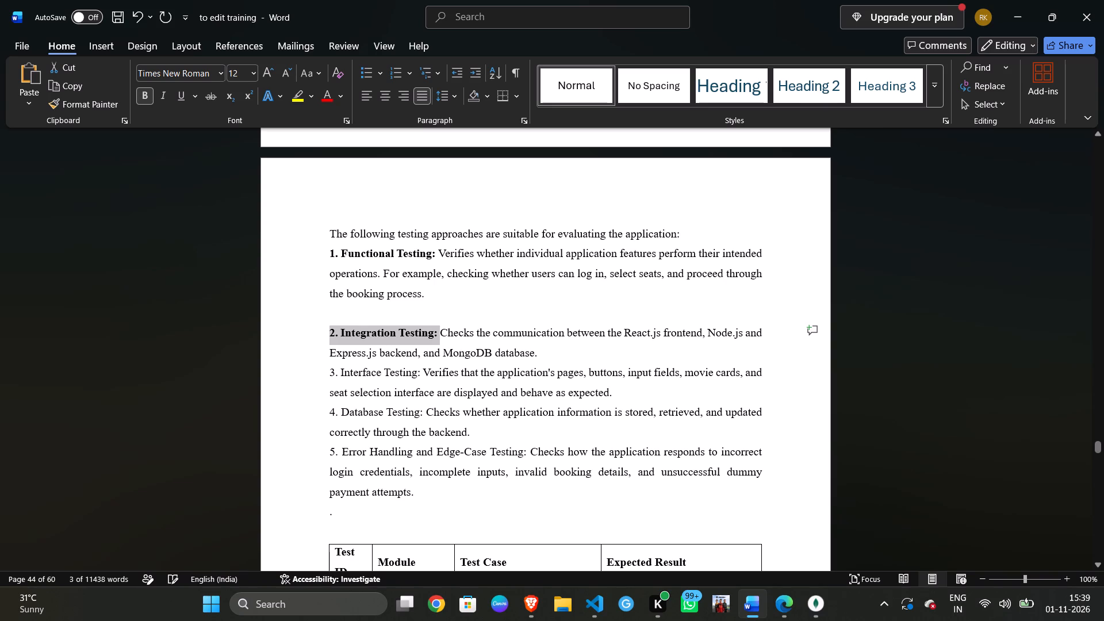
click(577, 351)
key(Return)
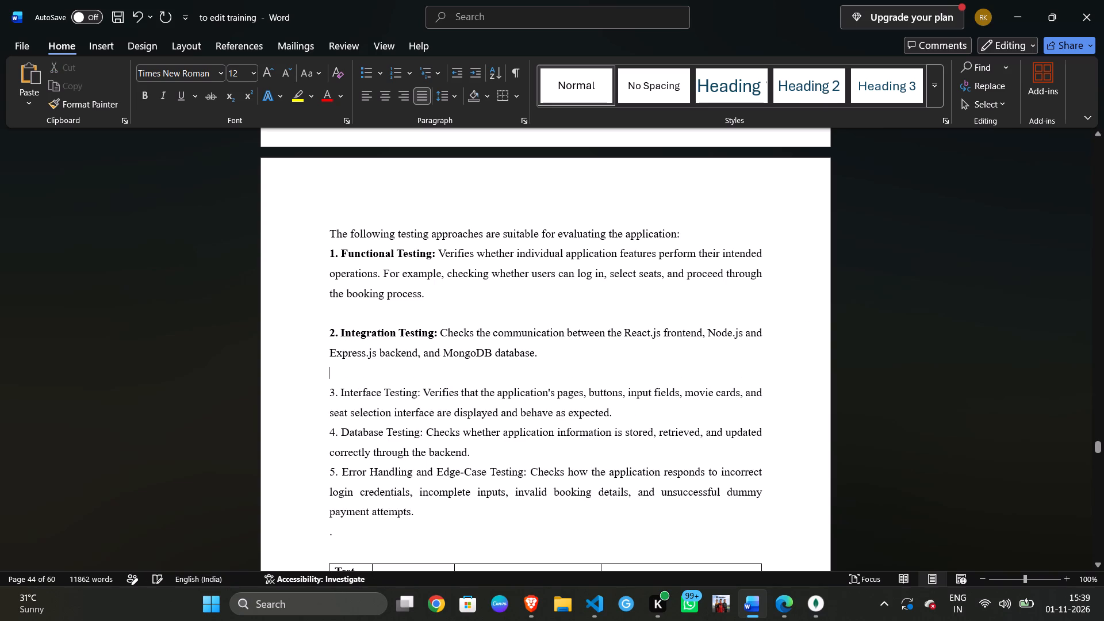
Make the label "3. Interface Testing:" bold and add a blank line after that item.
drag(420, 393, 320, 395)
key(ctrl+b)
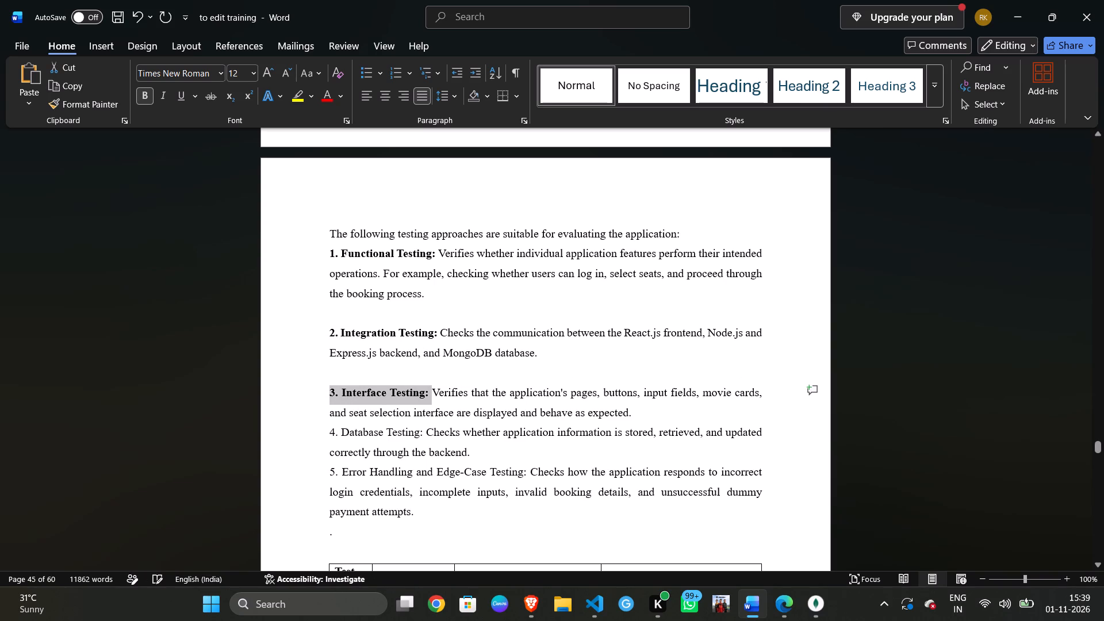
click(645, 417)
key(Return)
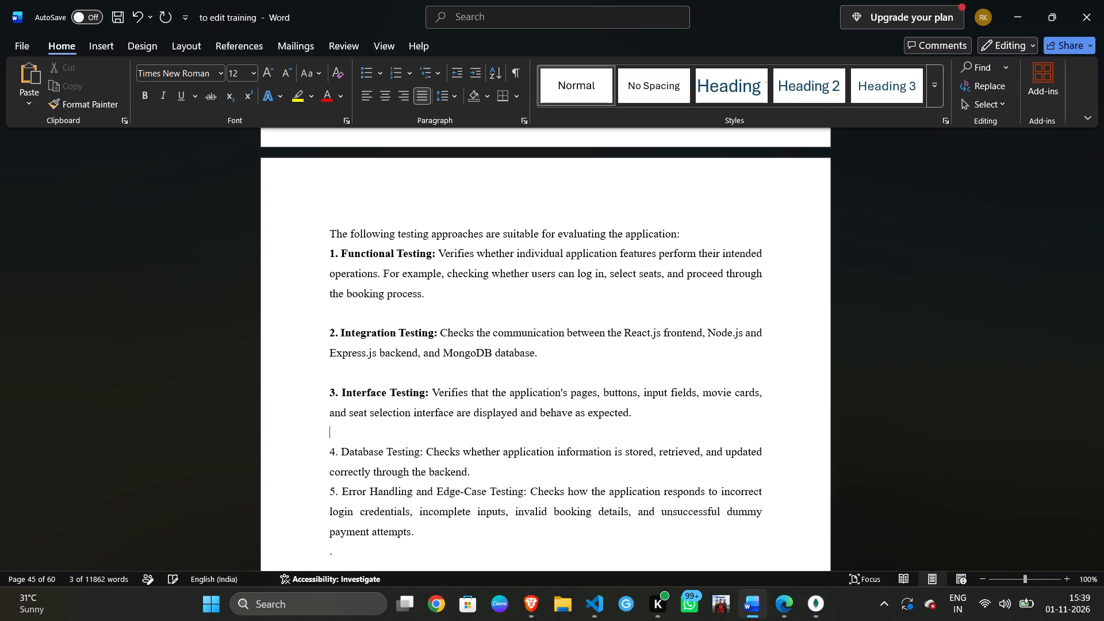
Make the label "4. Database Testing:" bold and add a blank line after that item, keeping its number as plain text.
drag(424, 453, 290, 450)
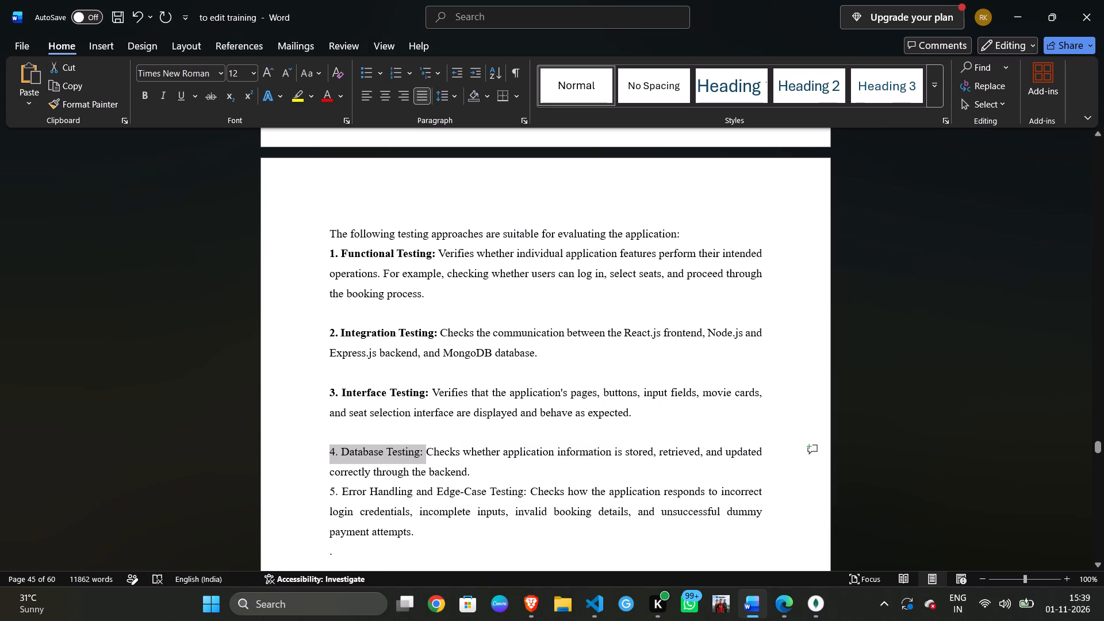
key(ctrl+b)
click(497, 466)
key(Return)
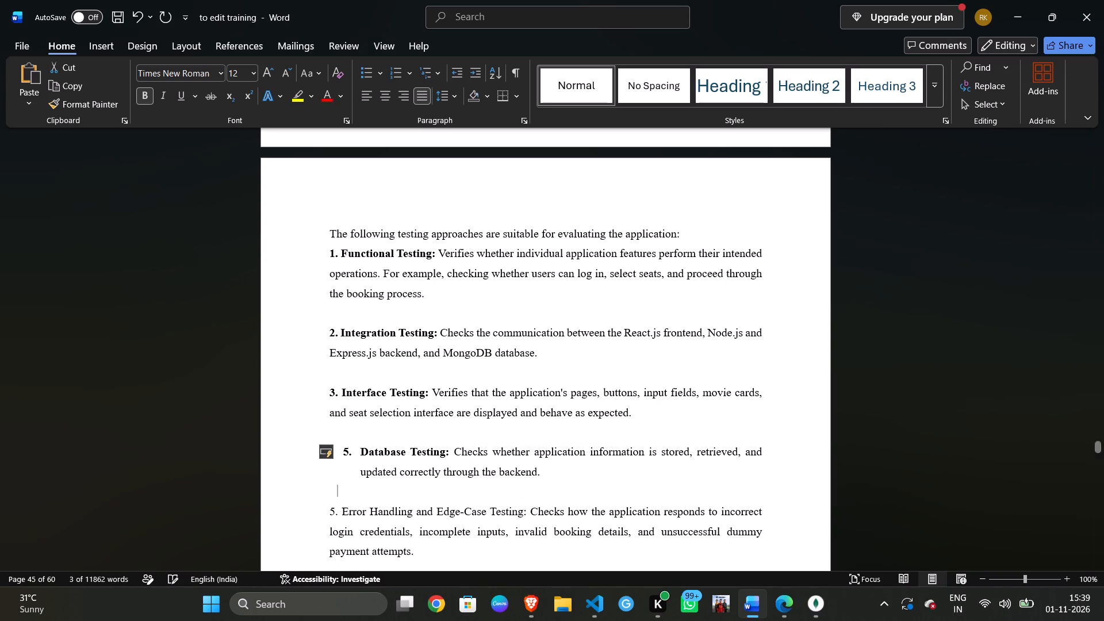
key(ctrl+z)
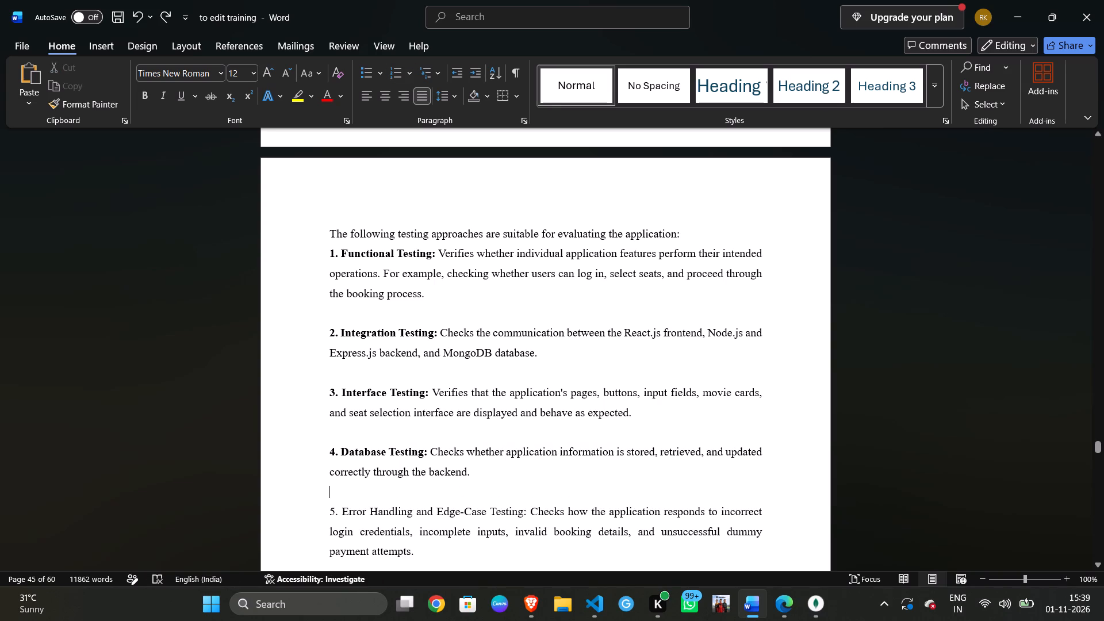
Make the label "5. Error Handling and Edge-Case Testing:" bold.
scroll(465, 507, down, 1)
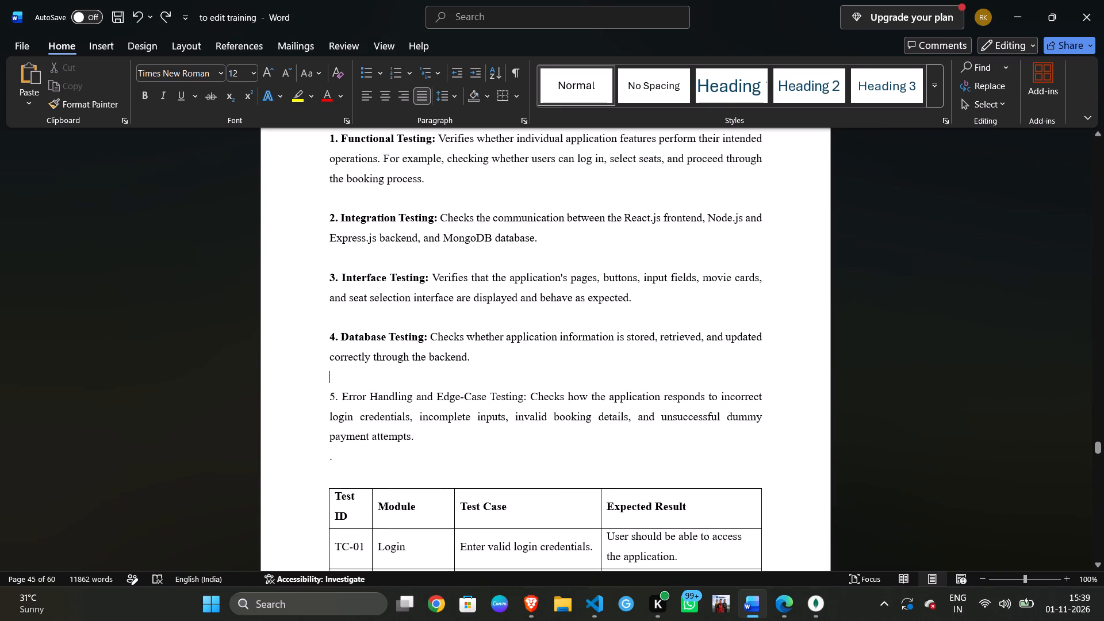
drag(526, 398, 316, 407)
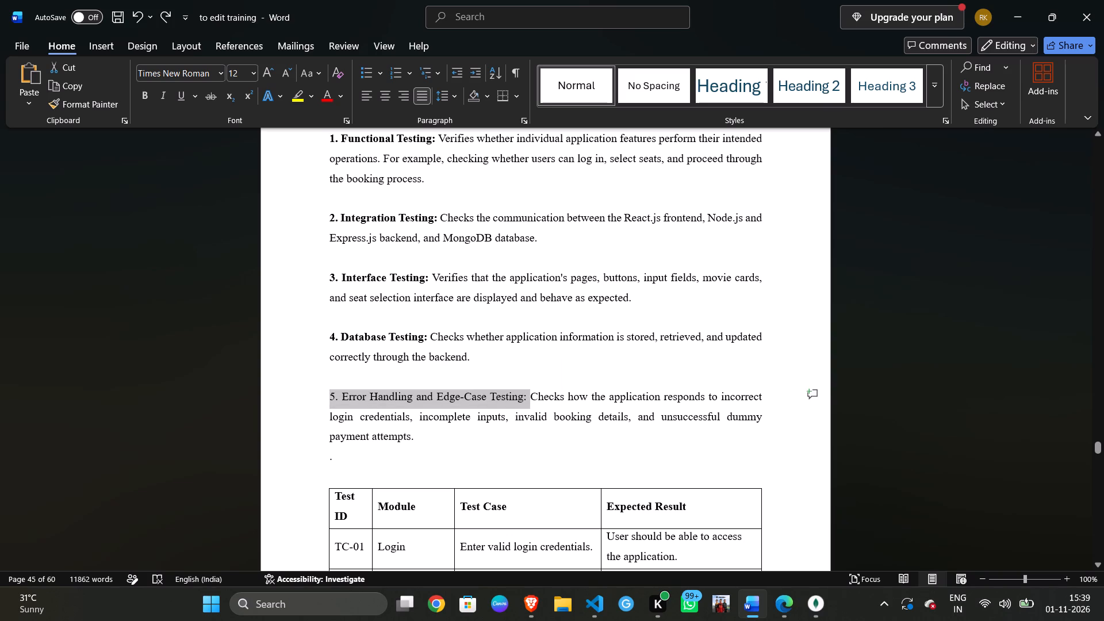
key(ctrl+b)
click(454, 455)
Add a blank line between the sentence introducing the testing approaches and the Functional Testing item.
scroll(454, 455, up, 1)
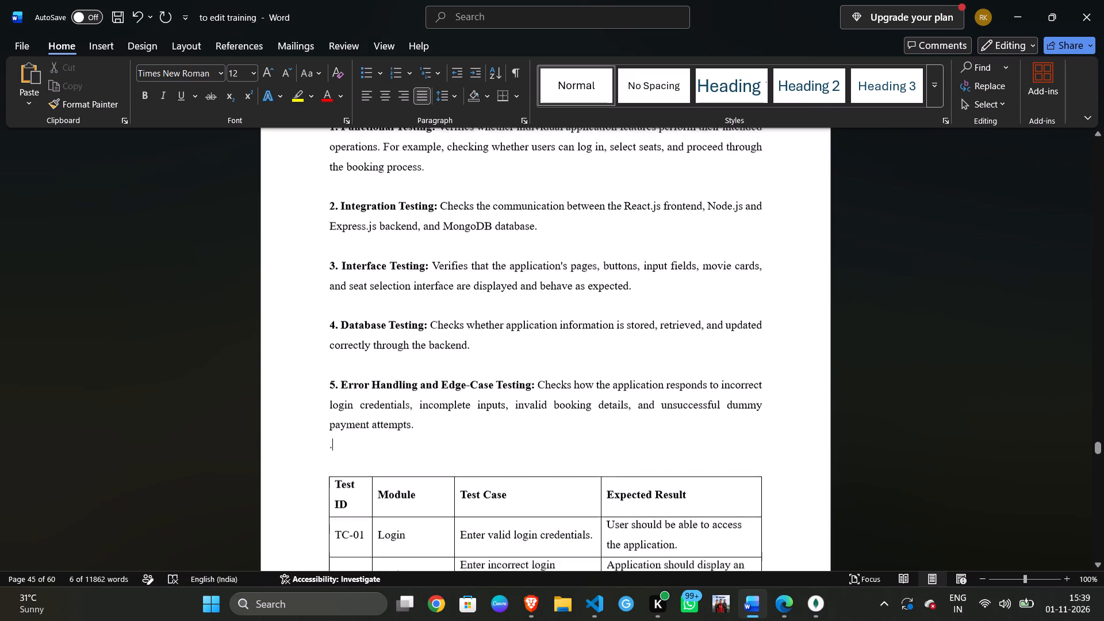
scroll(454, 455, up, 2)
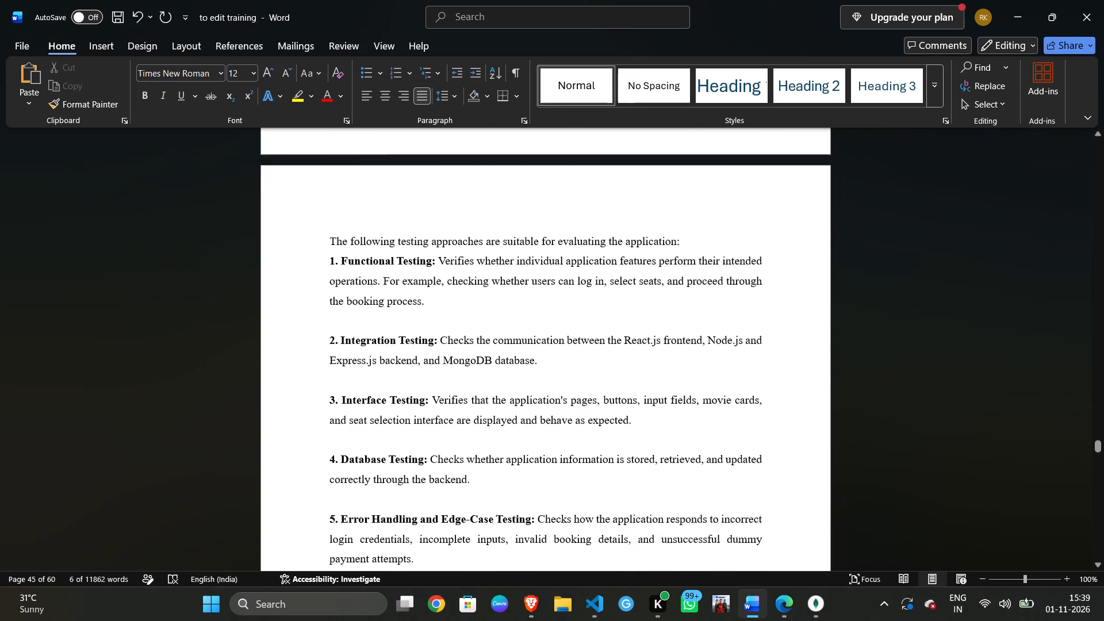
scroll(454, 455, up, 1)
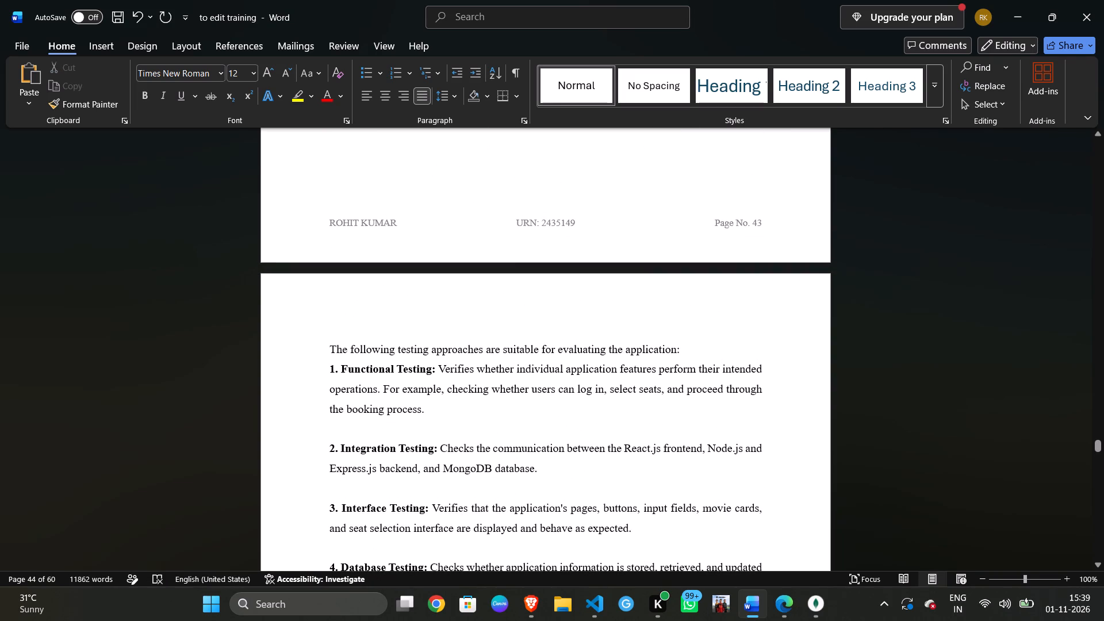
click(684, 351)
key(Return)
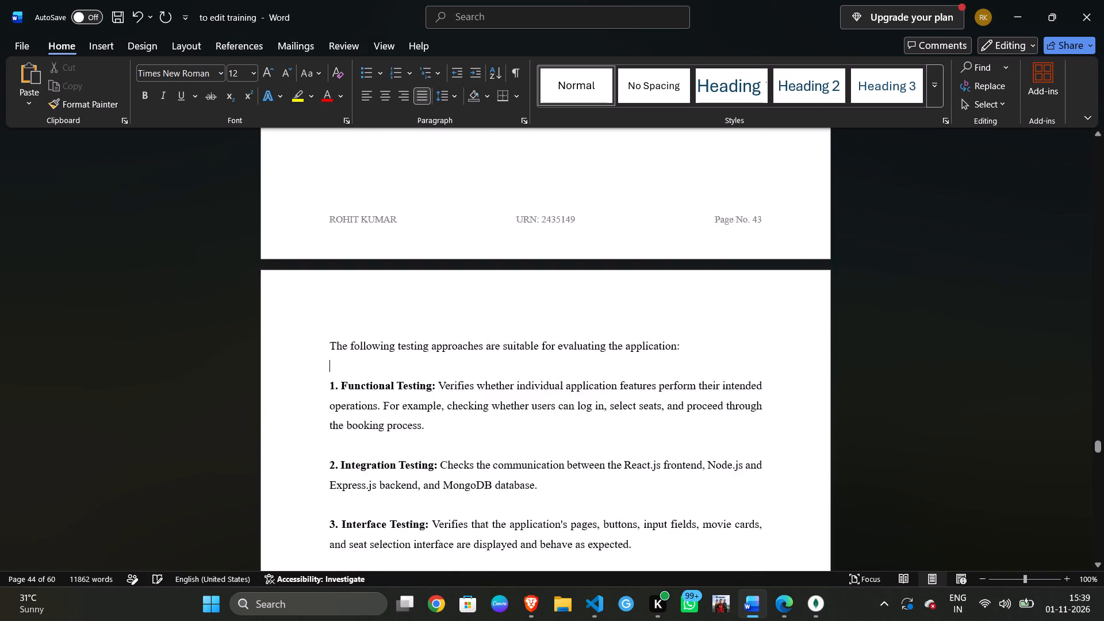
Remove the extra blank lines above the heading "3.2.2 Movie Browsing and Selection Module".
scroll(684, 351, up, 3)
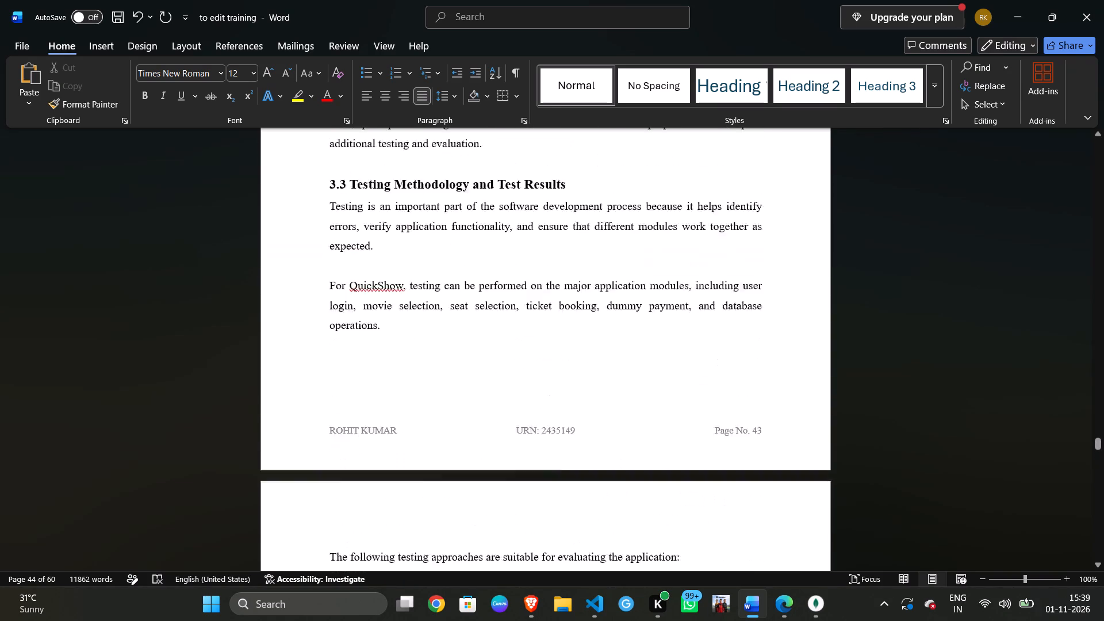
scroll(684, 351, up, 4)
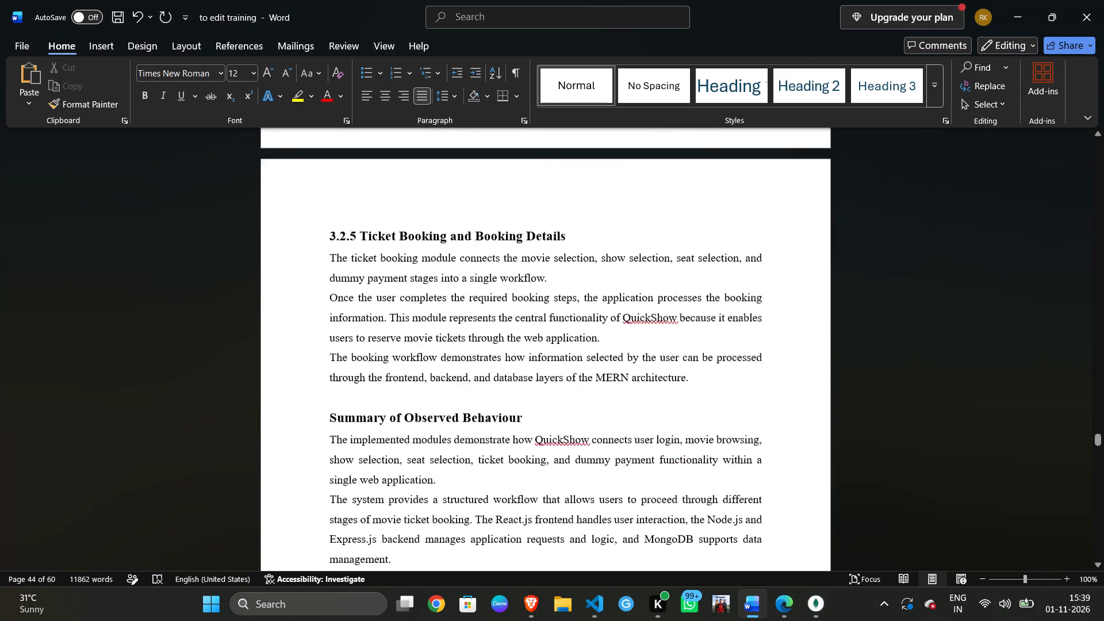
scroll(684, 351, up, 3)
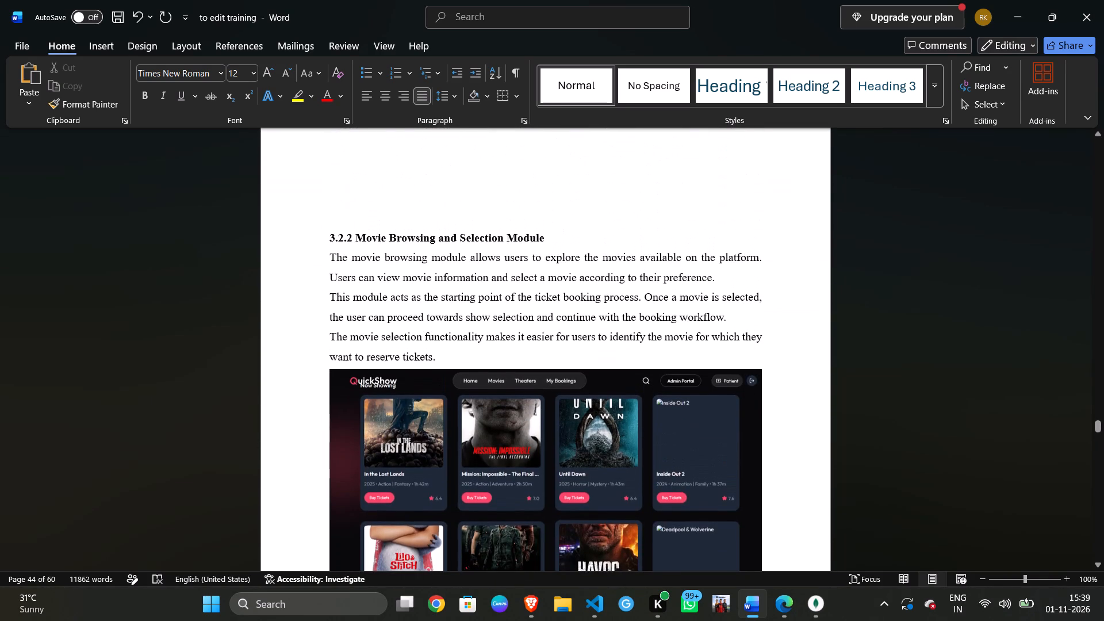
scroll(684, 351, up, 3)
scroll(684, 351, down, 1)
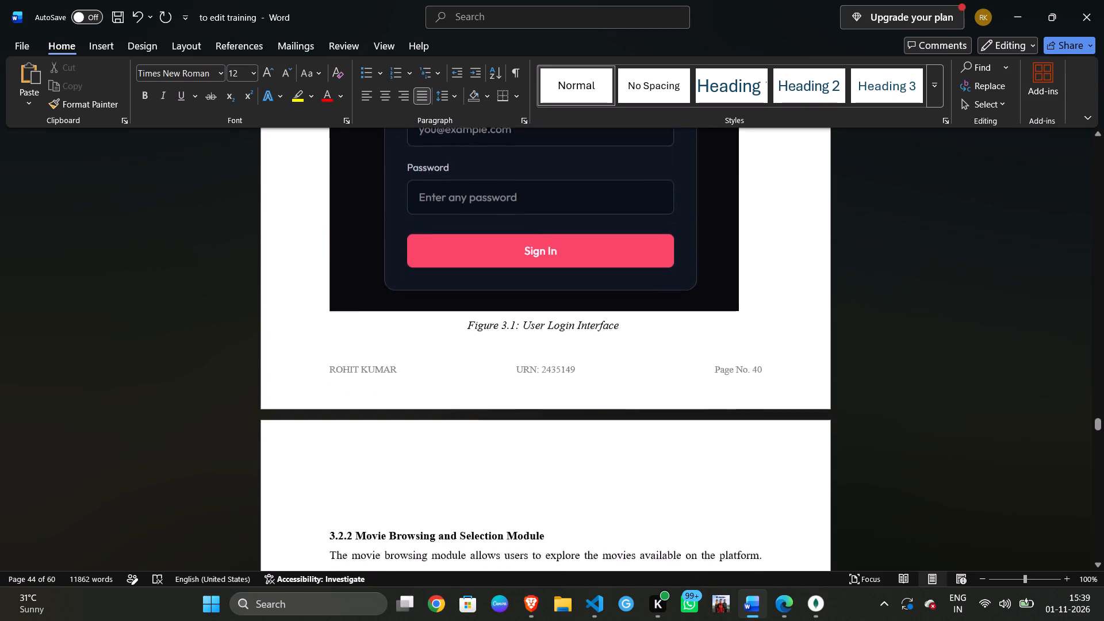
scroll(684, 351, down, 1)
click(389, 374)
key(BackSpace)
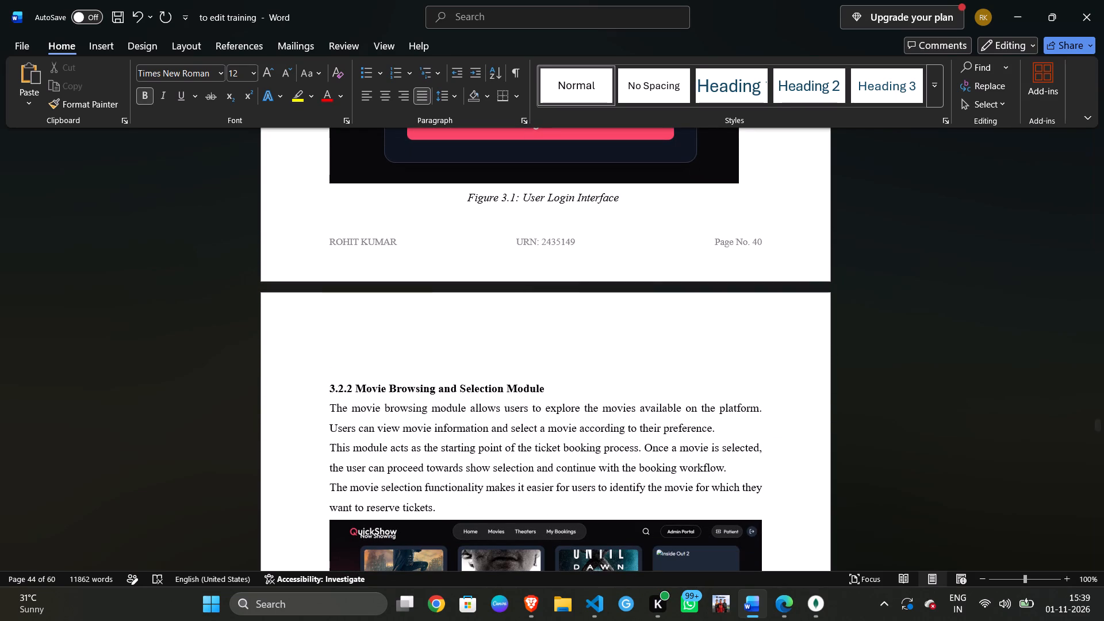
click(331, 365)
key(BackSpace)
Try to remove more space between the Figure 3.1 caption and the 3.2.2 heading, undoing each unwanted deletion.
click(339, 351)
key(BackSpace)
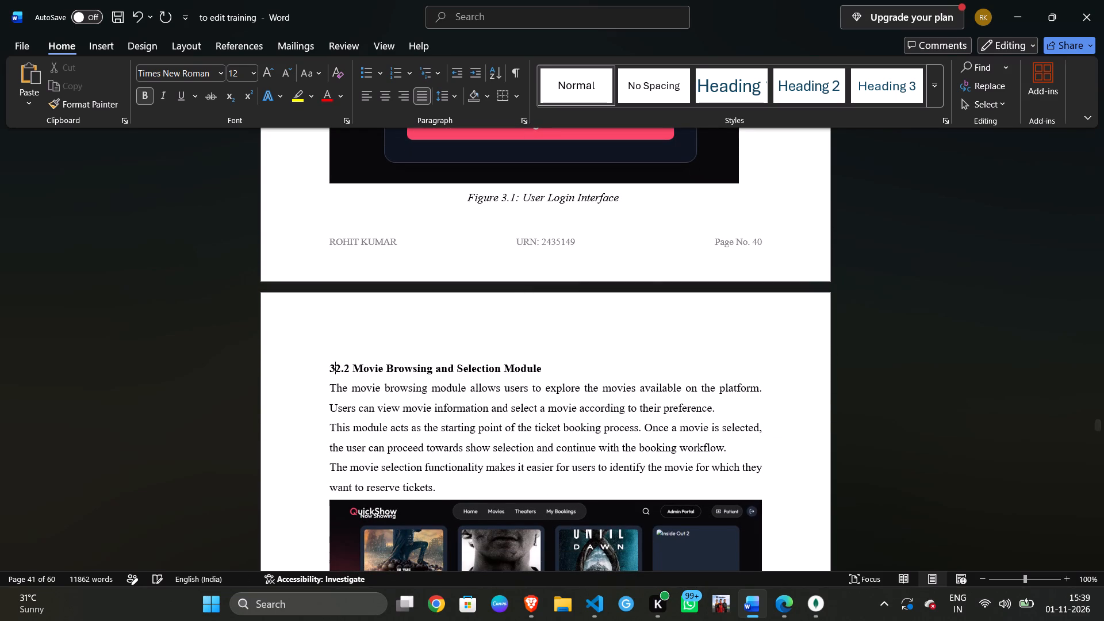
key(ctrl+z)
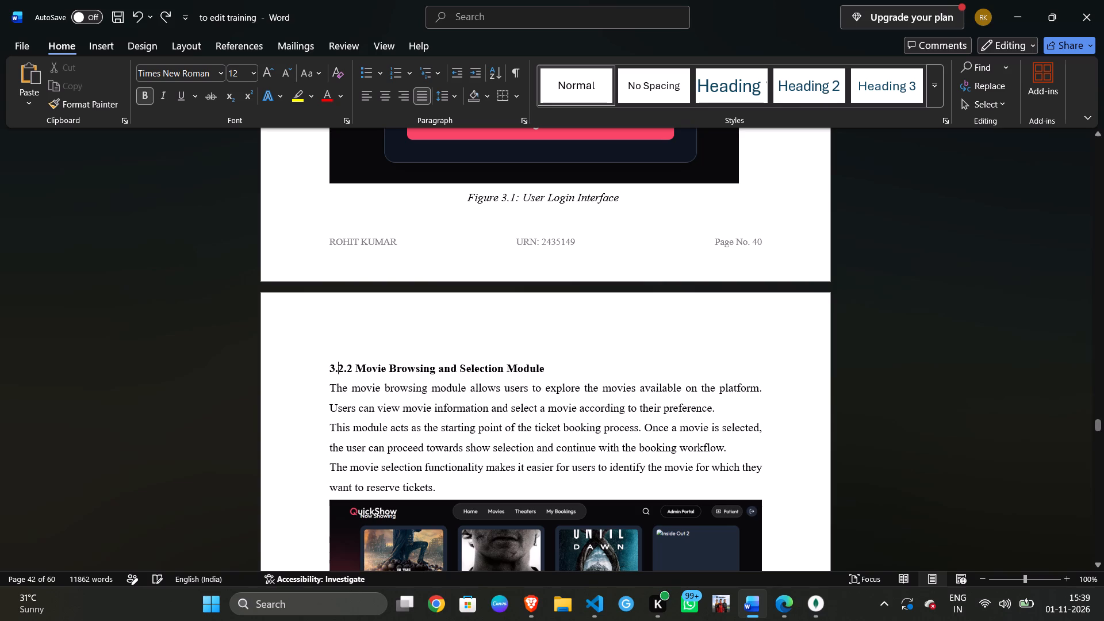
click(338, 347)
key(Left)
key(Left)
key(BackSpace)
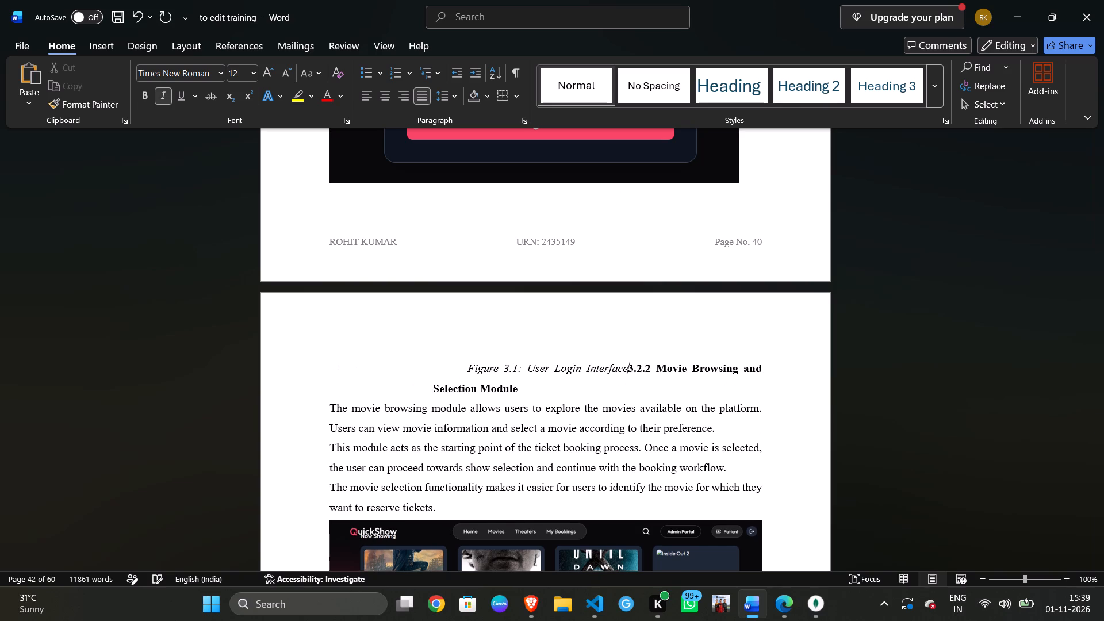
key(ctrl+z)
Add a blank line before the heading "C. Booking Process" to push it onto the same page as its paragraph.
scroll(356, 361, down, 1)
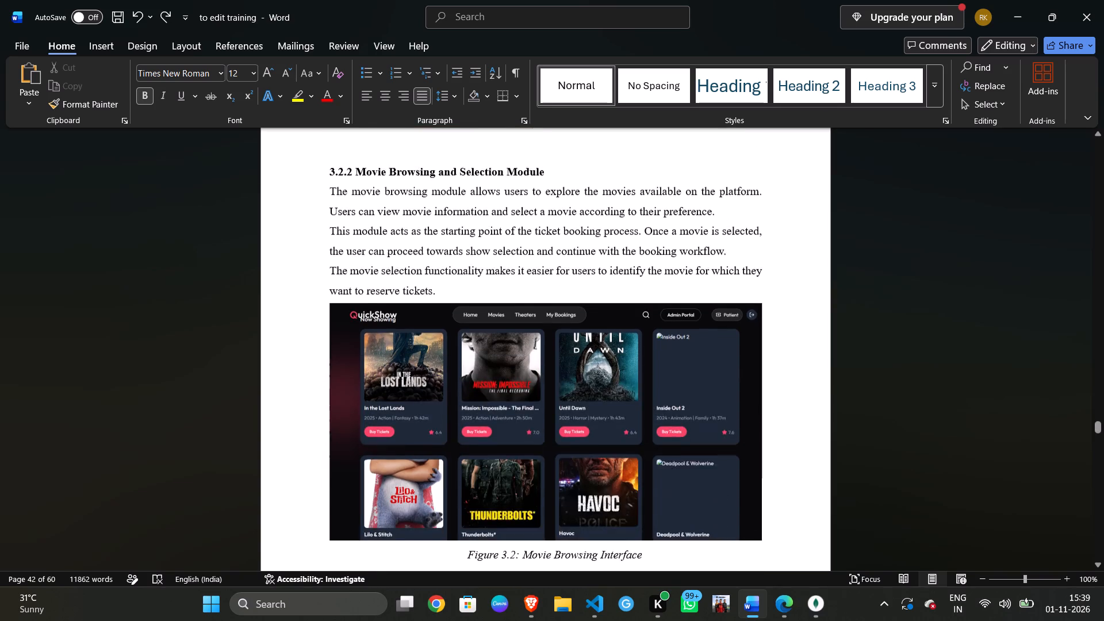
scroll(356, 361, down, 3)
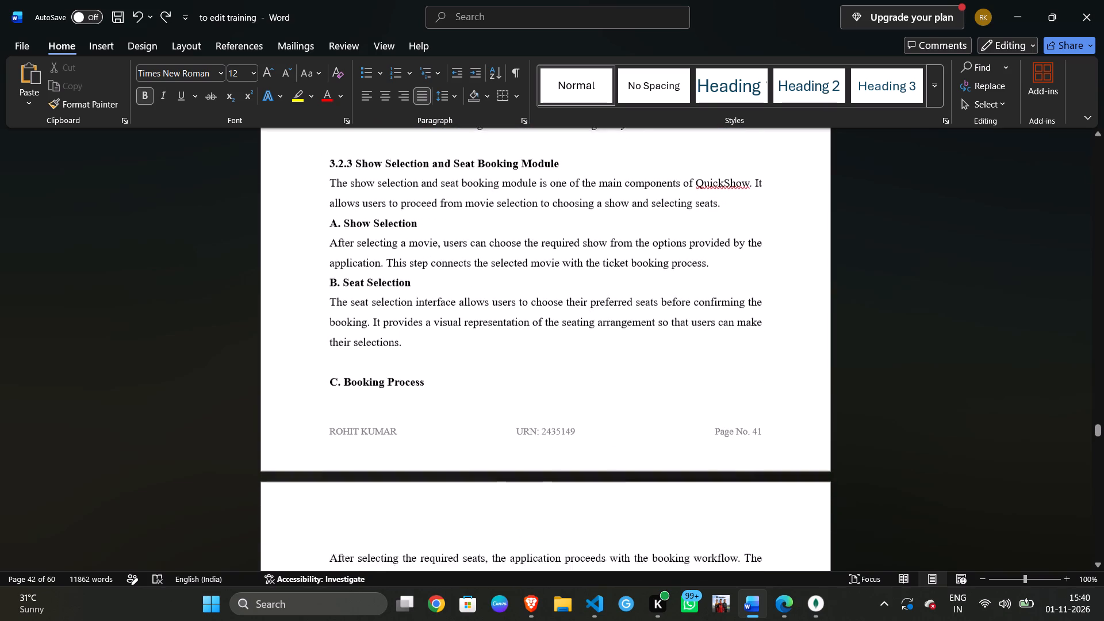
scroll(356, 361, down, 1)
click(329, 359)
key(Return)
Center the seat selection screenshot below the Figure 3.3 caption.
scroll(329, 358, down, 1)
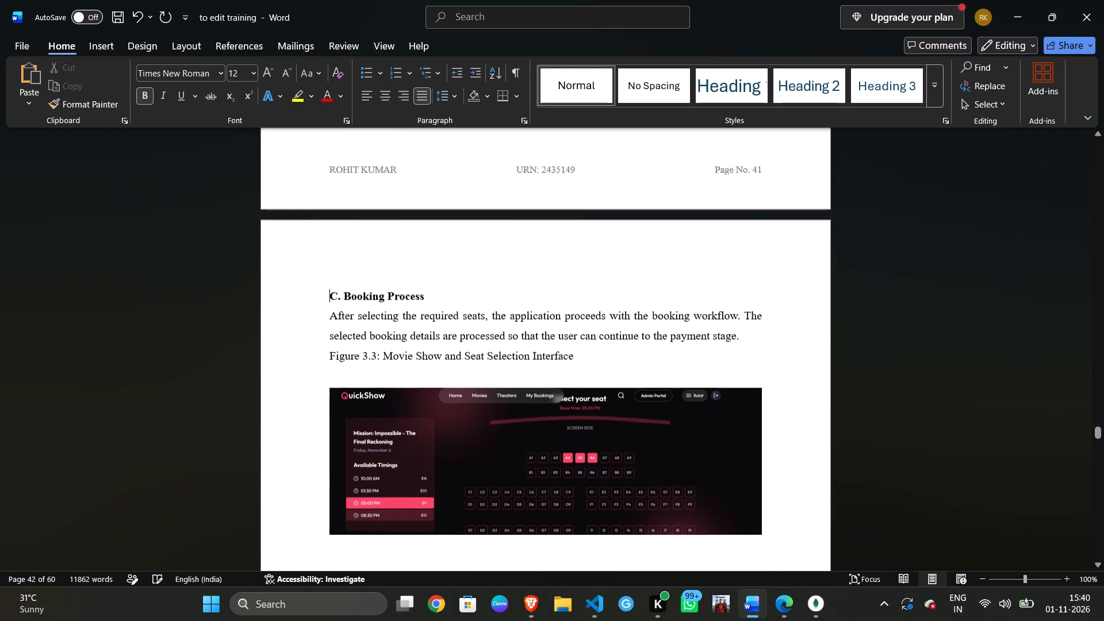
scroll(329, 358, down, 2)
scroll(329, 358, up, 1)
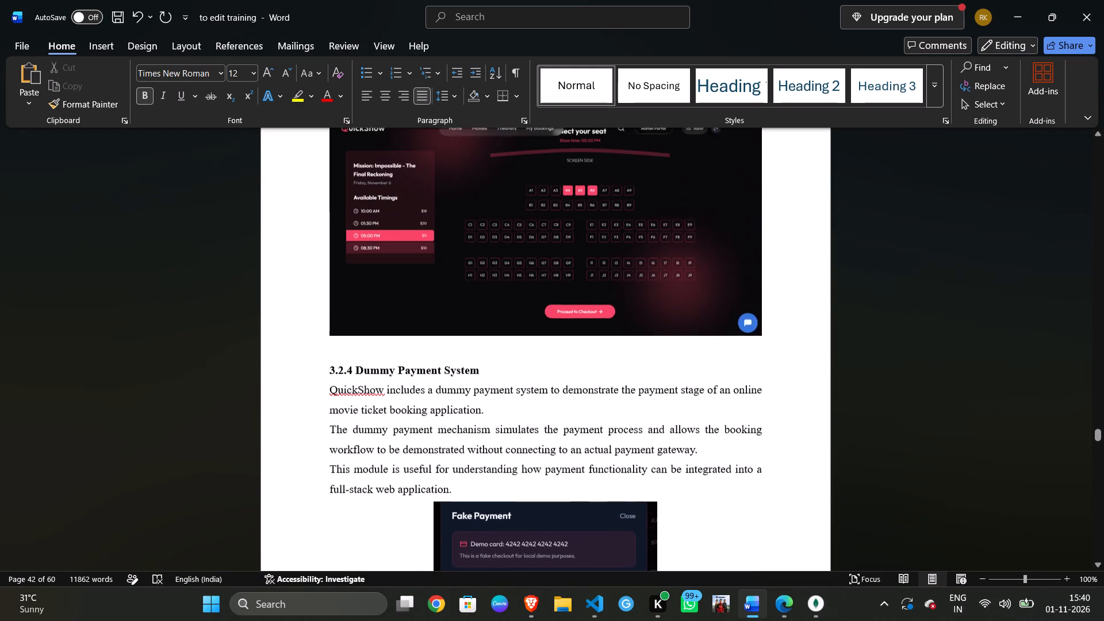
scroll(329, 358, up, 1)
click(467, 477)
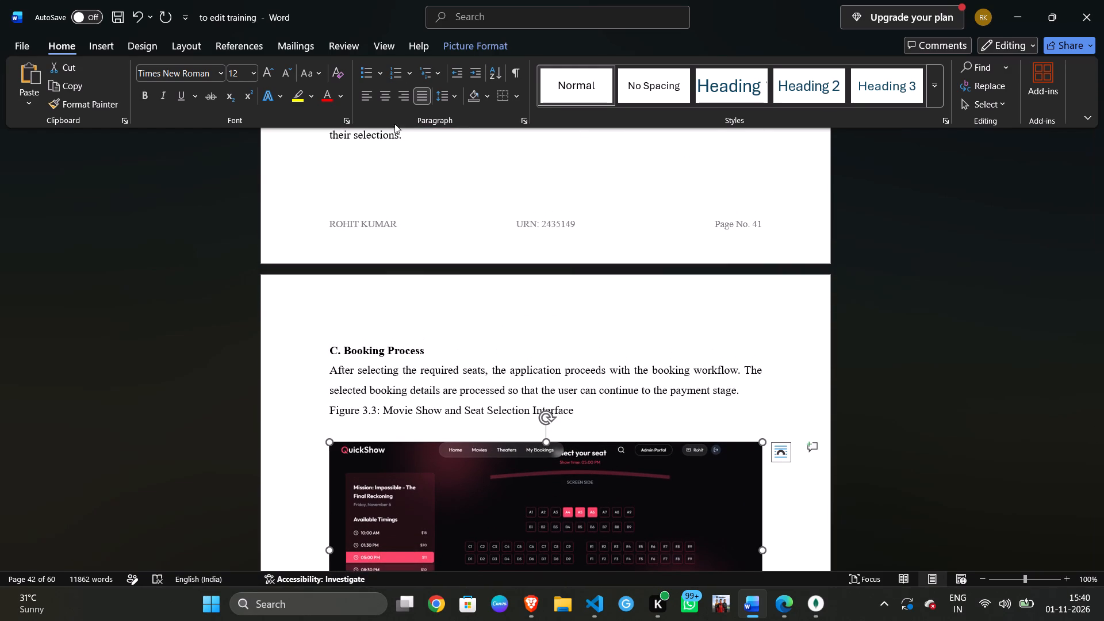
click(388, 99)
Review the layout from section 3.2.4 through the section 3.3 testing list and test case table.
scroll(394, 152, down, 1)
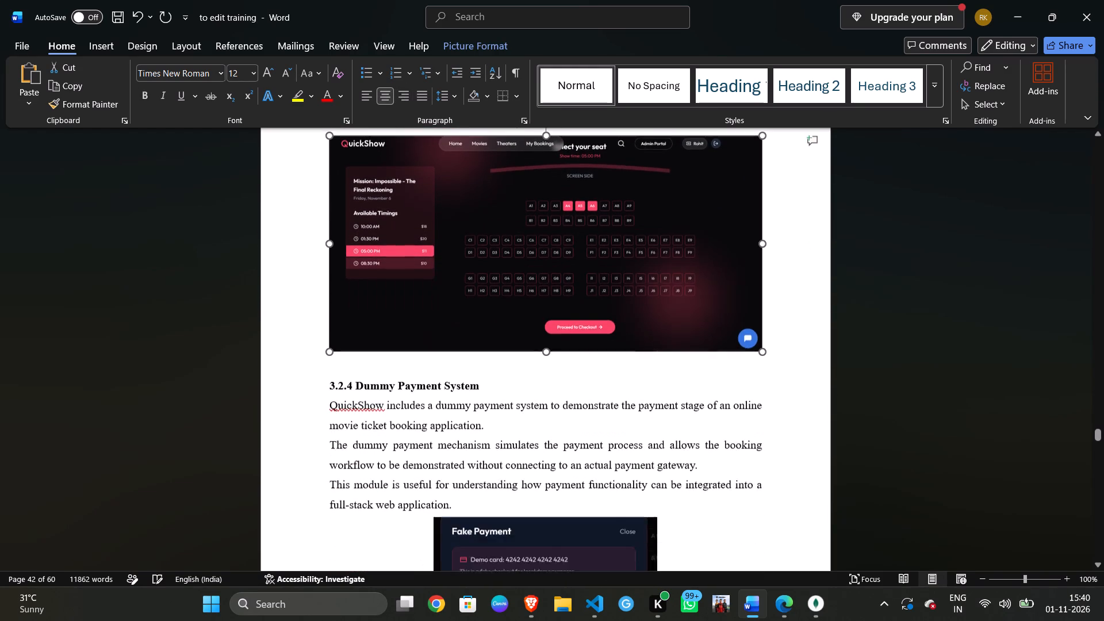
scroll(394, 152, down, 2)
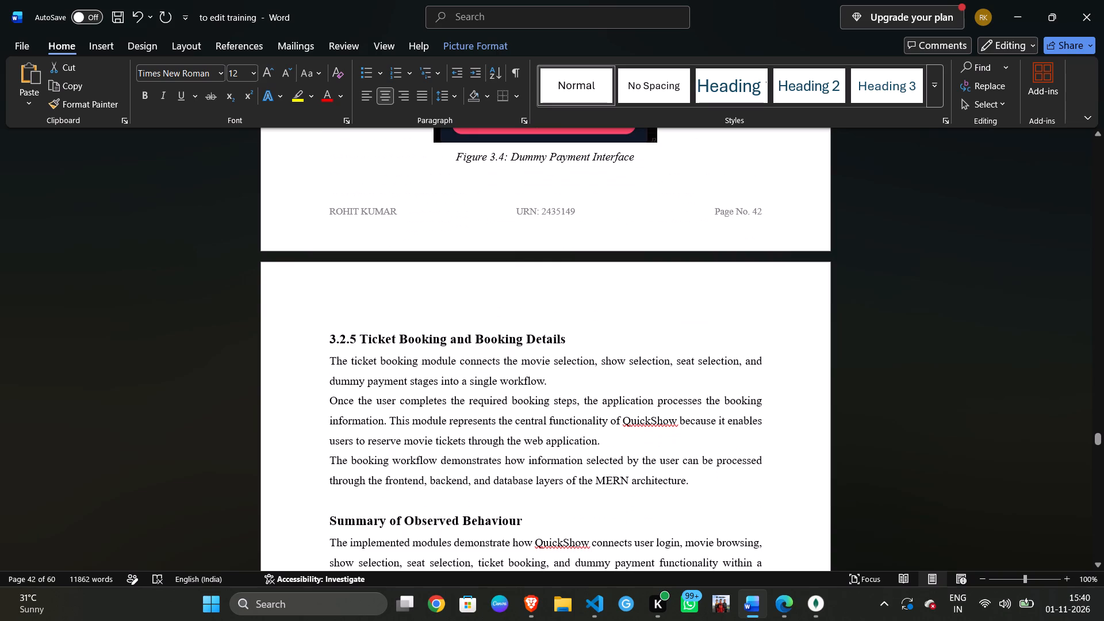
scroll(378, 312, down, 1)
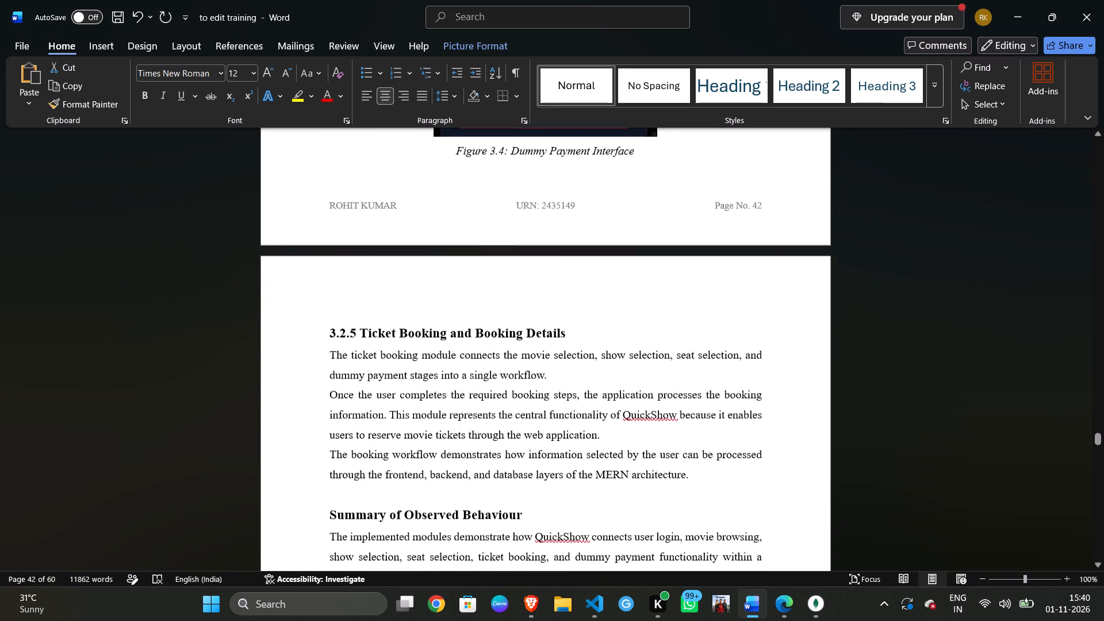
scroll(378, 312, down, 3)
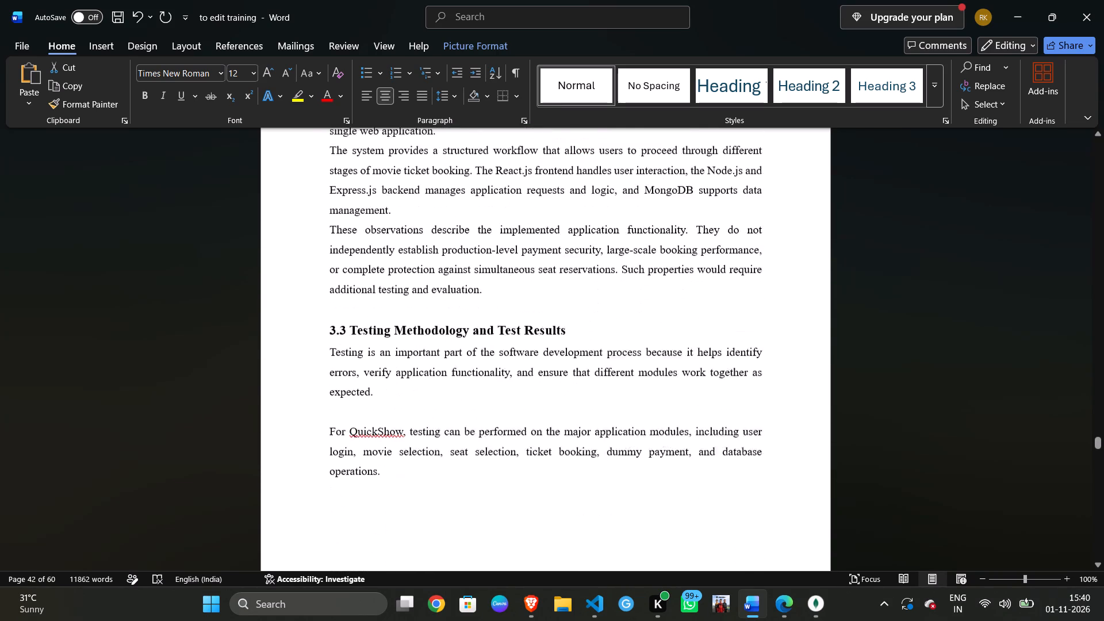
scroll(378, 312, down, 4)
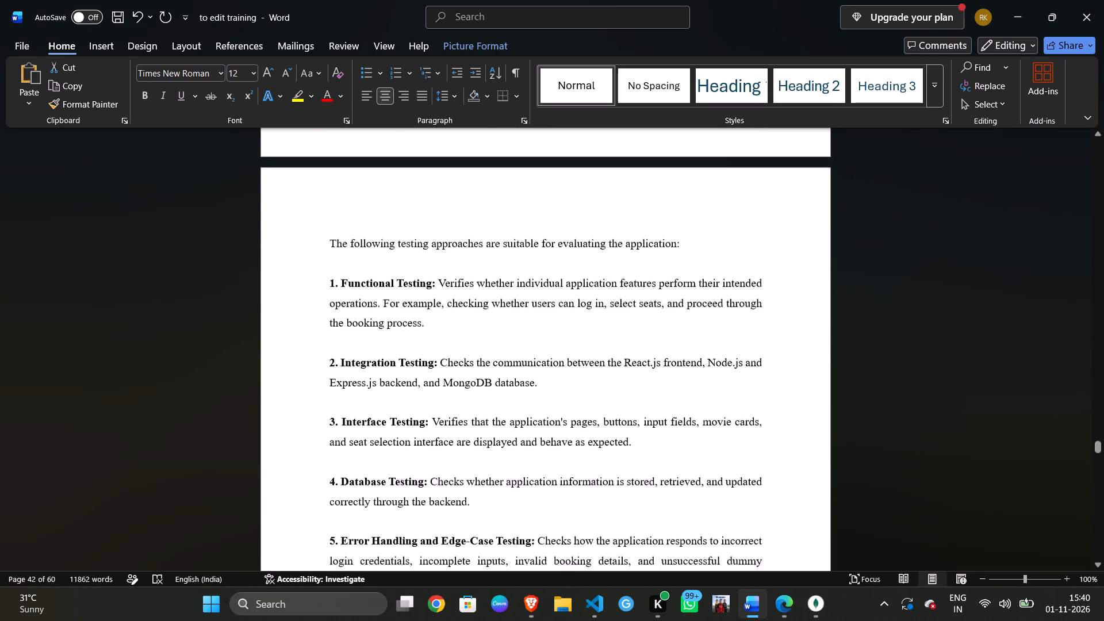
scroll(378, 312, down, 3)
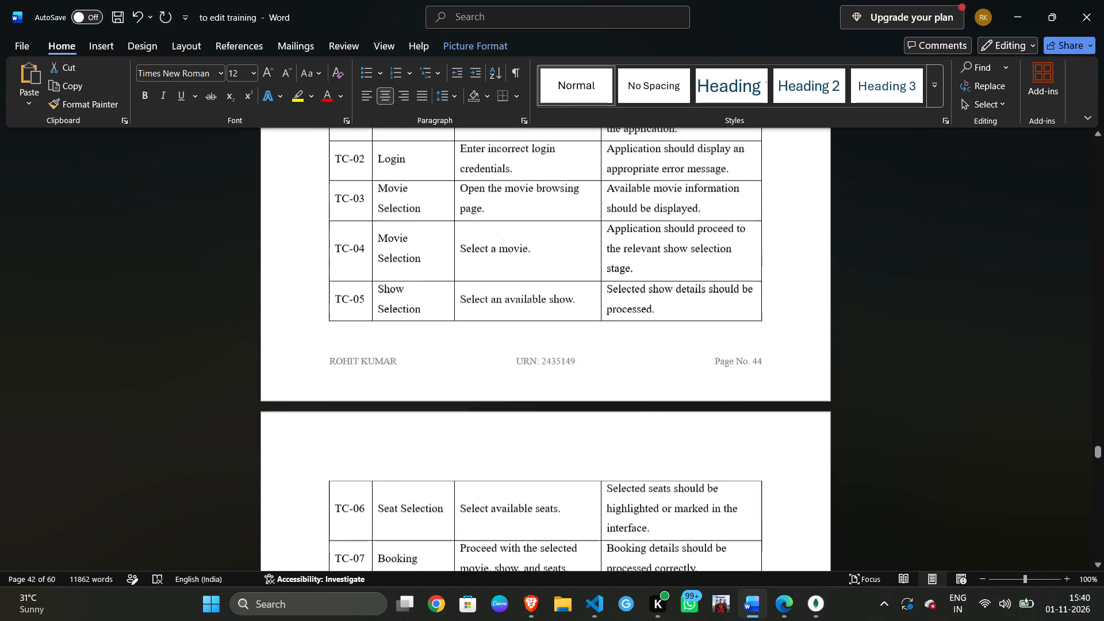
scroll(378, 312, down, 2)
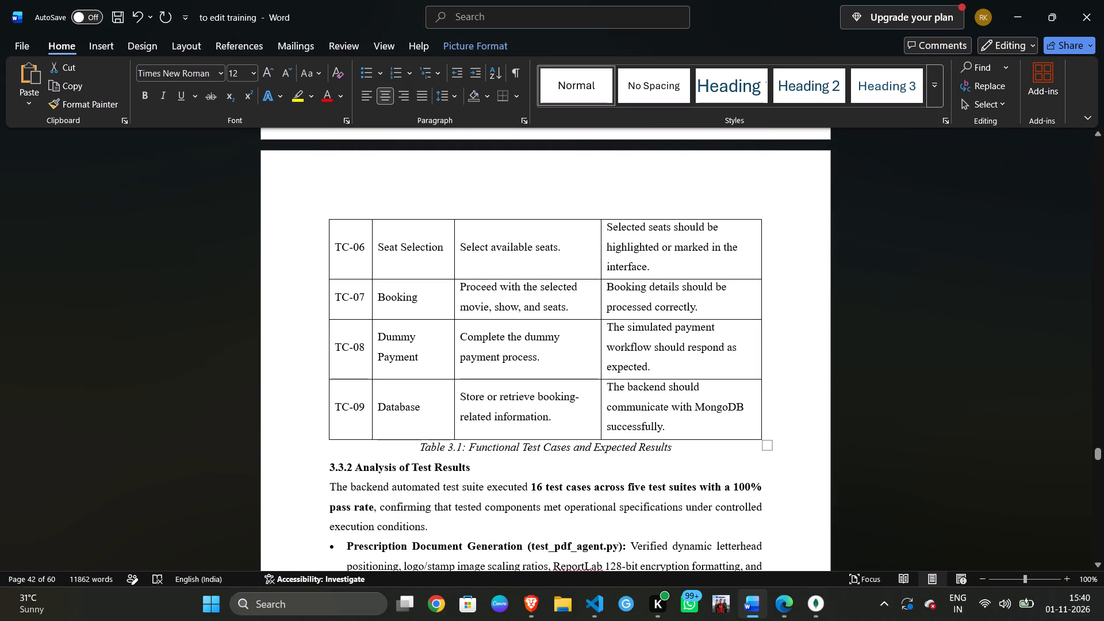
scroll(495, 420, up, 2)
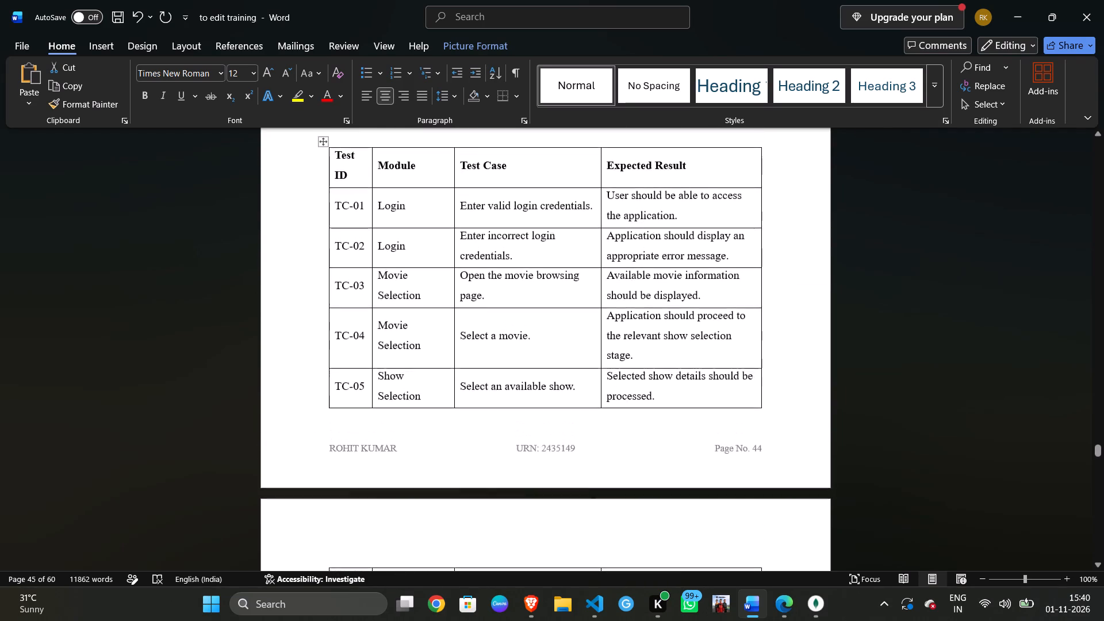
scroll(495, 420, up, 2)
click(387, 310)
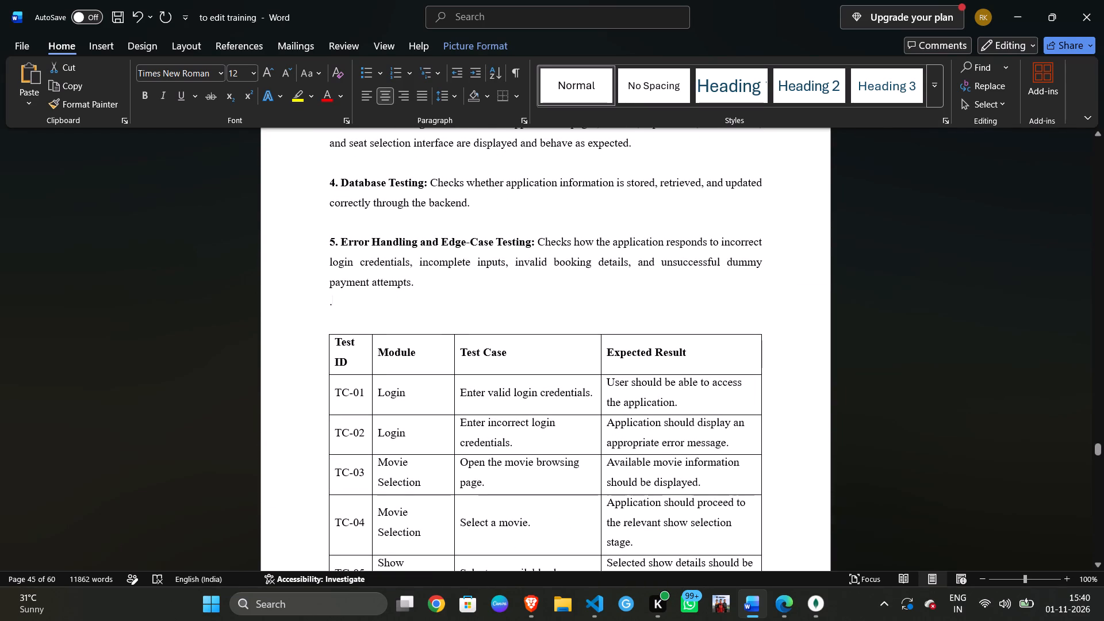
In the ChatGPT conversation in Brave, copy the 3.3.2 bullet list of testing areas, from User Login through Database Operations.
click(537, 619)
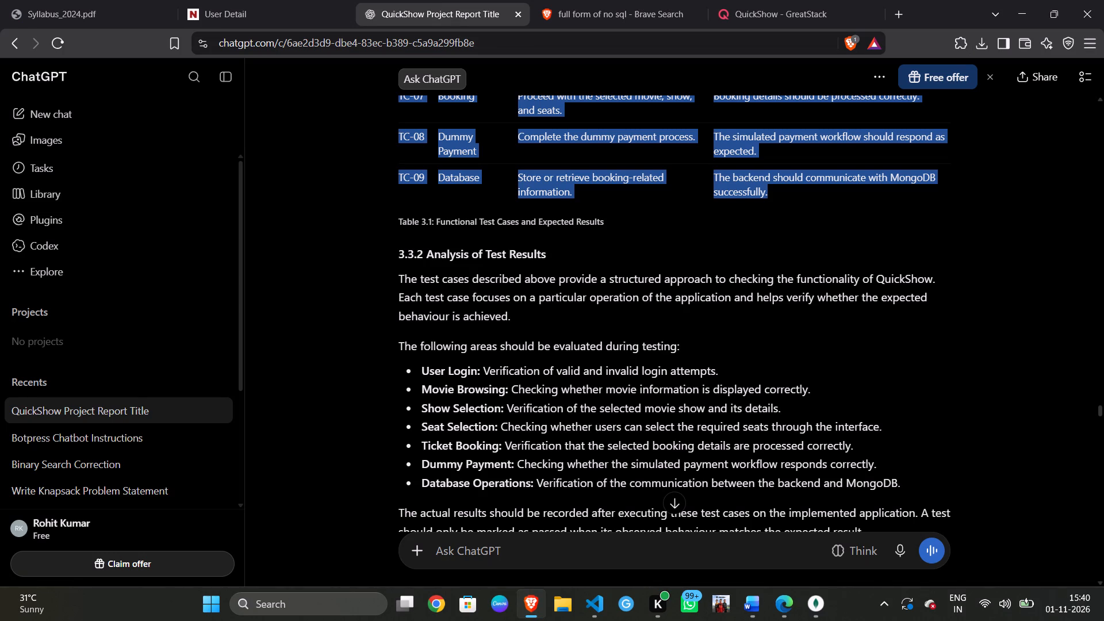
drag(417, 365, 910, 480)
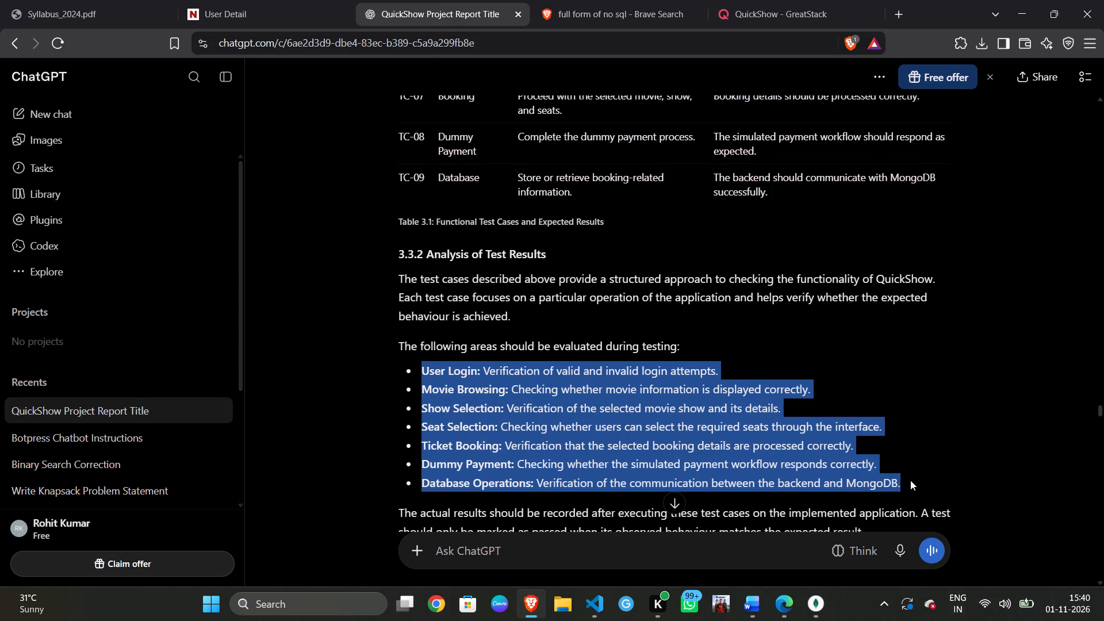
key(ctrl+c)
click(848, 403)
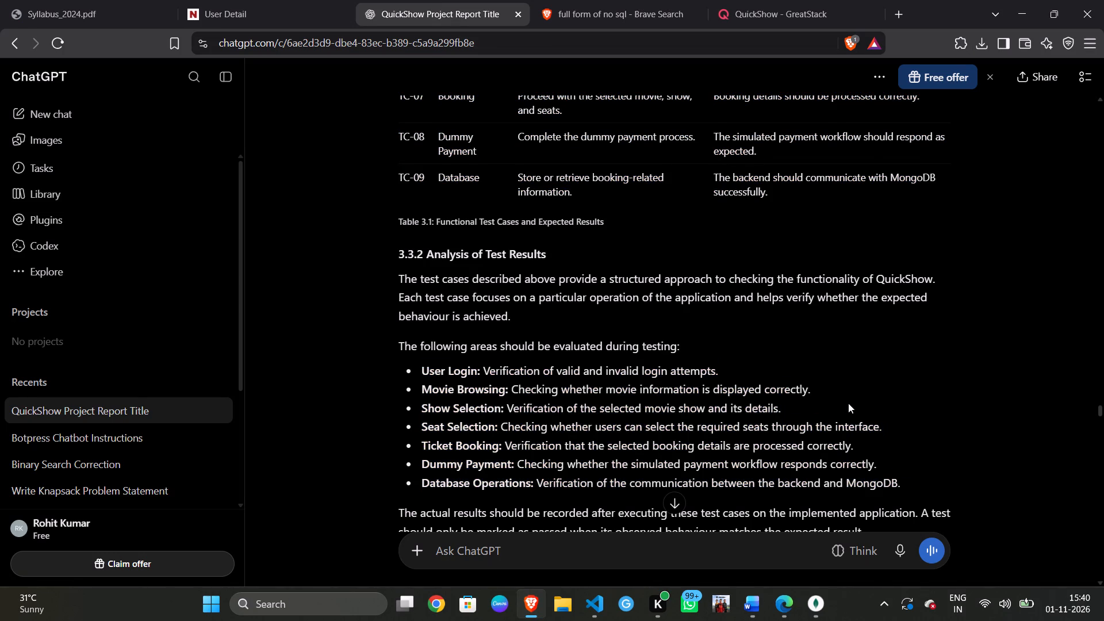
scroll(538, 390, down, 1)
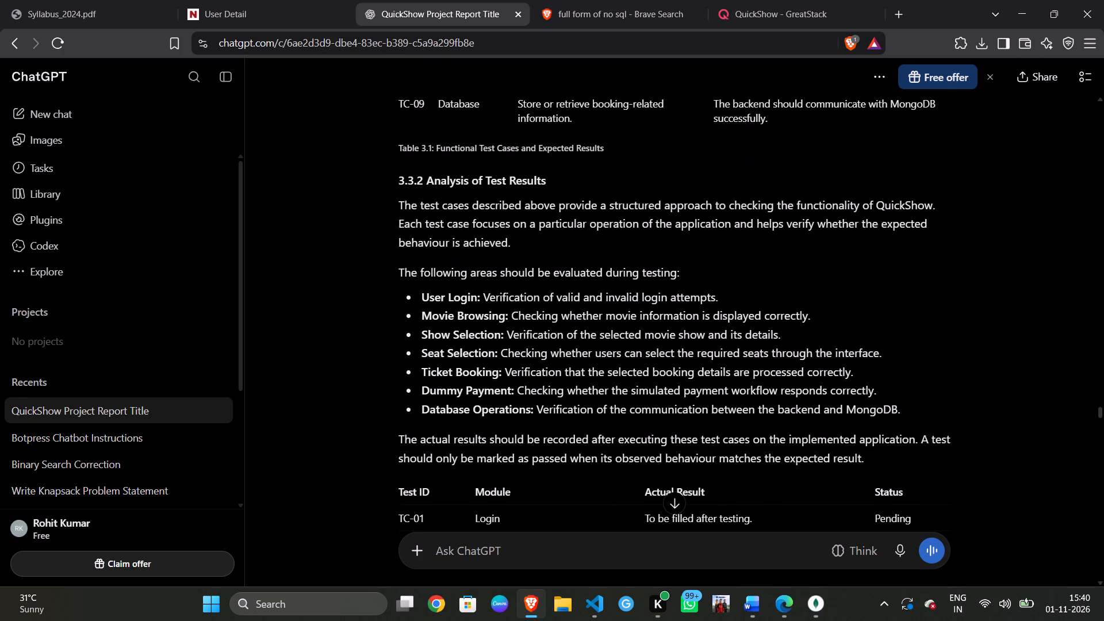
Examine section 3.3.2, its test execution record table and the start of section 3.3.3 in the ChatGPT answer.
scroll(538, 390, down, 2)
scroll(538, 390, up, 1)
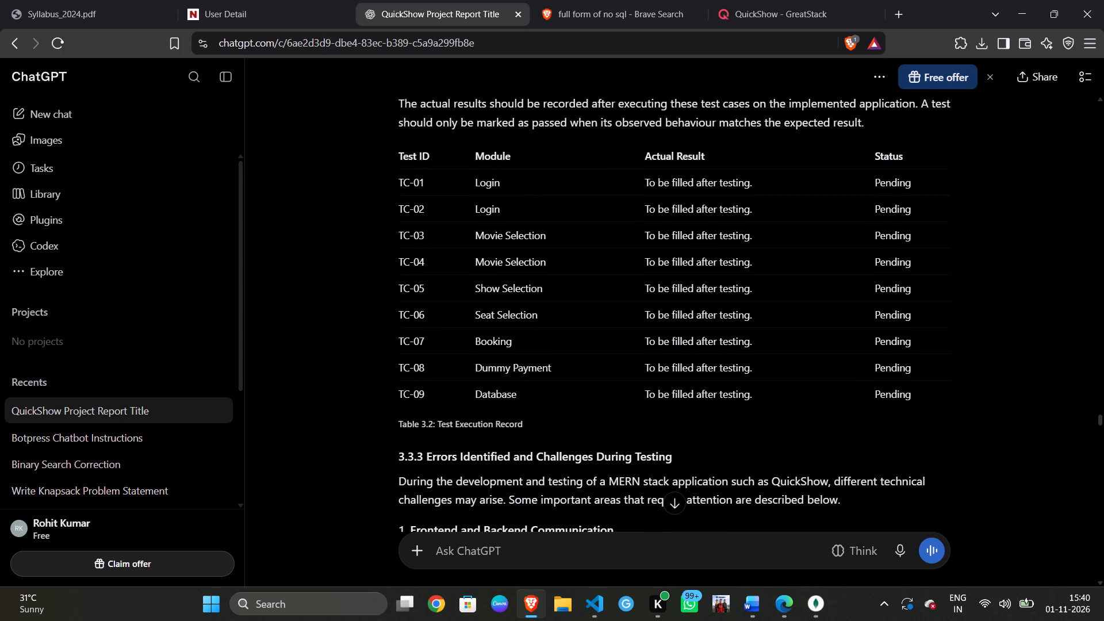
scroll(538, 390, up, 3)
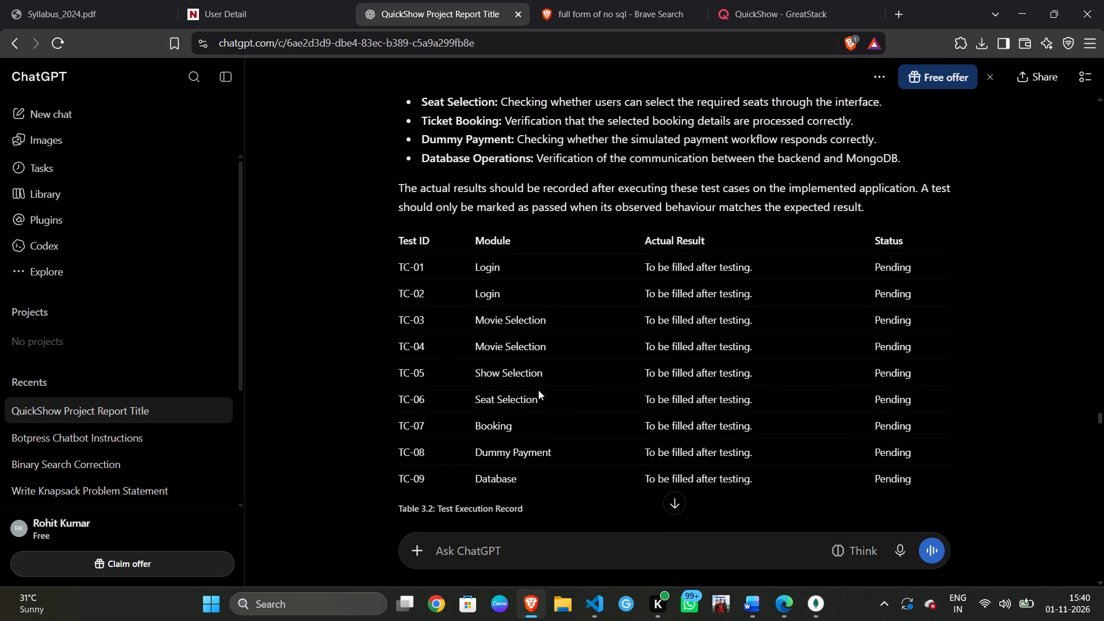
scroll(538, 390, up, 3)
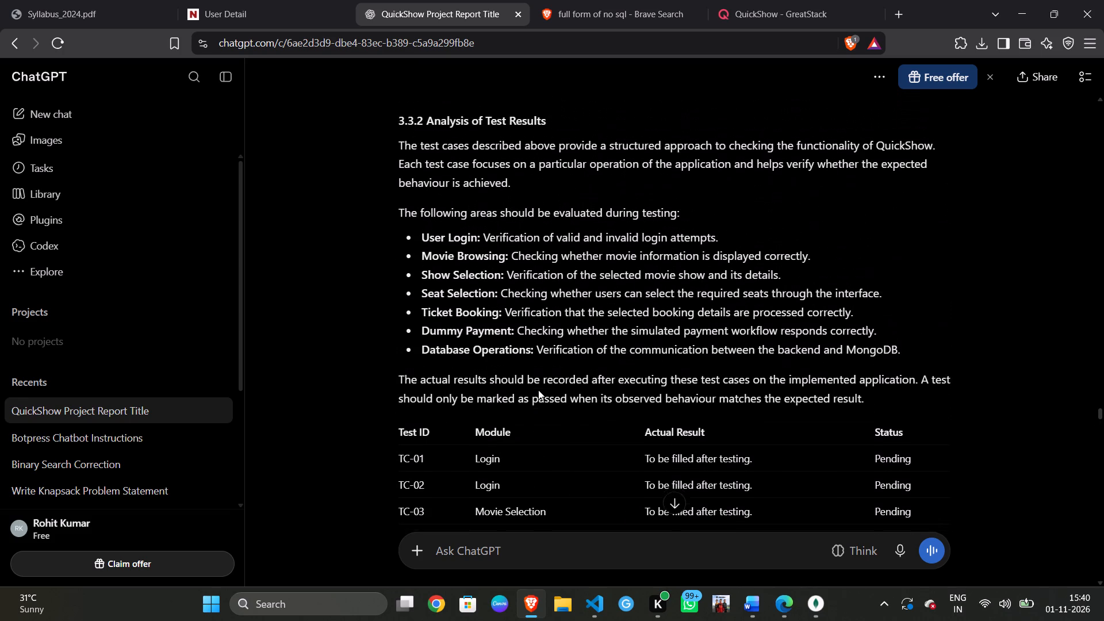
scroll(538, 390, up, 1)
Copy the section 3.3.2 bullet list of testing areas, from User Login through Database Operations, from ChatGPT.
drag(402, 183, 405, 183)
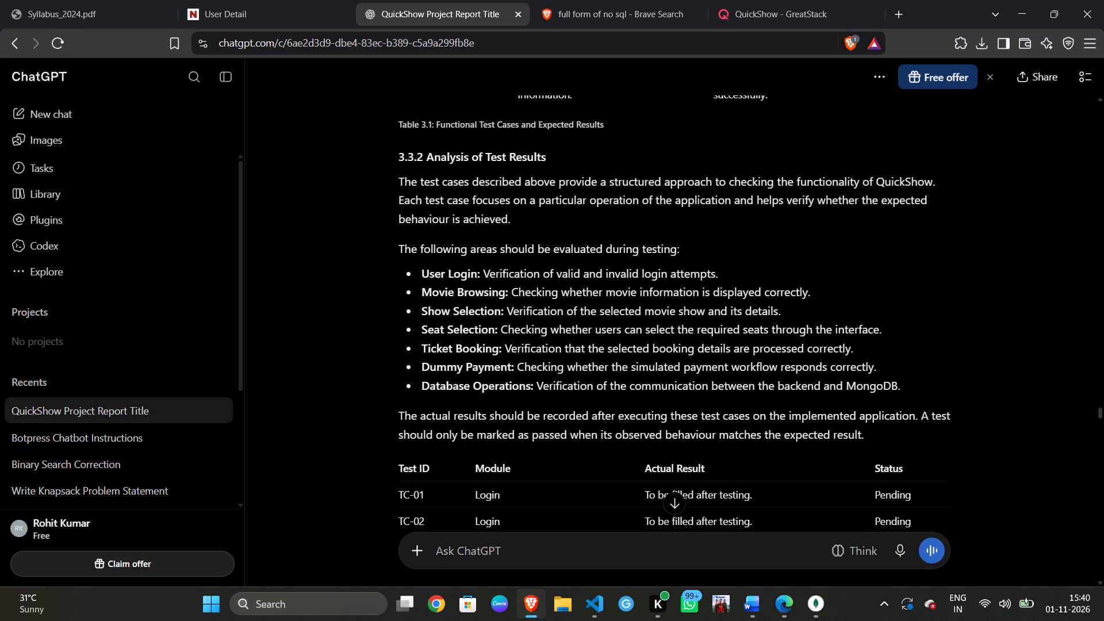
drag(405, 183, 562, 241)
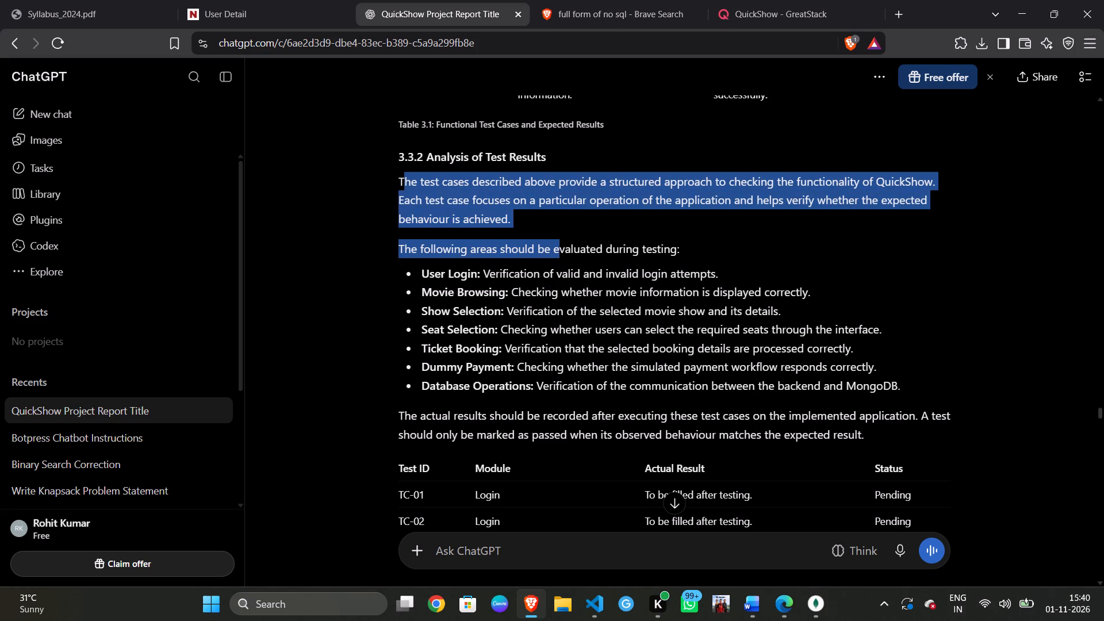
drag(562, 241, 830, 379)
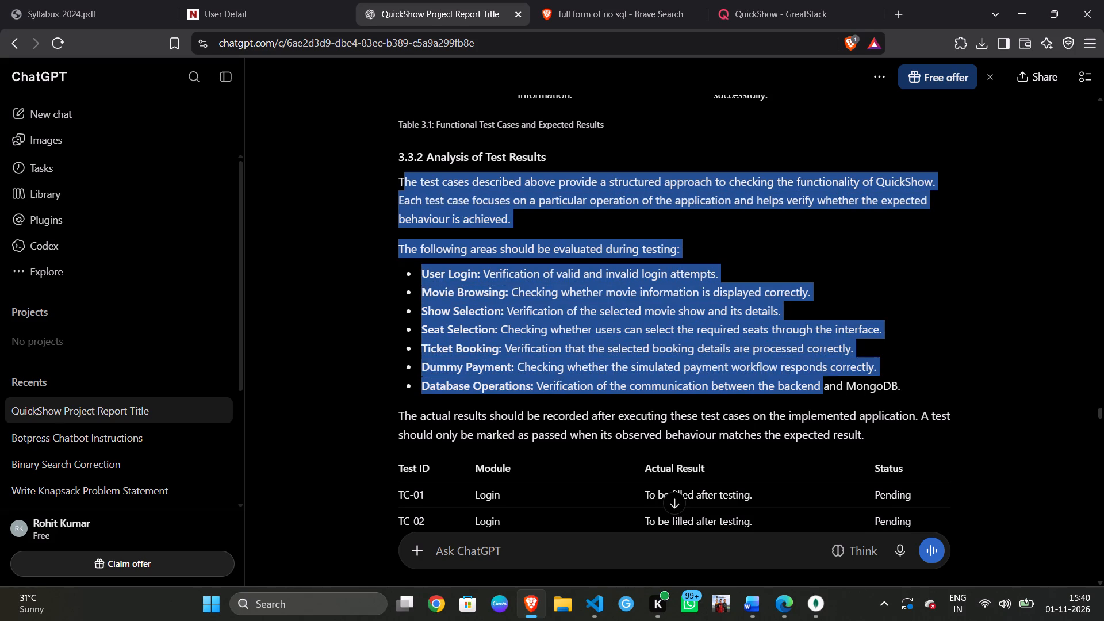
drag(830, 379, 908, 389)
click(421, 271)
drag(421, 271, 879, 379)
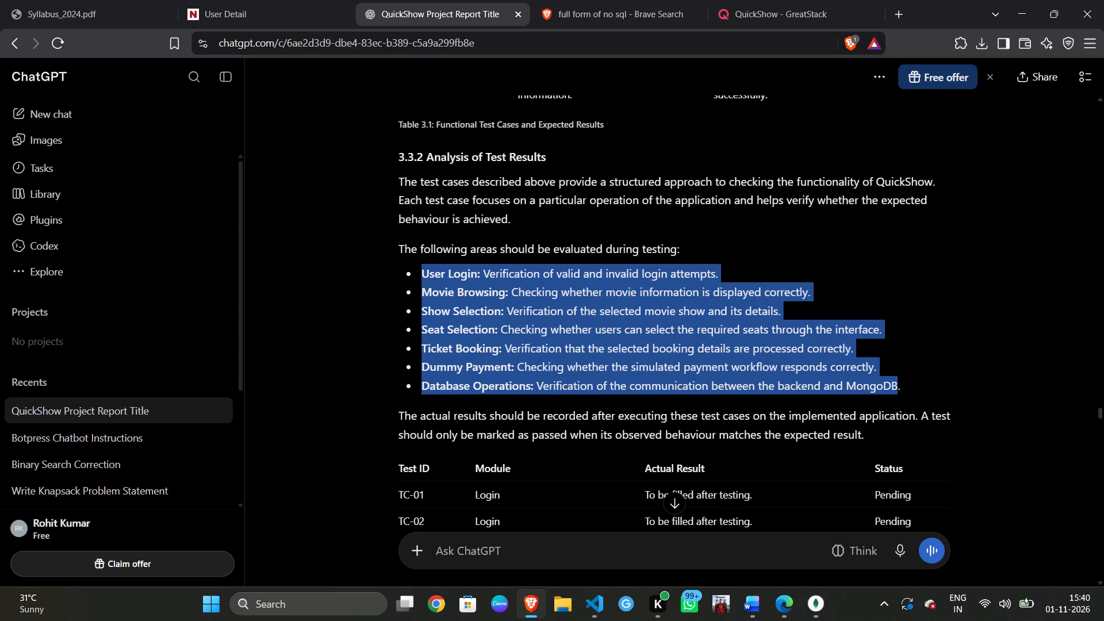
drag(879, 379, 887, 381)
key(ctrl+c)
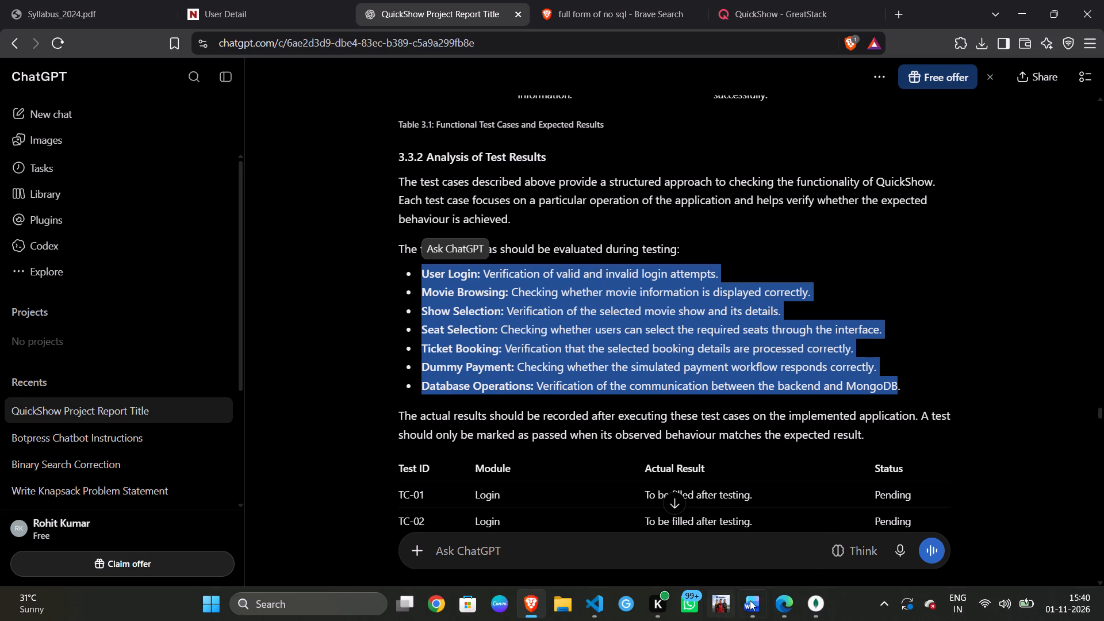
In the Word report, delete the stray period below "5. Error Handling and Edge-Case Testing" and paste the testing areas list on a new line.
click(754, 605)
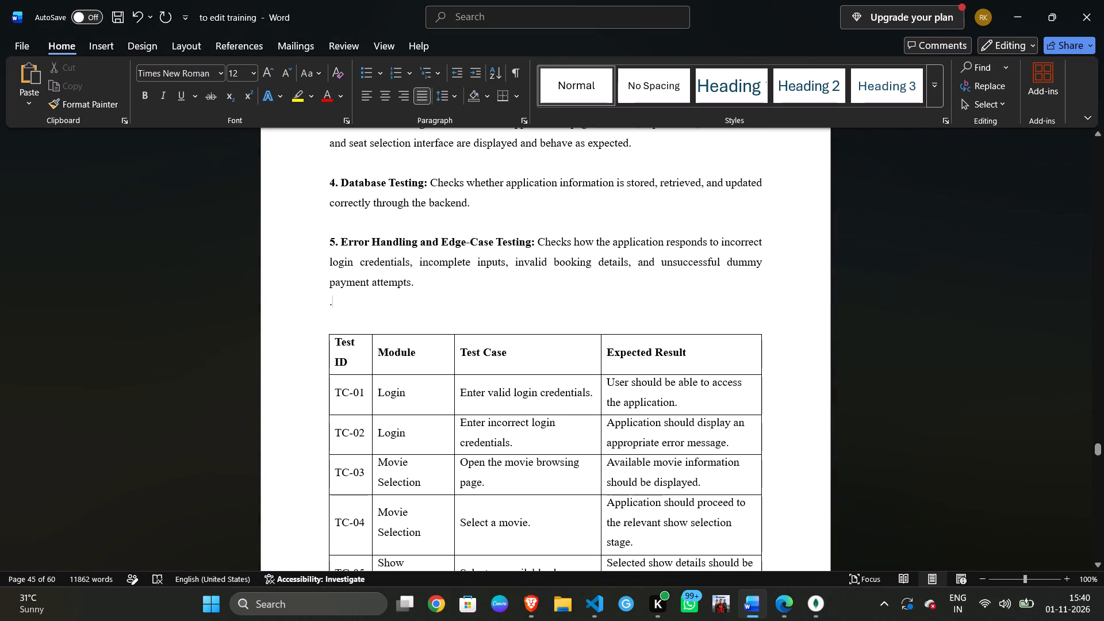
key(BackSpace)
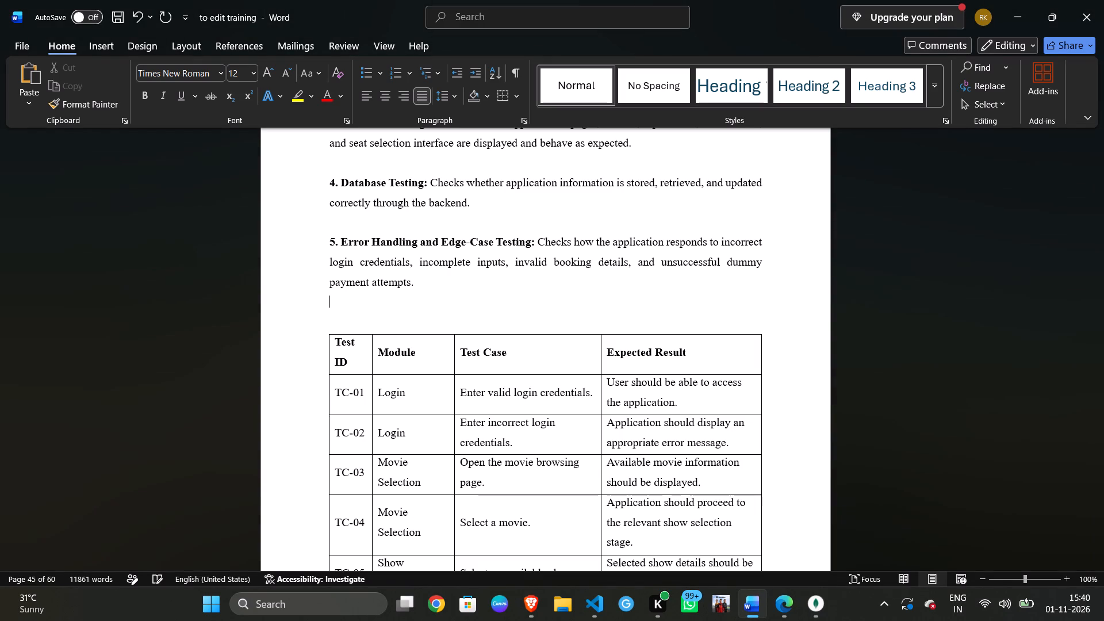
key(Return)
key(ctrl+v)
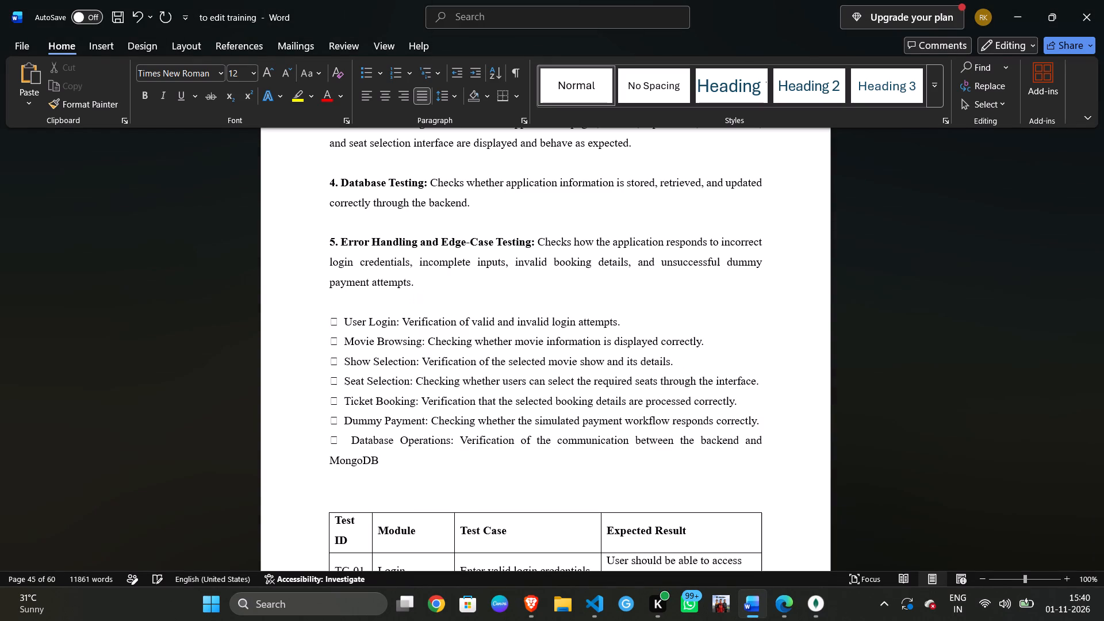
Format the pasted testing areas, User Login through Database Operations, as a bulleted list.
scroll(341, 340, up, 1)
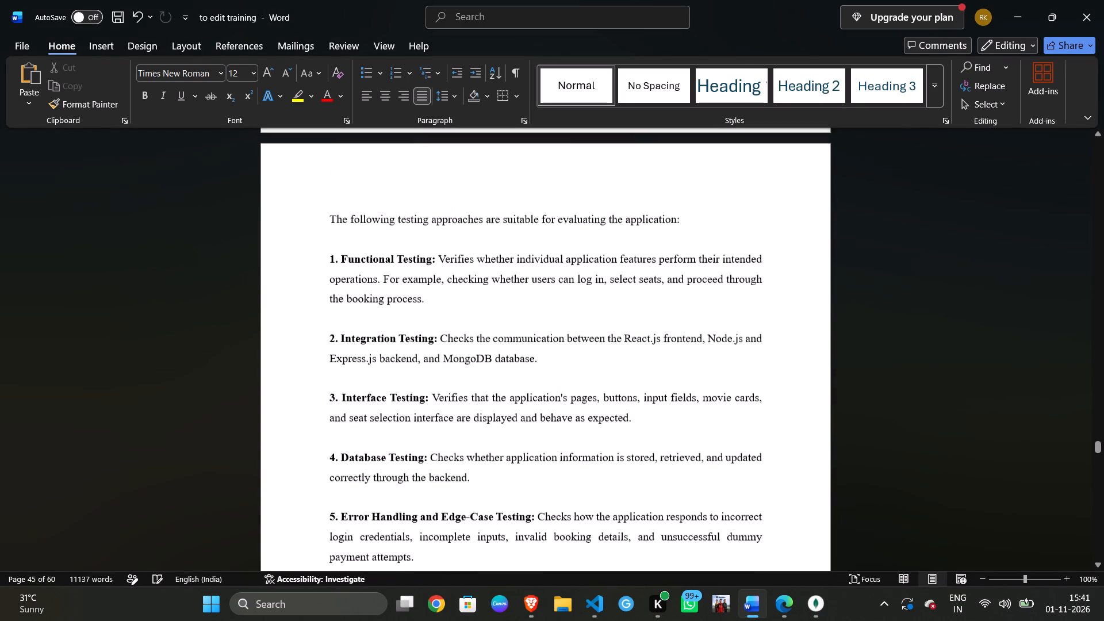
scroll(341, 340, down, 1)
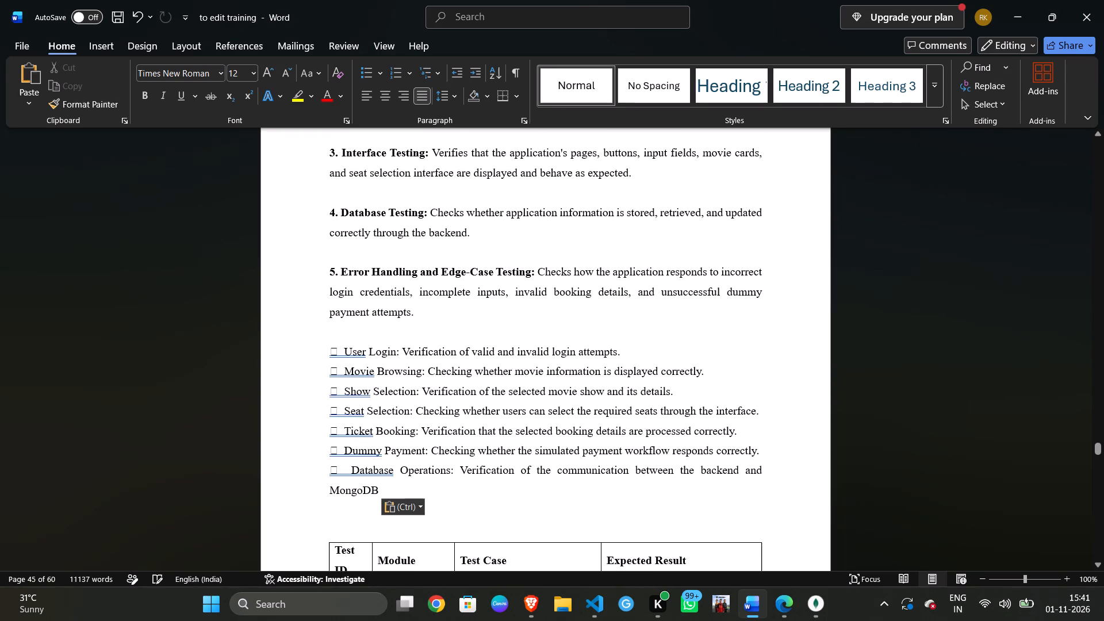
drag(419, 487, 415, 487)
drag(415, 487, 297, 358)
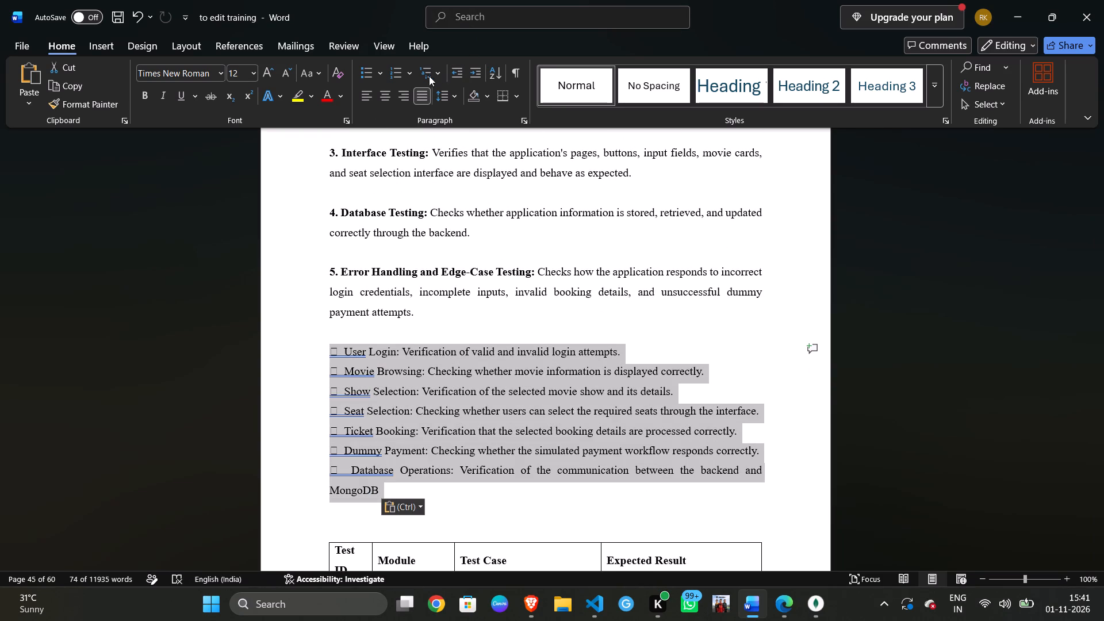
click(361, 71)
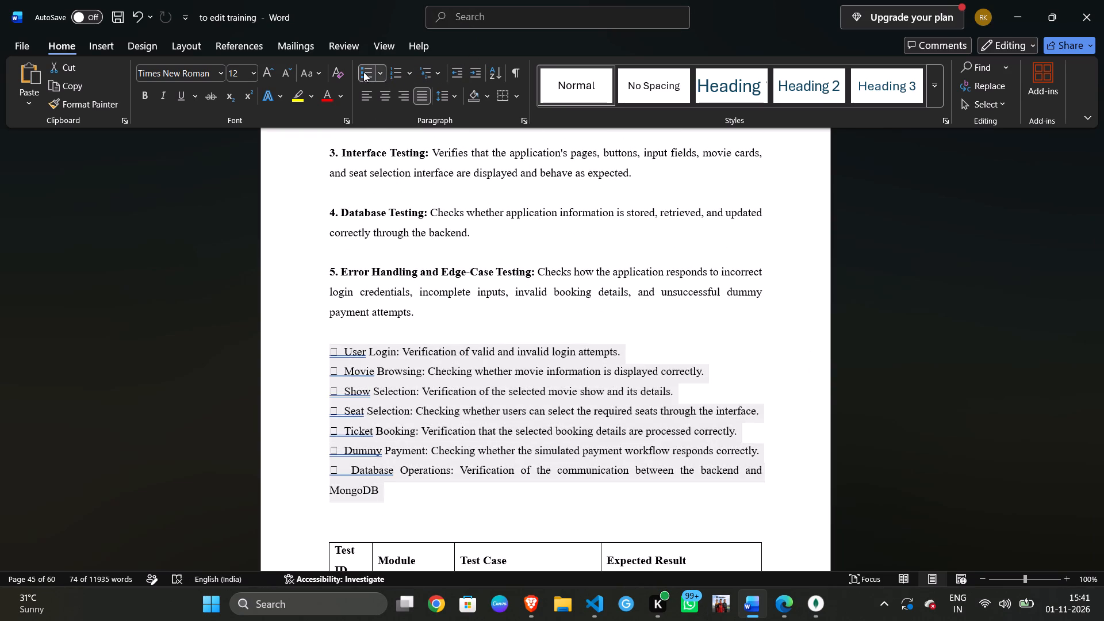
Enter the introductory line "Following will be tested" directly above the bulleted testing areas.
click(448, 323)
click(427, 335)
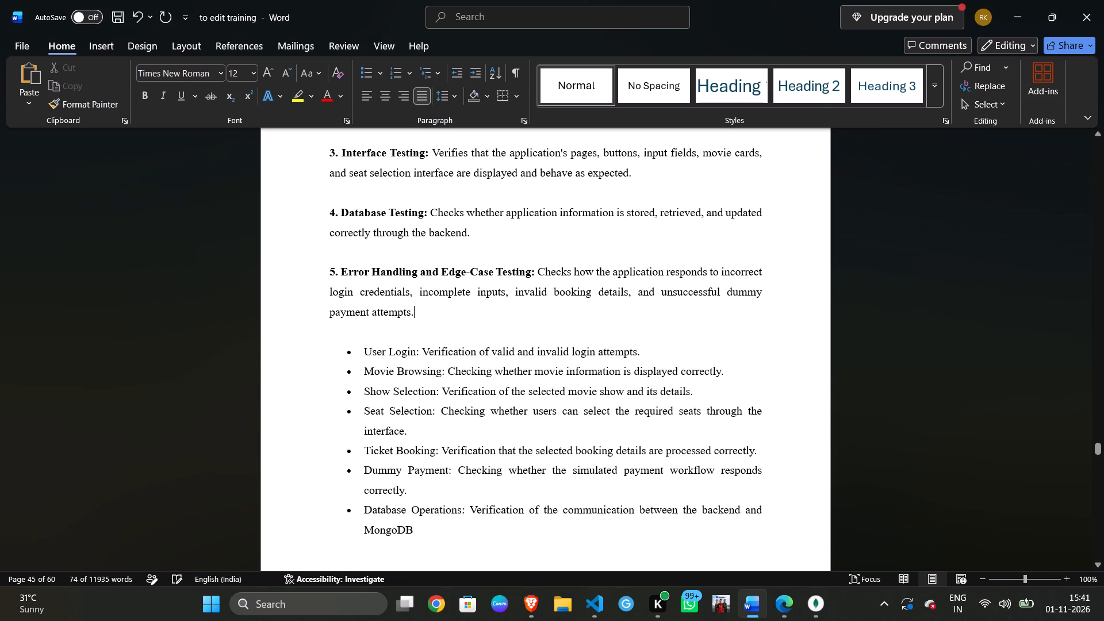
text(foll)
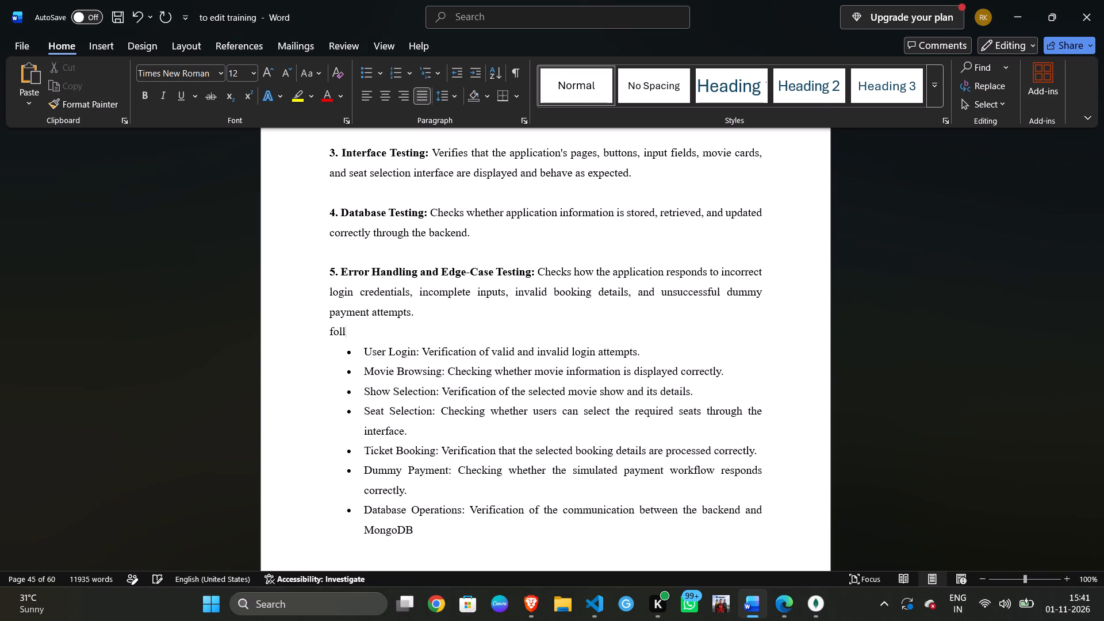
key(BackSpace)
key(BackSpace)
key(BackSpace)
key(BackSpace)
text(Folleo)
key(BackSpace)
key(BackSpace)
text(owing)
key(space)
text(will be tested)
key(space)
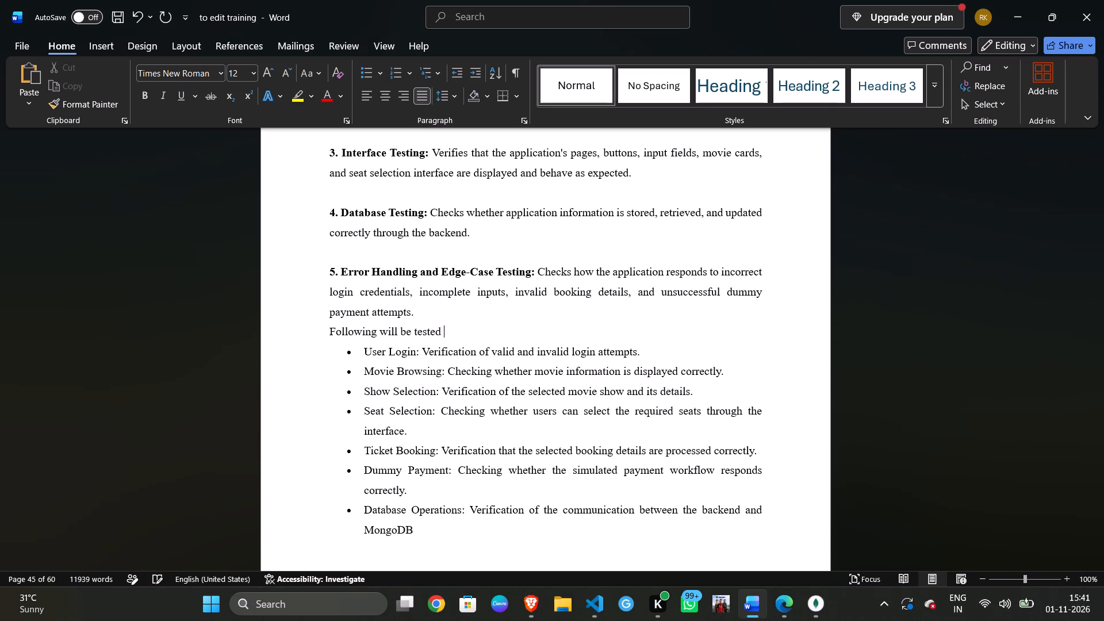
Add a blank line after the Error Handling and Edge-Case Testing paragraph and undo the automatic numbering.
click(436, 312)
key(Return)
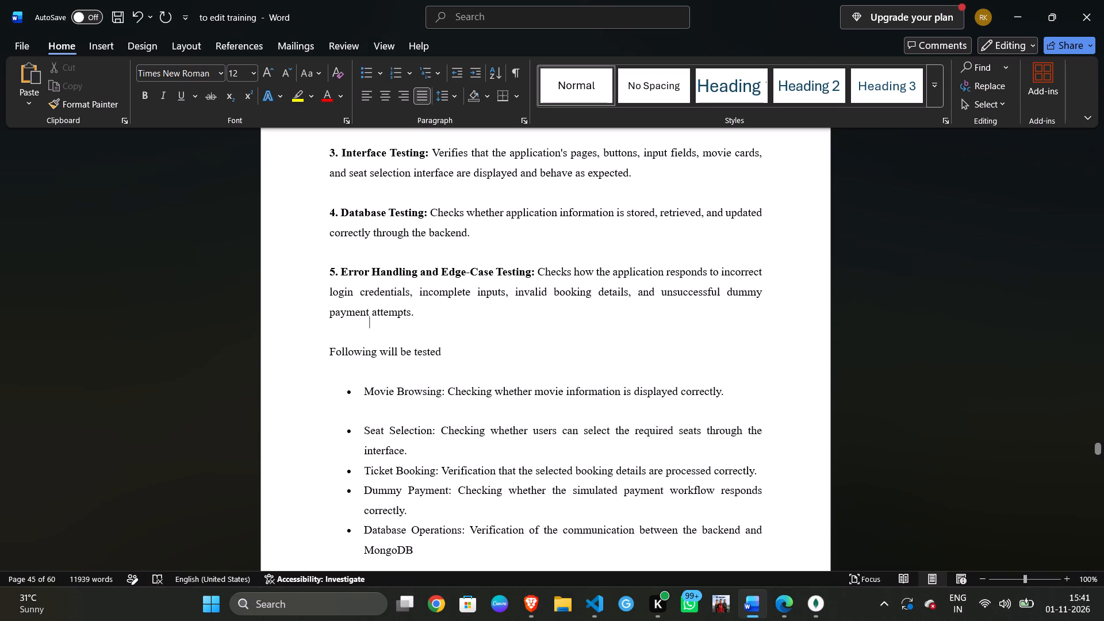
key(ctrl+z)
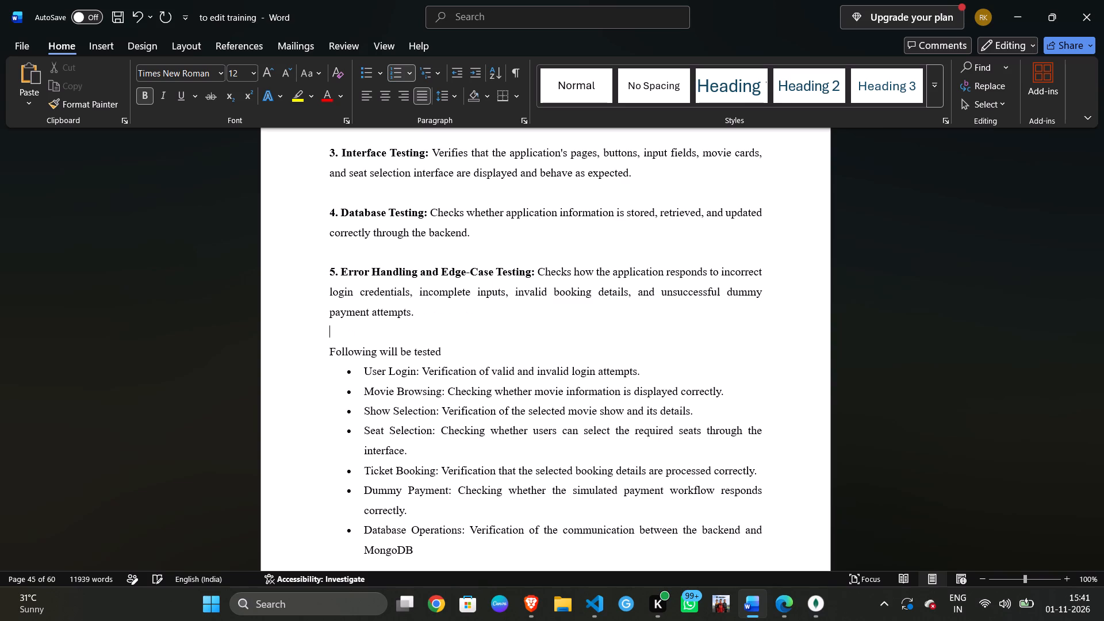
Insert the word "evaluated" before "tested" in the introductory line above the bullets.
click(456, 352)
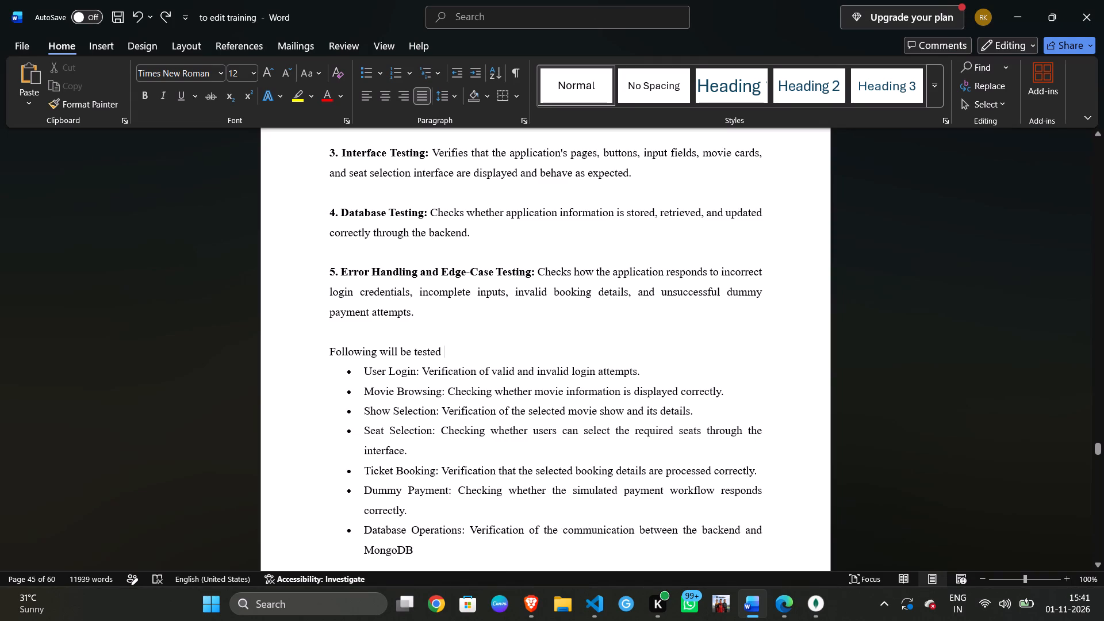
click(415, 353)
text(evalu)
text(ated)
key(space)
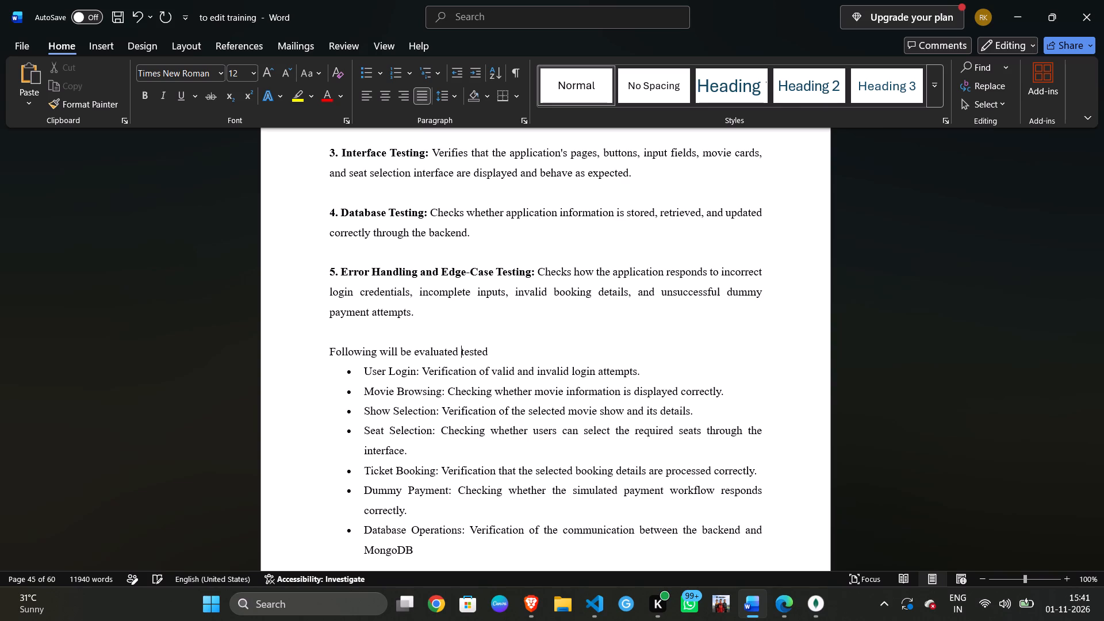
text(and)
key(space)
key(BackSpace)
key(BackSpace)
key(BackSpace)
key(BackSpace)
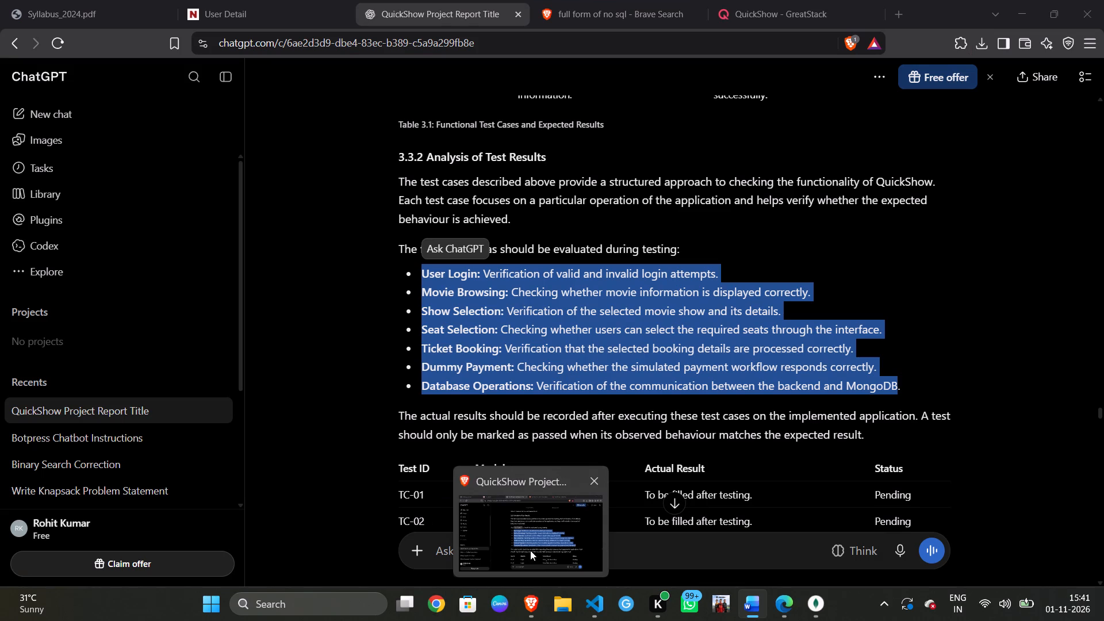
Check the introductory sentence in ChatGPT's section 3.3.2 and add "areas" after "Following" in the Word report's line.
click(542, 538)
click(542, 358)
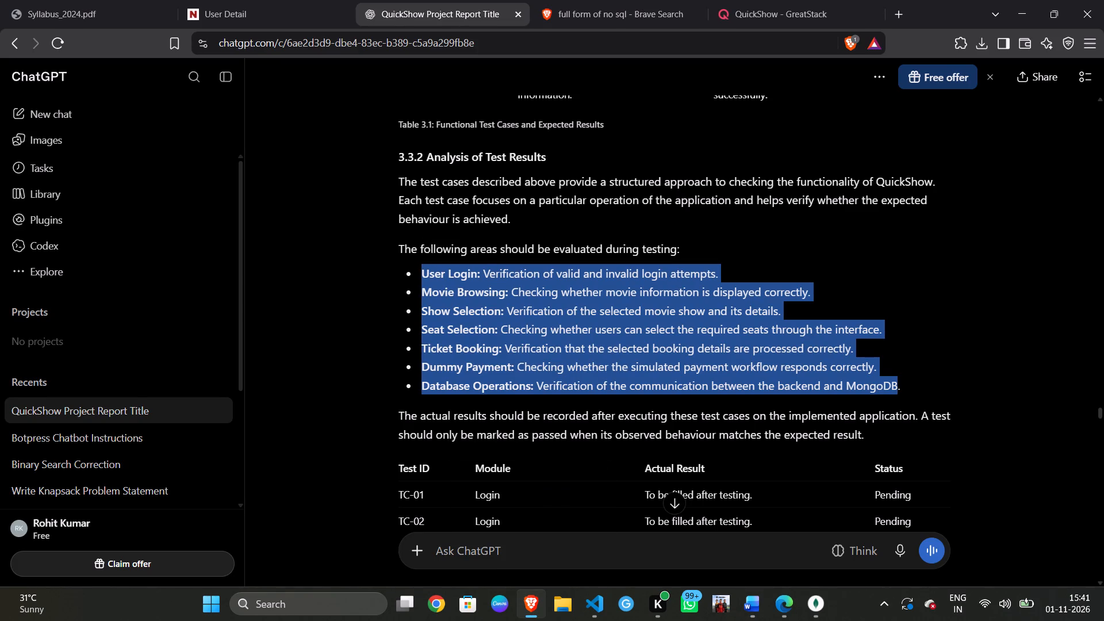
click(379, 361)
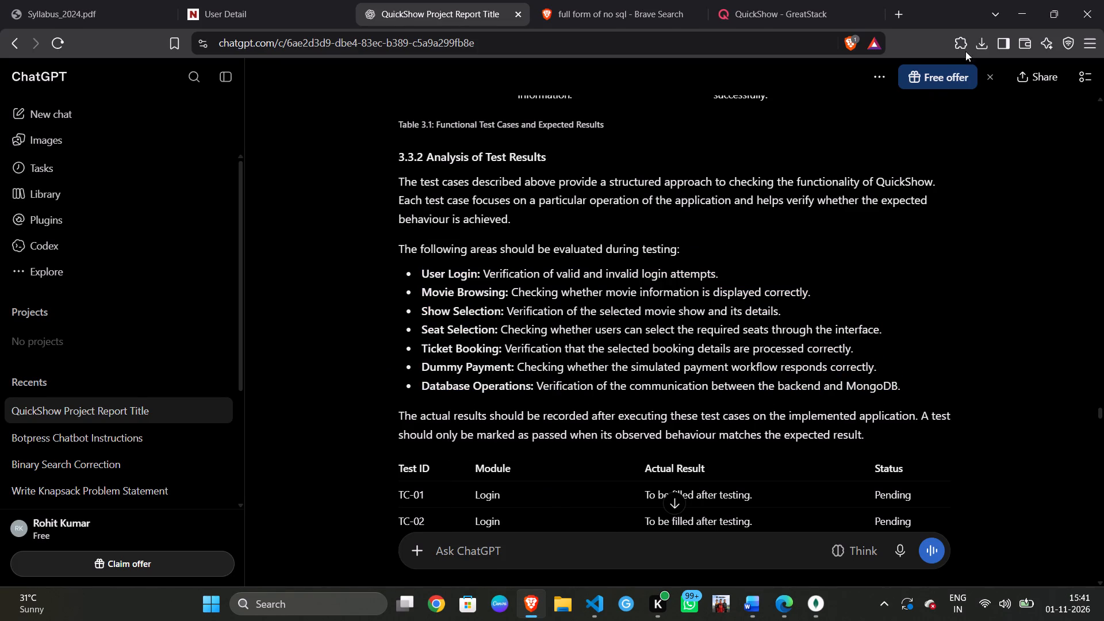
click(1018, 13)
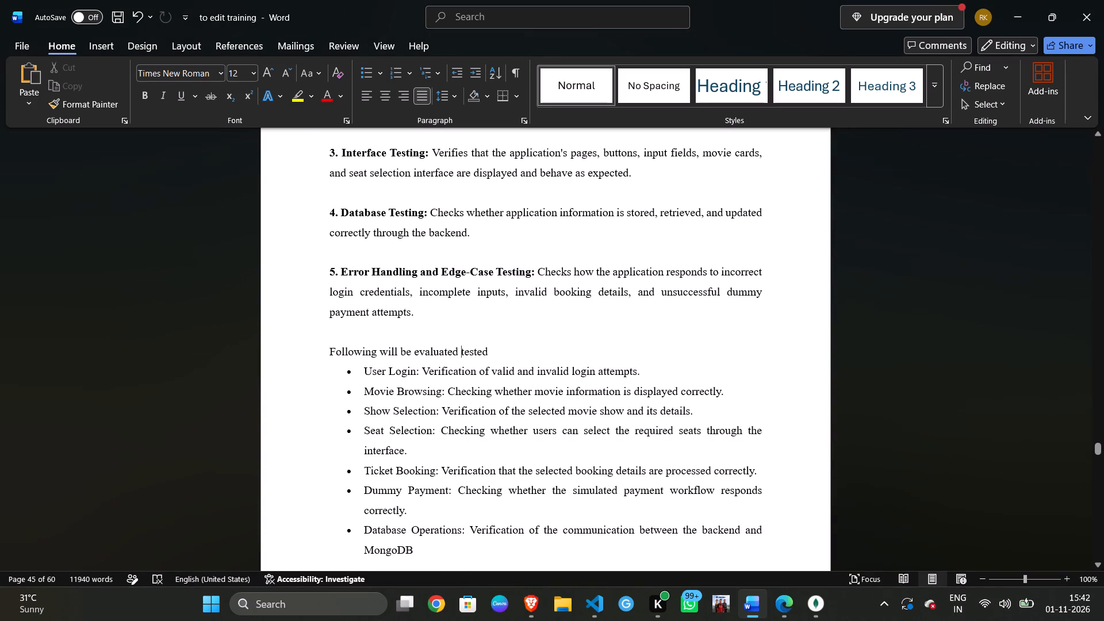
click(379, 354)
text(areas)
key(space)
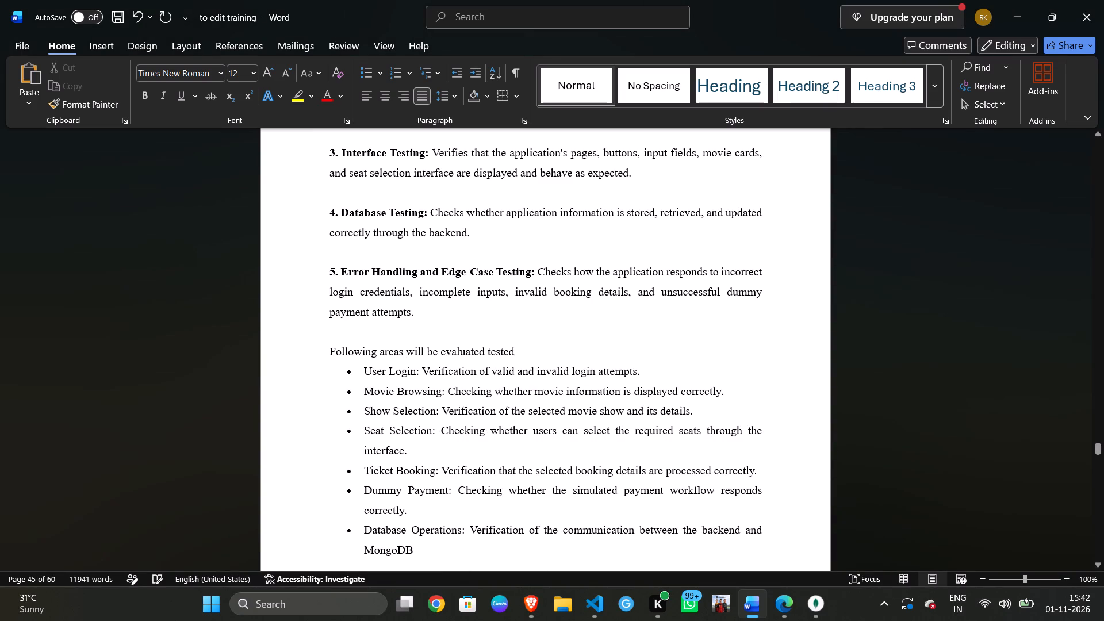
Delete "tested" from the end of the introductory line so it reads "Following areas will be evaluated".
click(516, 352)
key(BackSpace)
key(BackSpace)
key(BackSpace)
key(BackSpace)
key(BackSpace)
key(BackSpace)
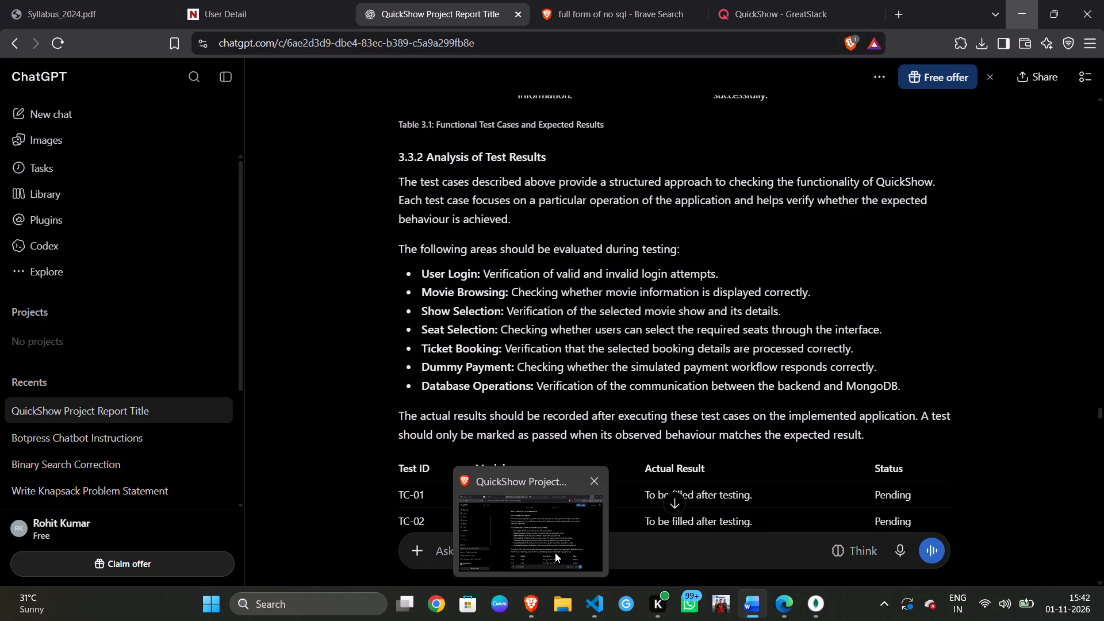
Copy the sentence "The following areas should be evaluated during testing:" from ChatGPT and return to the Word report.
click(555, 553)
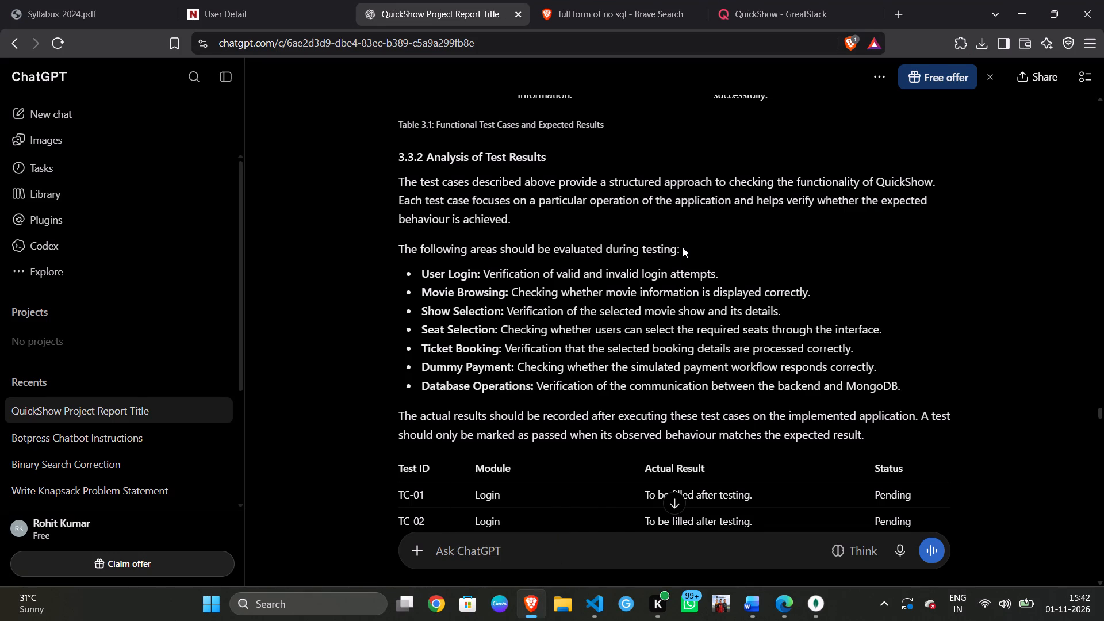
drag(683, 247, 398, 246)
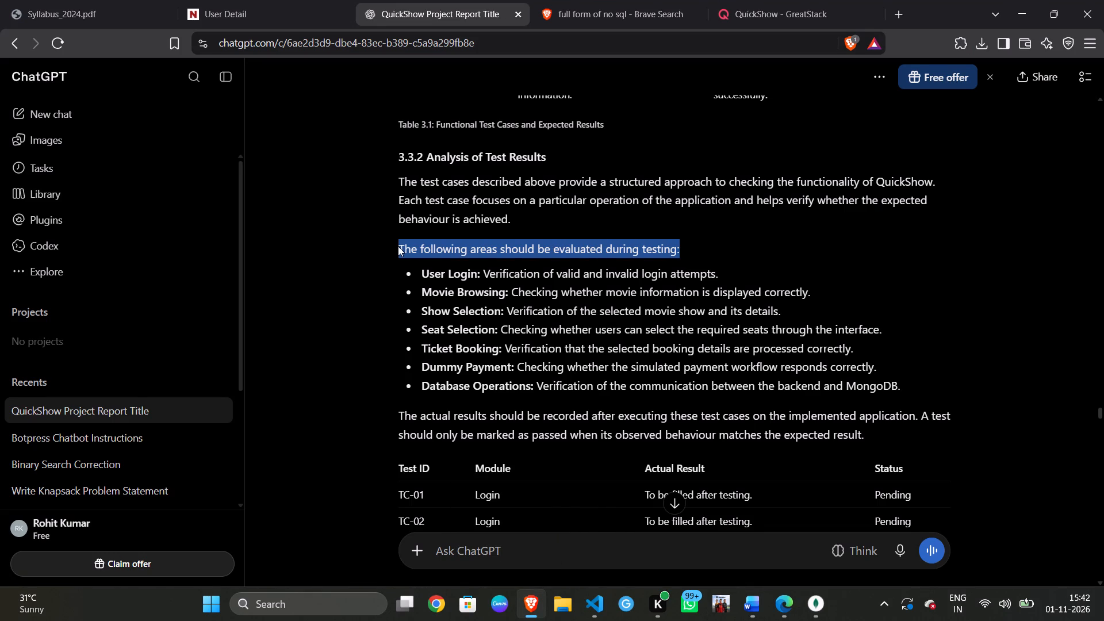
key(ctrl+c)
click(1028, 0)
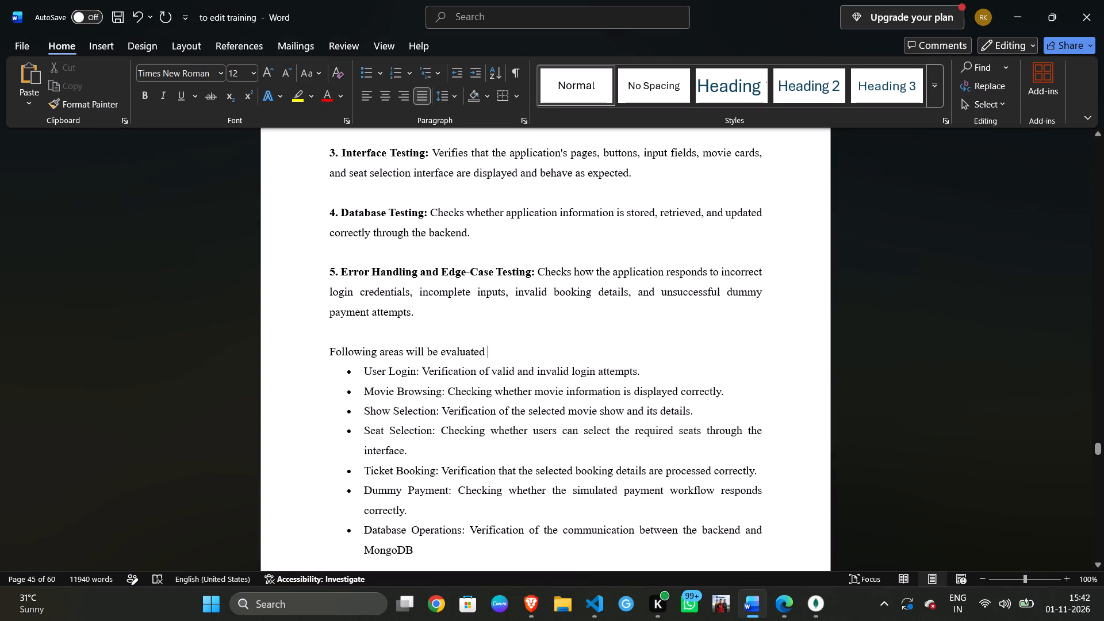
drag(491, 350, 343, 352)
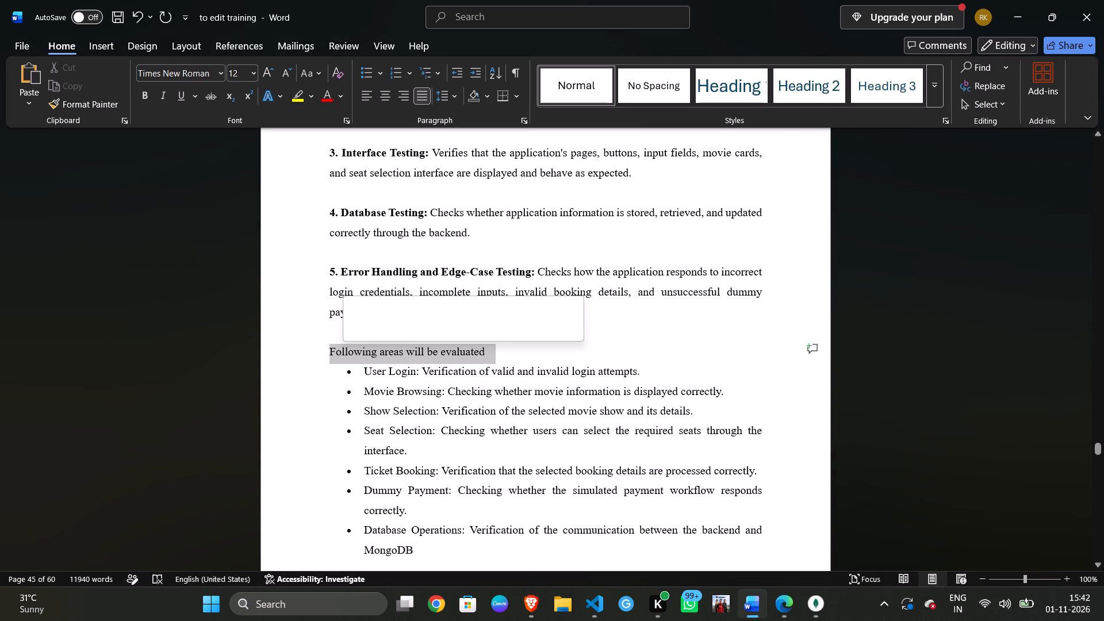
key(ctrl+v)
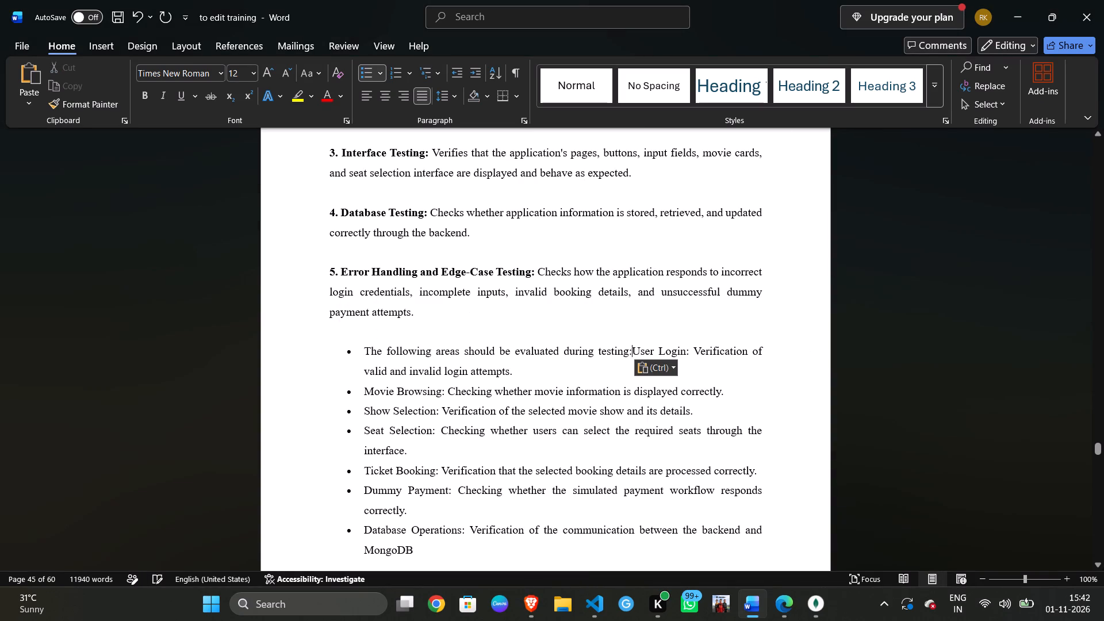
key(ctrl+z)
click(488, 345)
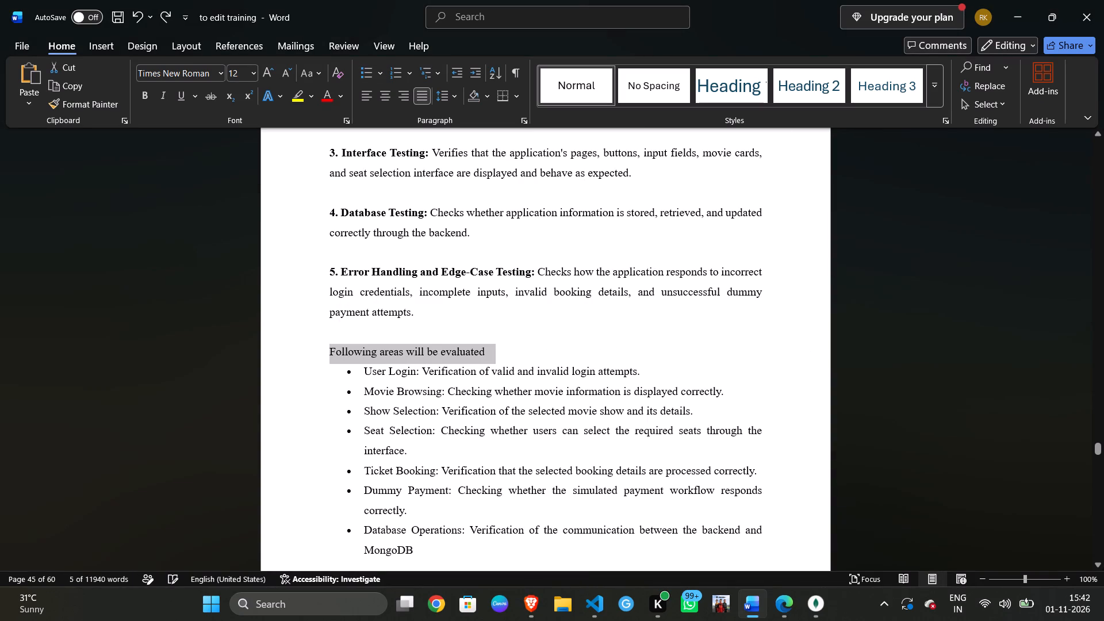
Replace the introductory line with the copied sentence "The following areas should be evaluated during testing:" and split it from the User Login bullet.
drag(492, 355, 346, 353)
key(ctrl+v)
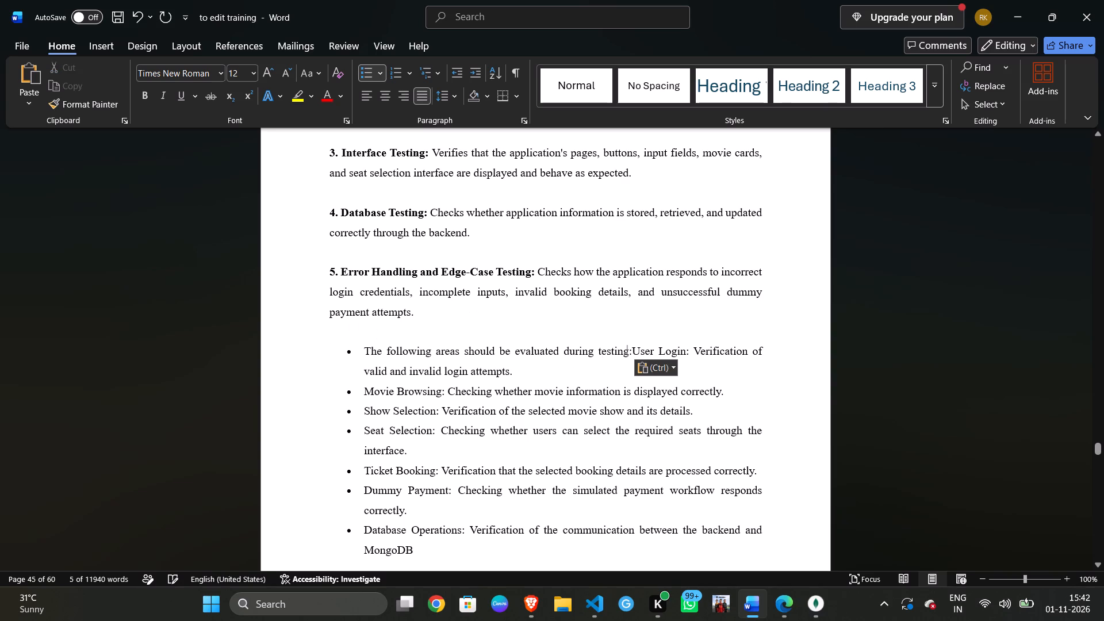
key(Return)
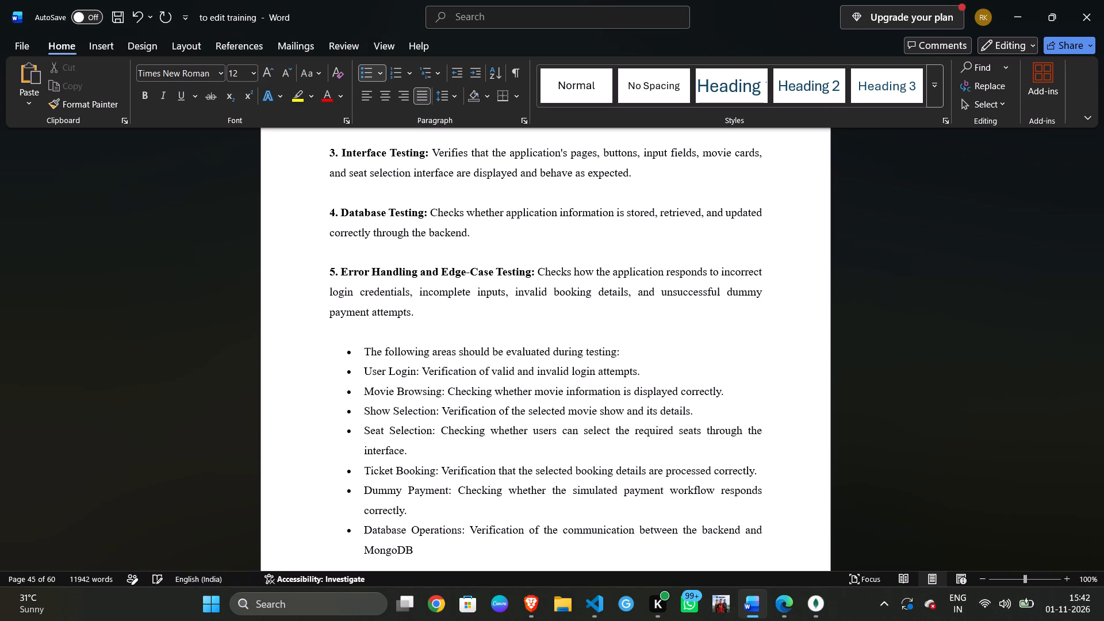
Remove the bullet and indent from the introductory sentence so it sits at the left margin as plain text above the list.
drag(620, 350, 369, 370)
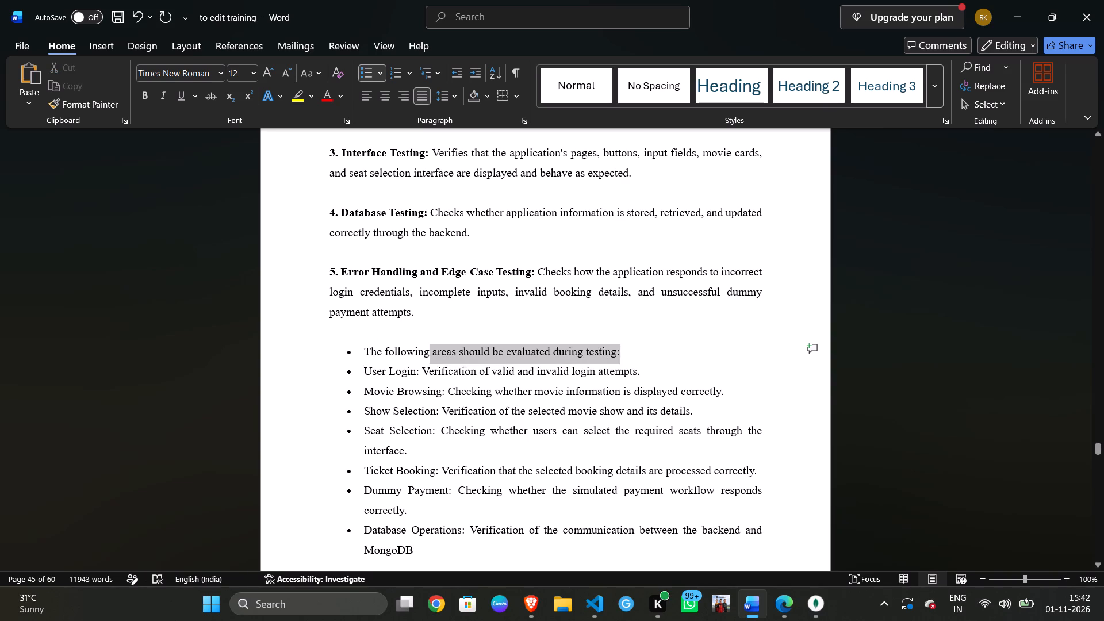
drag(369, 370, 345, 355)
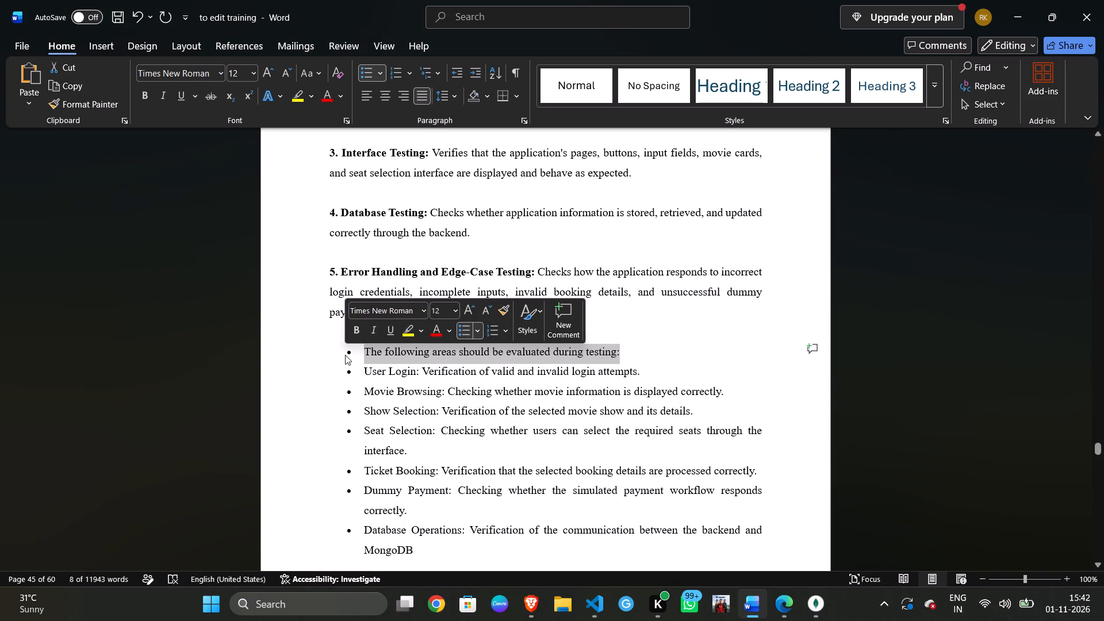
click(367, 72)
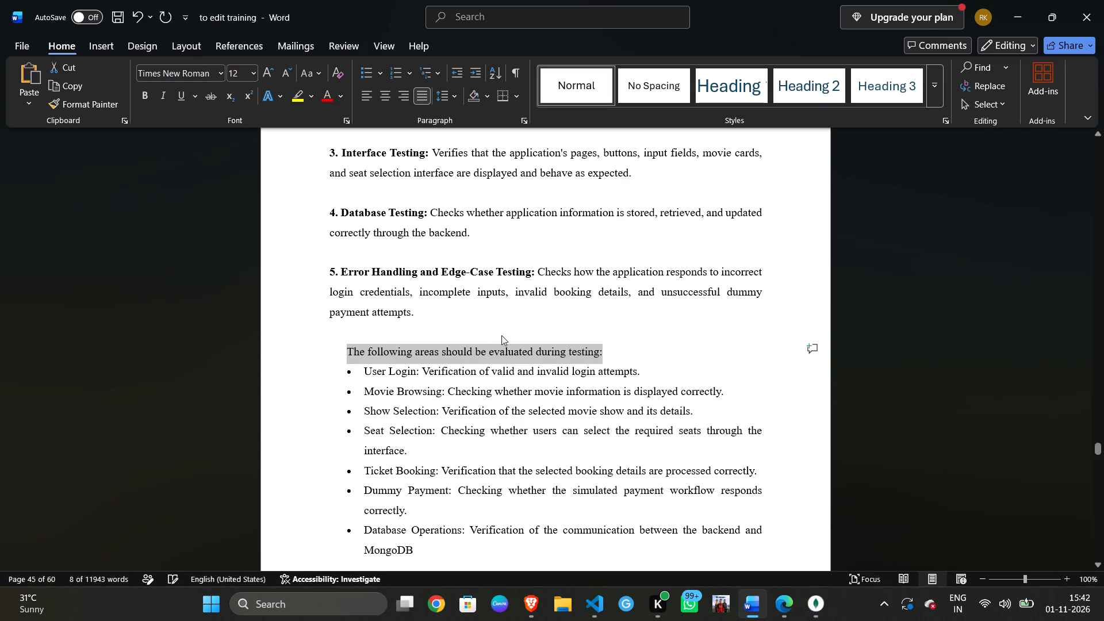
click(347, 349)
key(BackSpace)
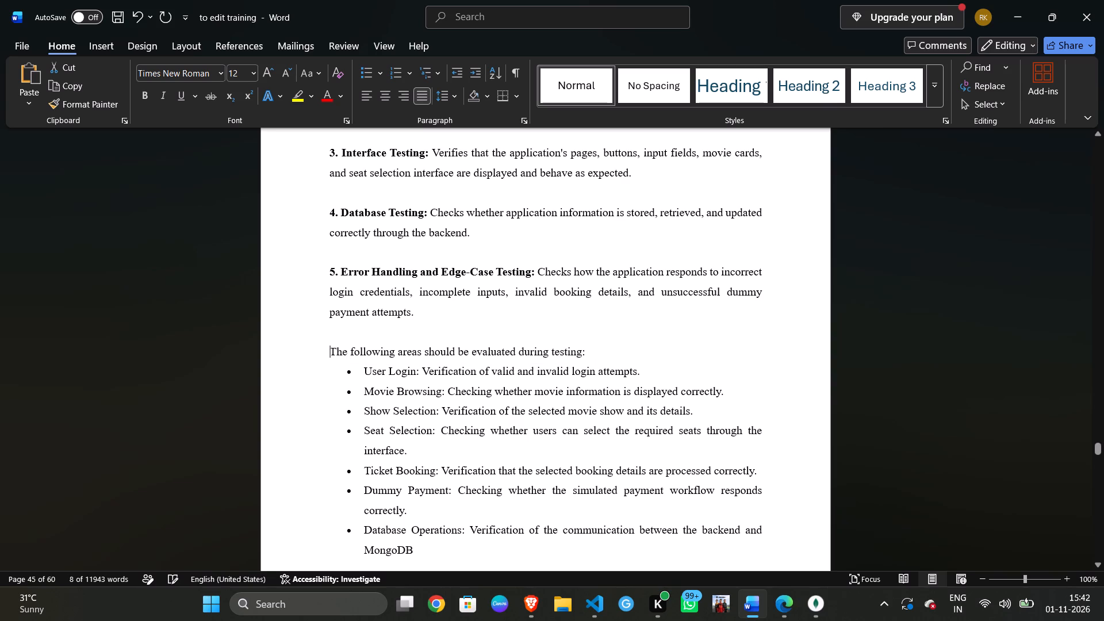
key(BackSpace)
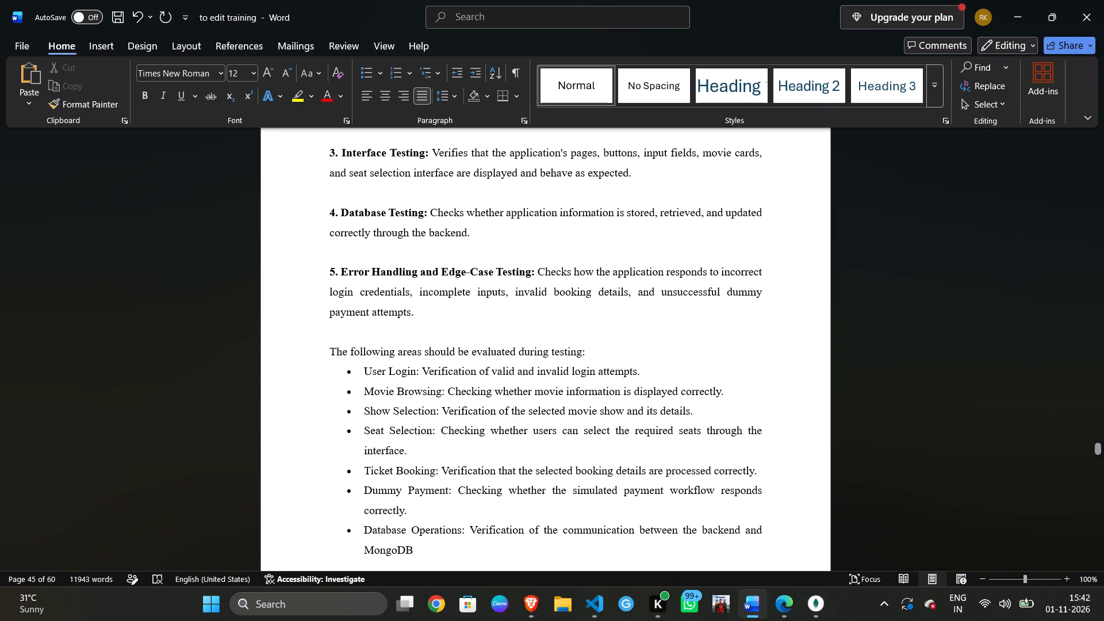
key(Return)
Make the test IDs TC-01 to TC-09 bold in Table 3.1, Functional Test Cases and Expected Results.
scroll(461, 357, down, 2)
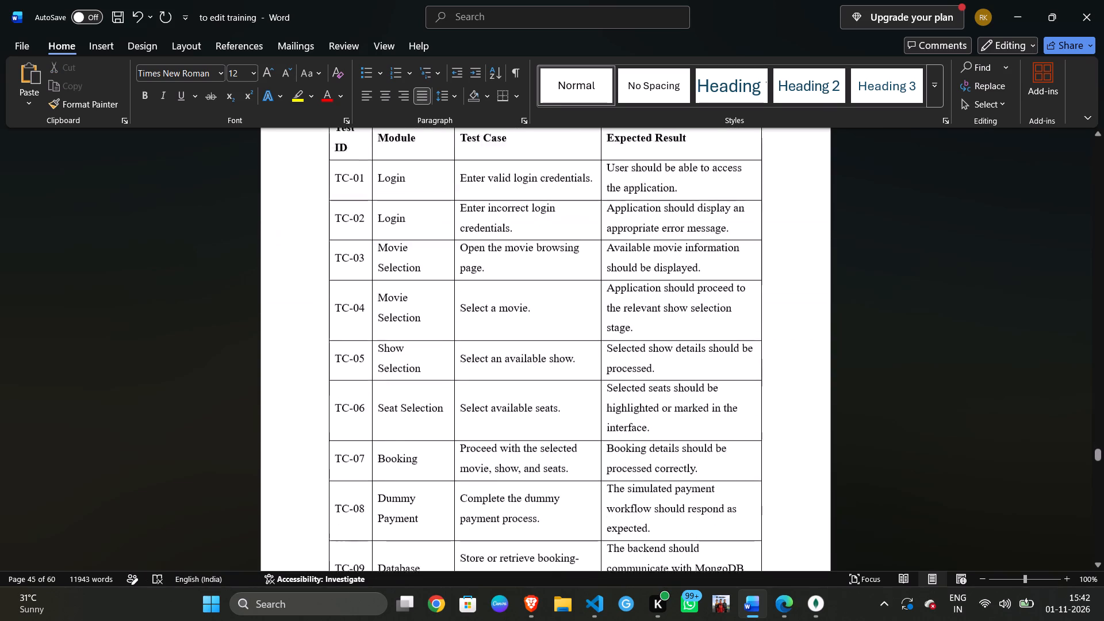
scroll(461, 357, down, 2)
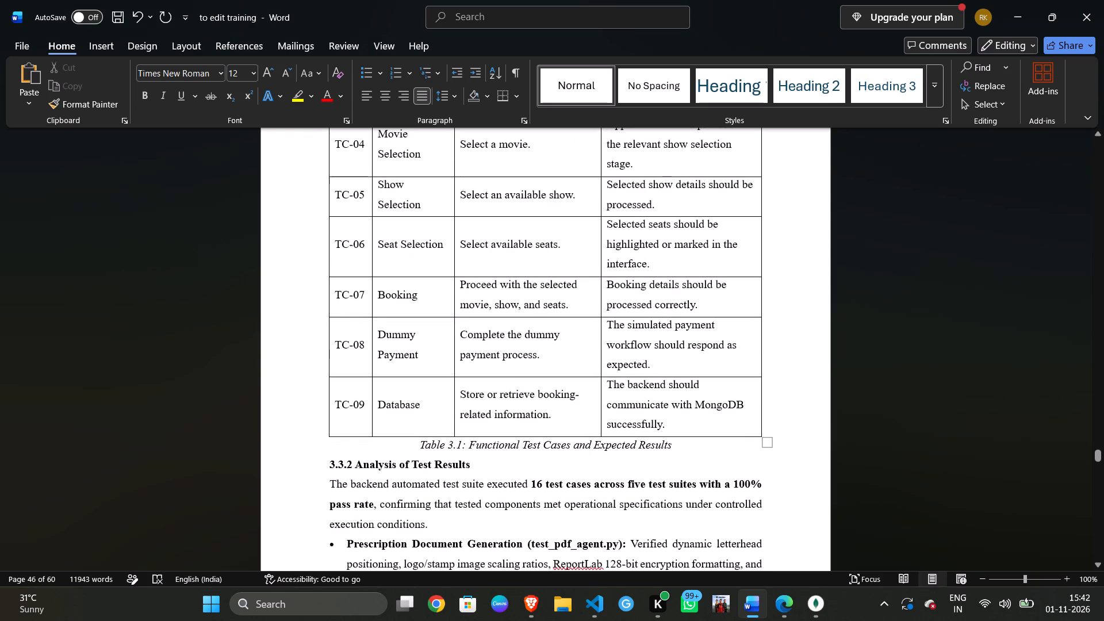
scroll(436, 369, up, 1)
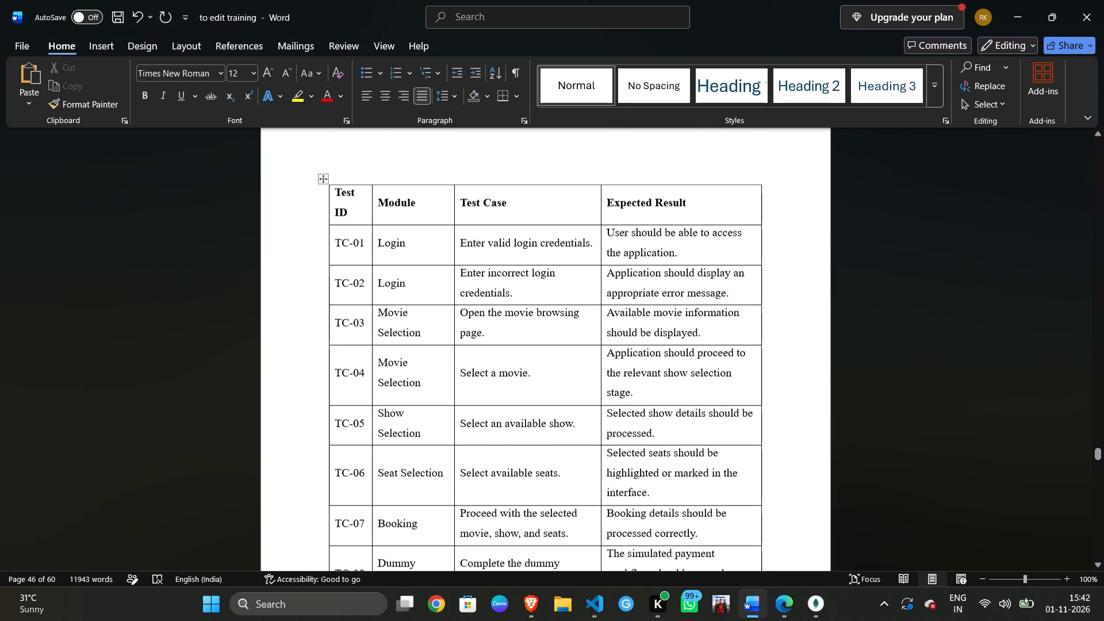
drag(336, 241, 341, 520)
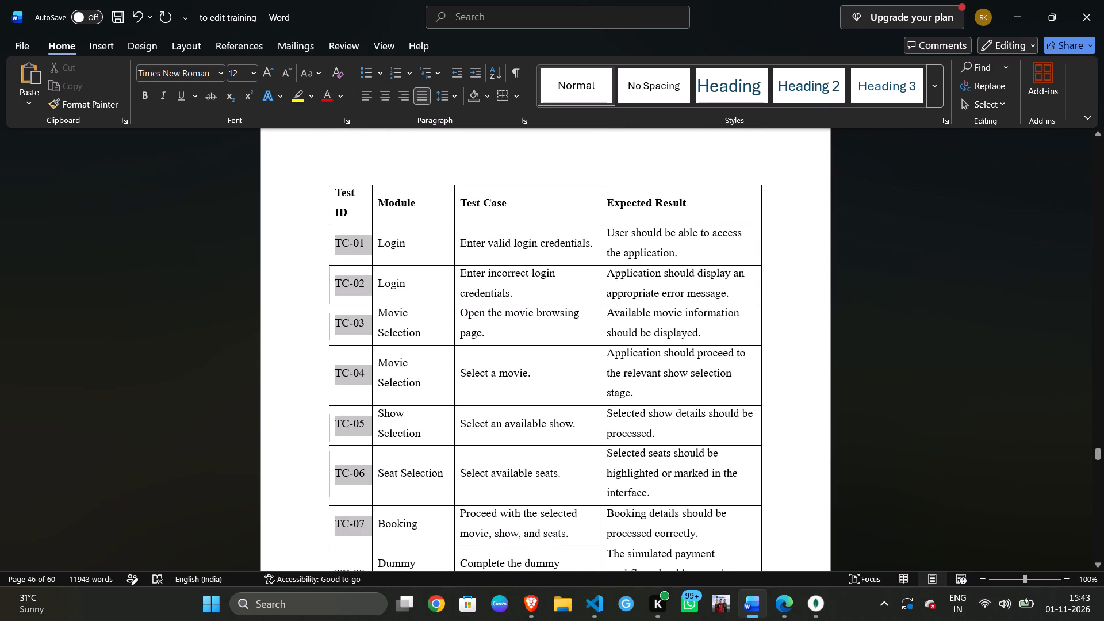
drag(341, 520, 356, 484)
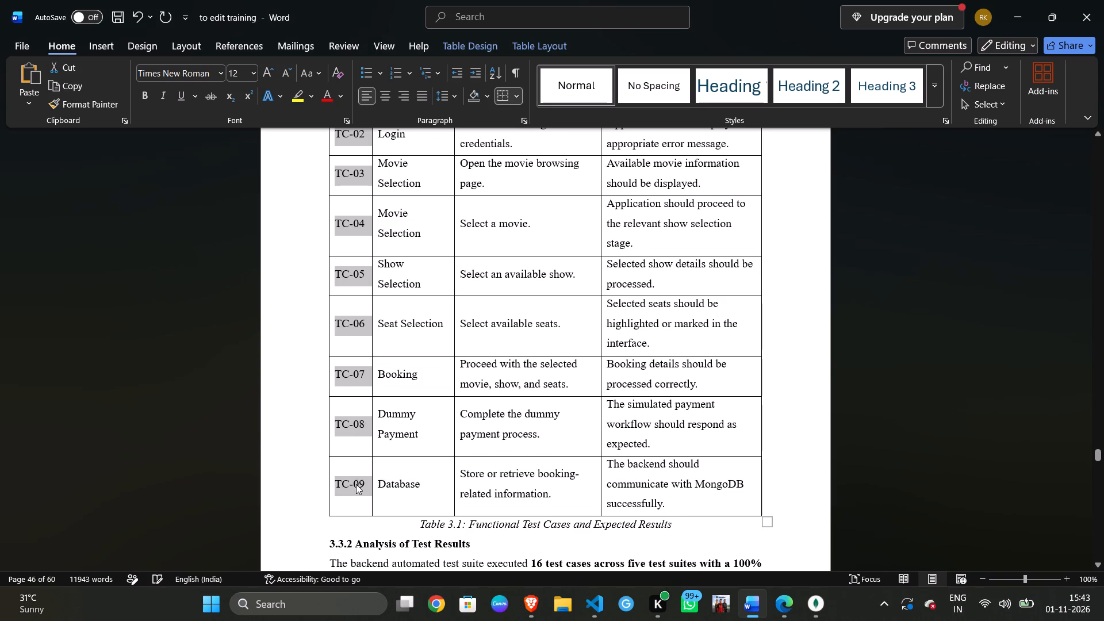
key(ctrl+b)
scroll(439, 380, up, 1)
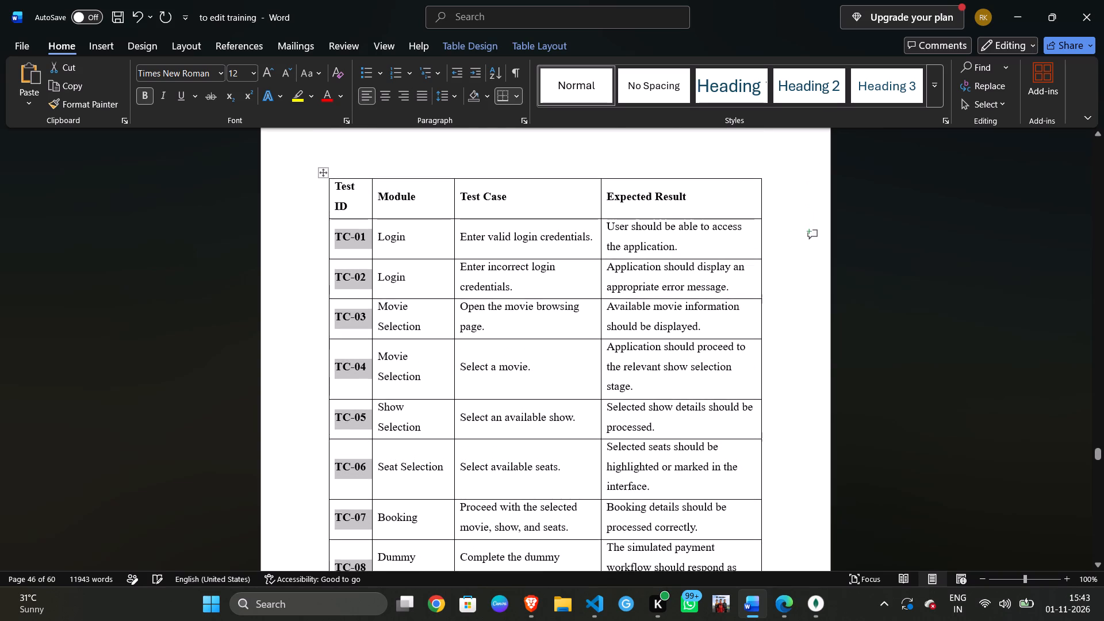
click(291, 317)
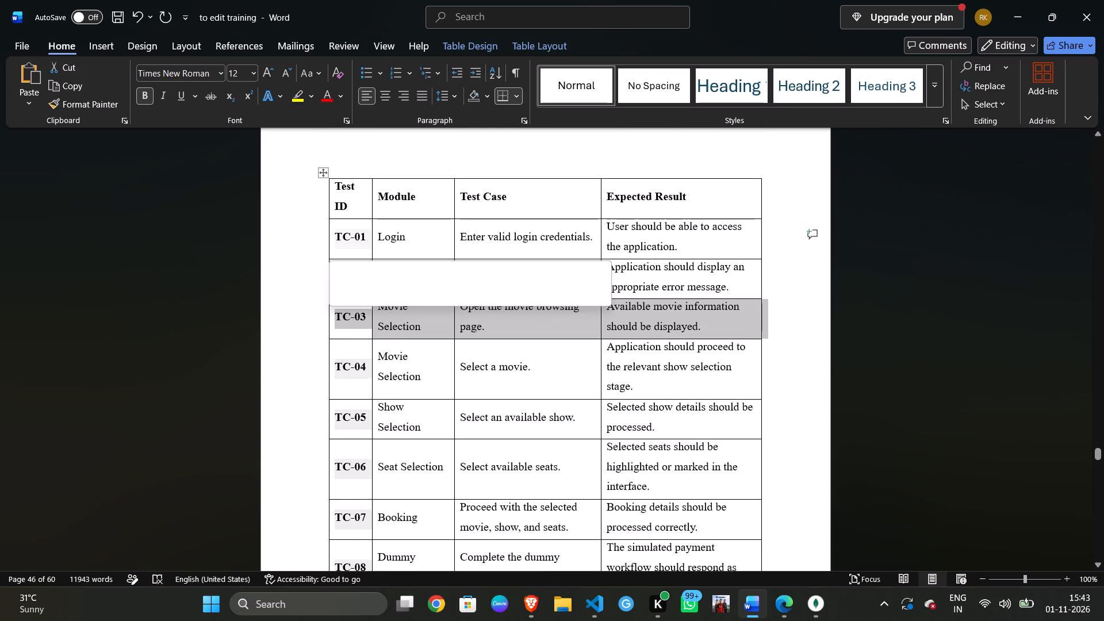
click(794, 345)
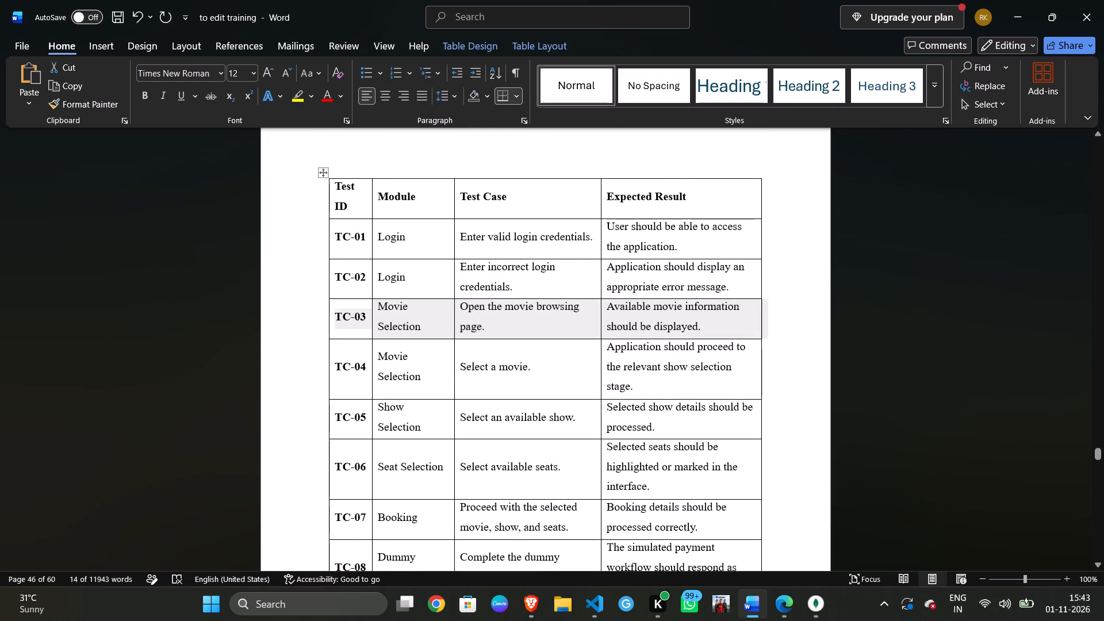
Review the report's old section 3.3.2 Analysis of Test Results, including its bullets and Table 3.2.
scroll(794, 345, down, 2)
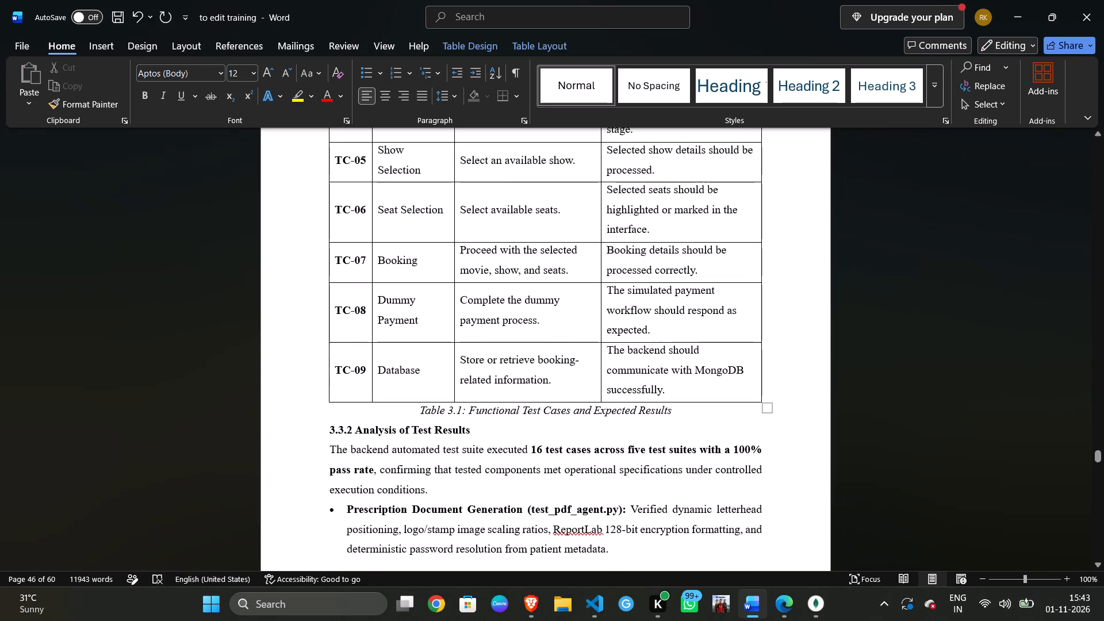
scroll(336, 444, down, 2)
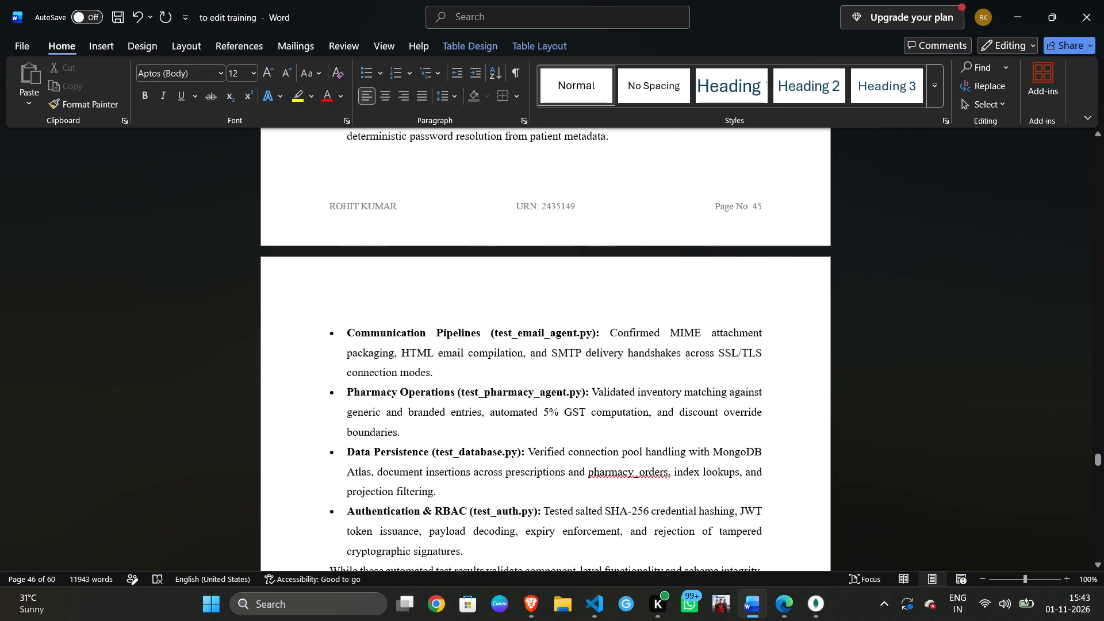
scroll(336, 444, down, 2)
scroll(336, 444, up, 1)
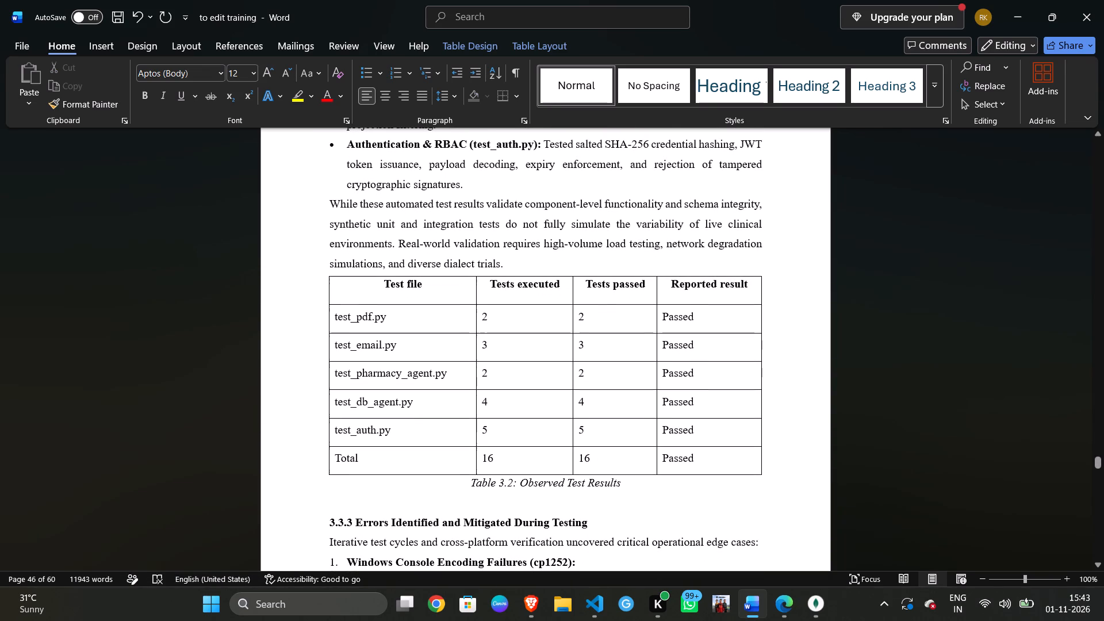
scroll(336, 444, up, 1)
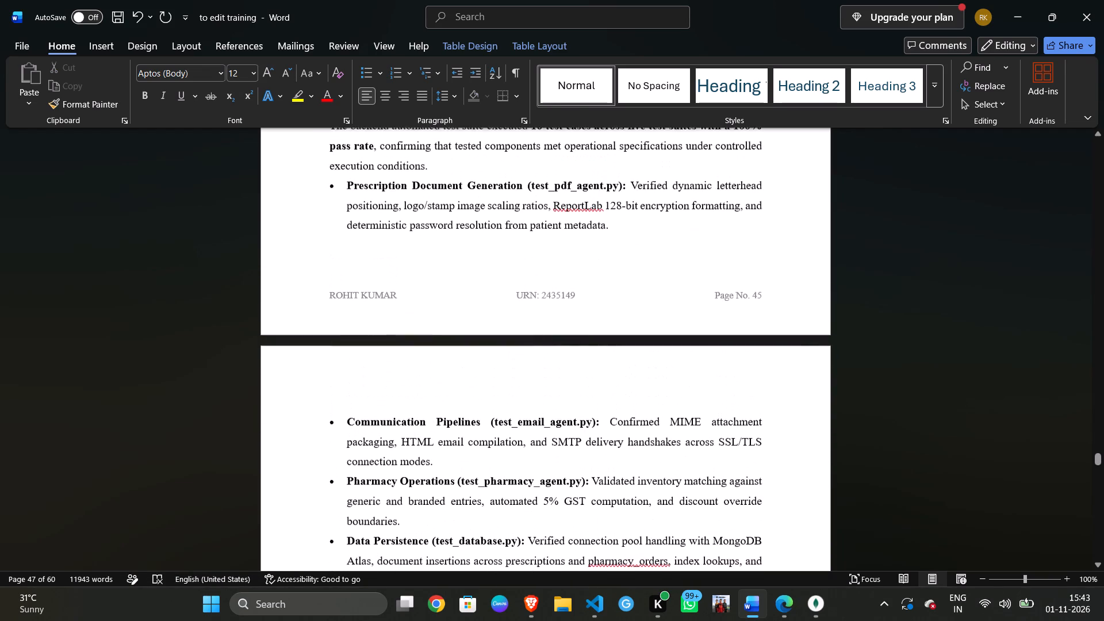
scroll(336, 444, up, 1)
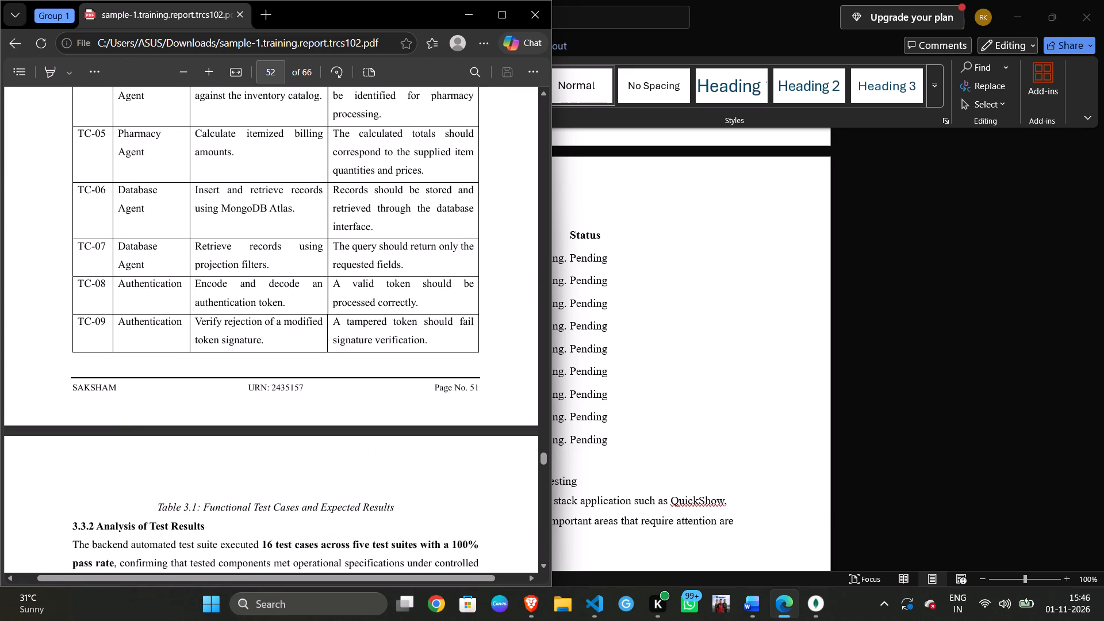
scroll(328, 379, right, 1)
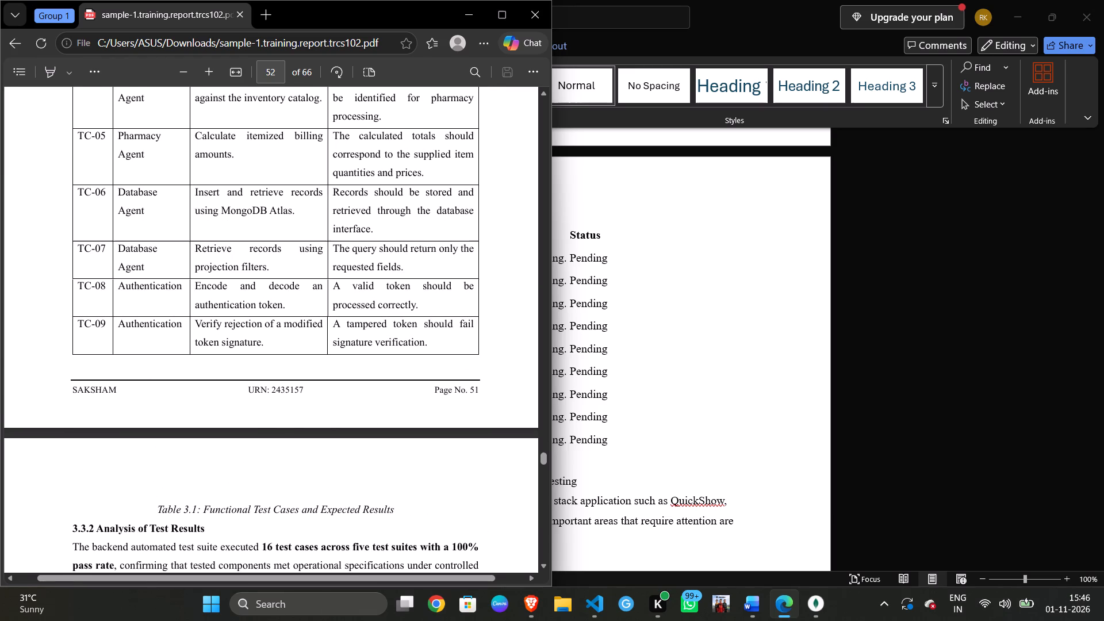
scroll(328, 379, right, 1)
scroll(328, 379, up, 1)
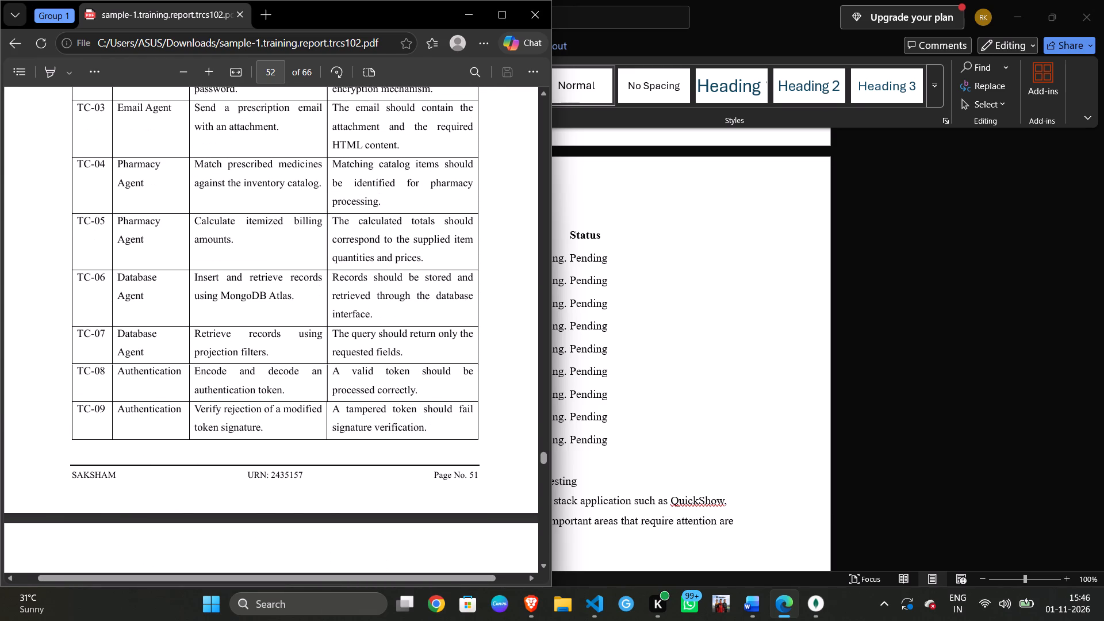
scroll(328, 379, up, 2)
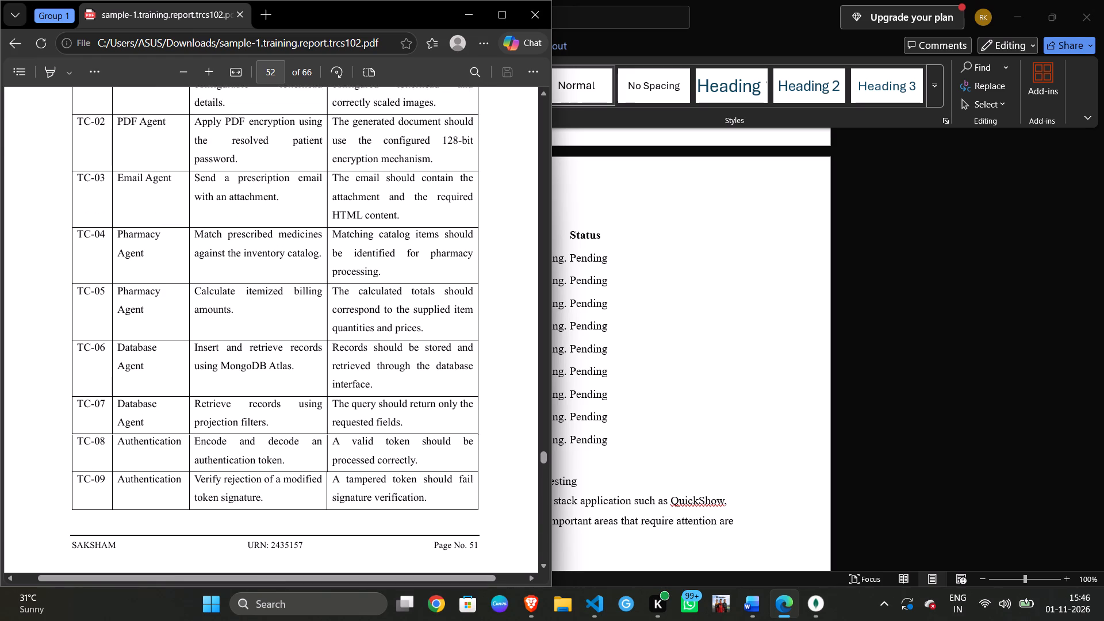
Examine the sample report's Table 3.2 of observed test results and the start of section 3.3.3, and return to the Word report.
scroll(328, 379, down, 8)
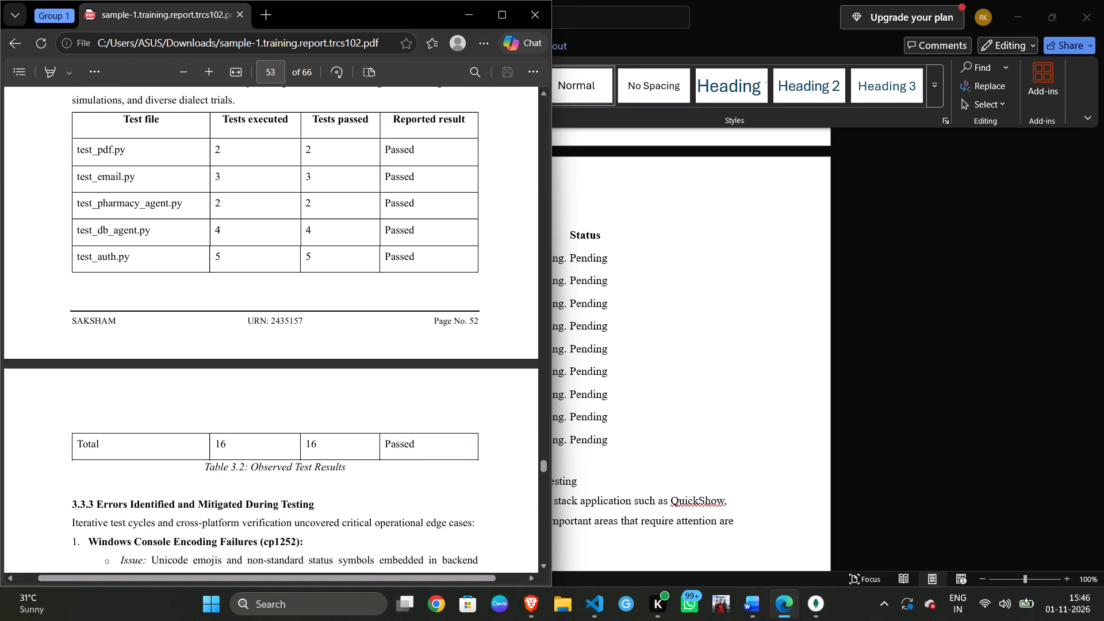
scroll(328, 379, down, 1)
scroll(328, 379, up, 1)
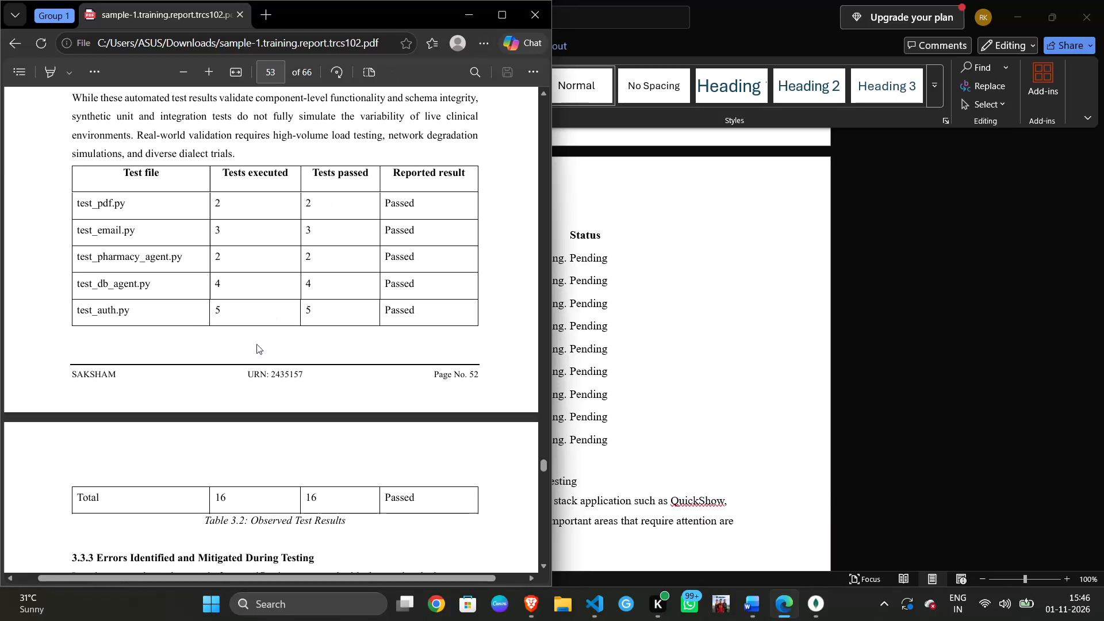
scroll(251, 357, down, 1)
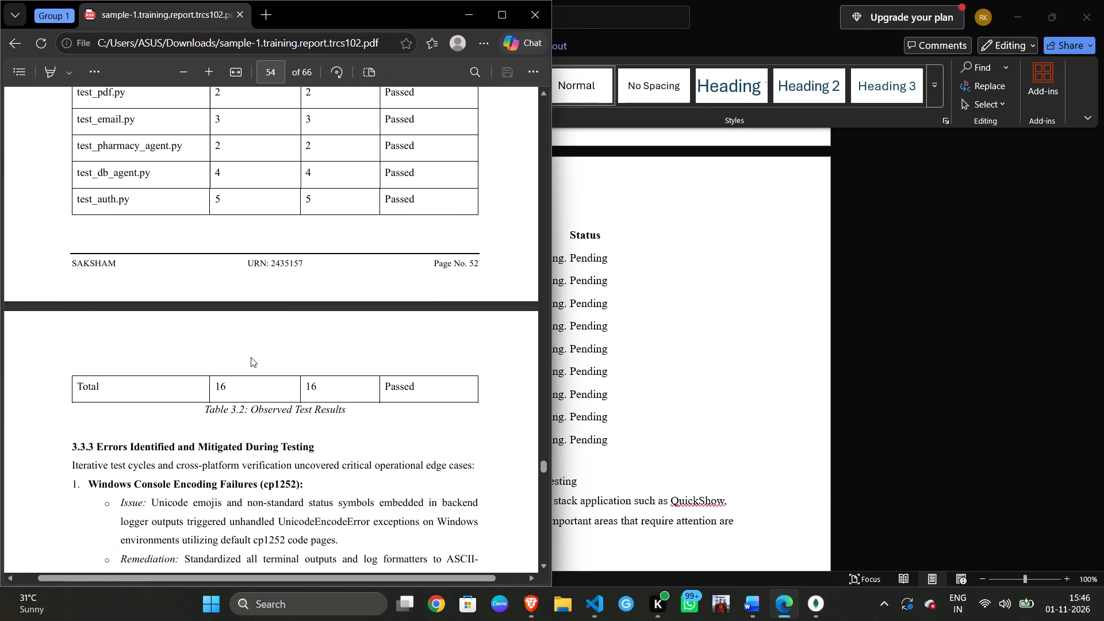
scroll(257, 366, down, 1)
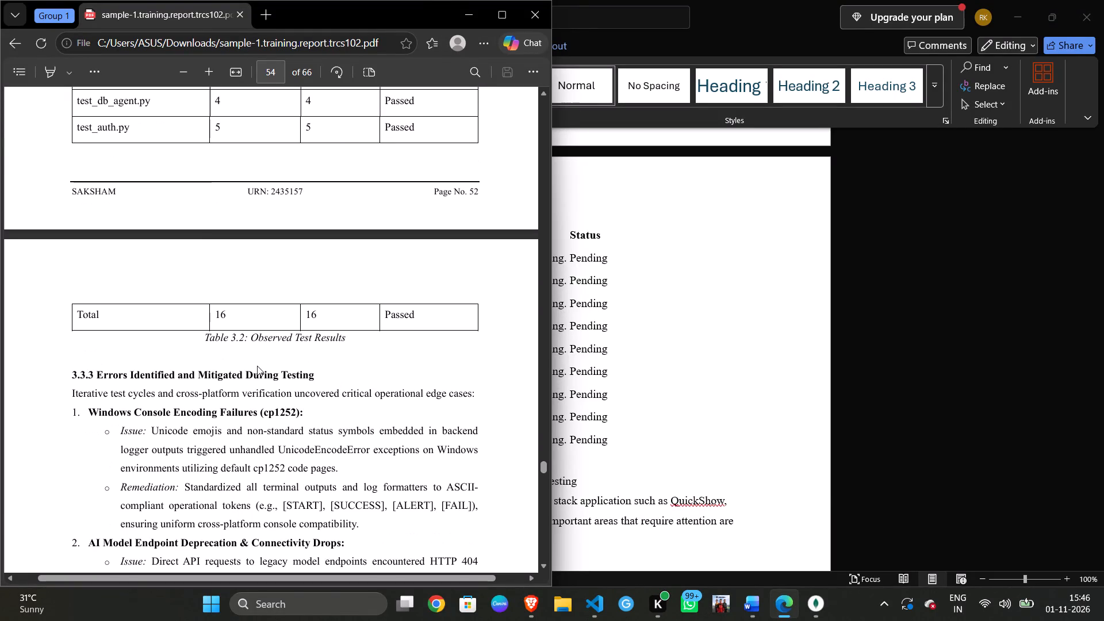
click(464, 9)
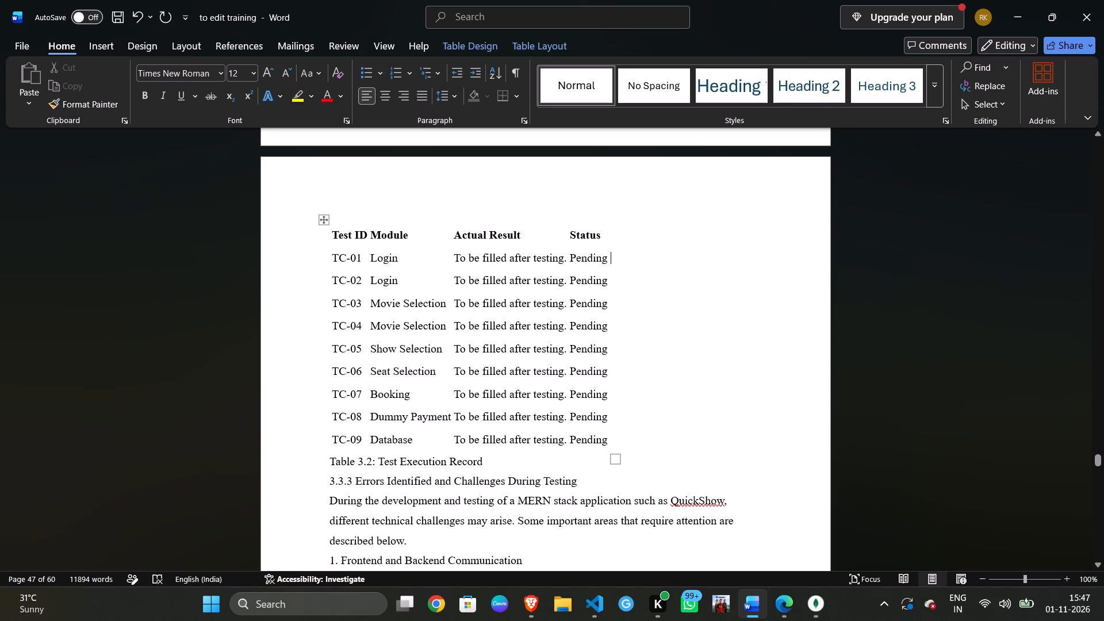
Change the Status entry of test TC-01 in the test execution table to "Pass".
drag(570, 259, 593, 259)
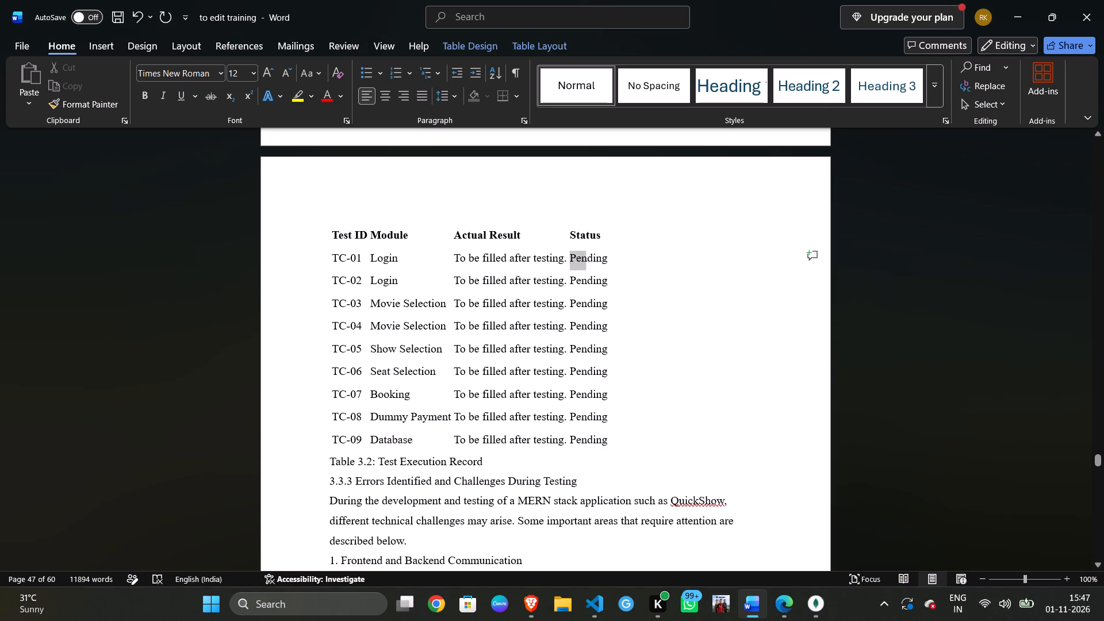
drag(593, 259, 613, 261)
click(605, 258)
key(BackSpace)
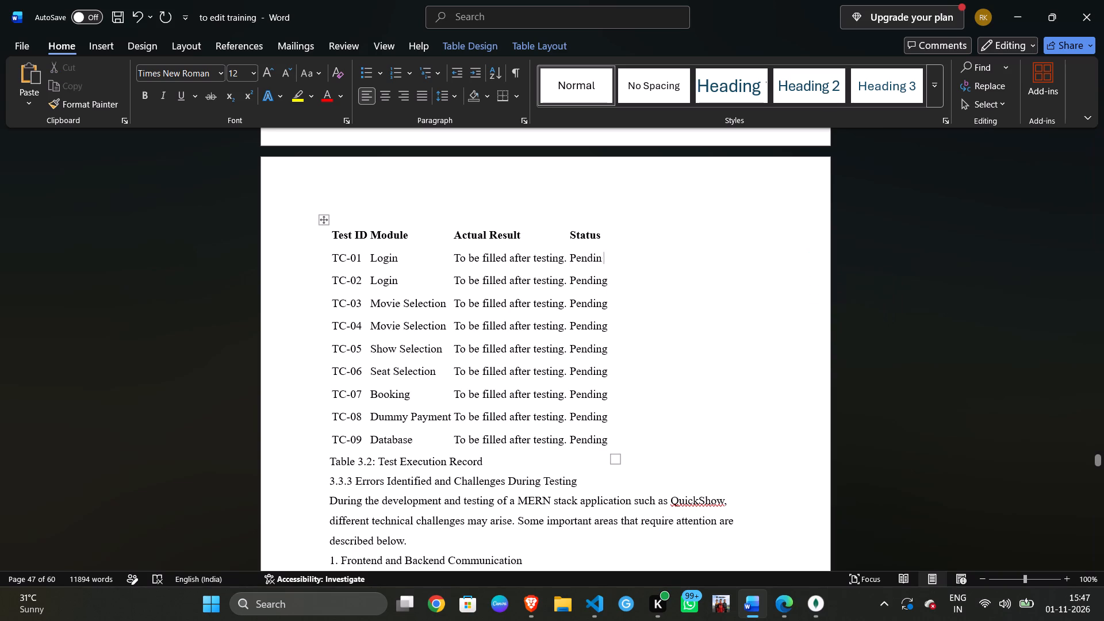
key(BackSpace)
key(BackSpace)
key(BackSpace)
key(BackSpace)
key(BackSpace)
text(ass)
Copy the "Pass" entry from TC-01 into the Status cells of tests TC-02 through TC-09.
click(599, 282)
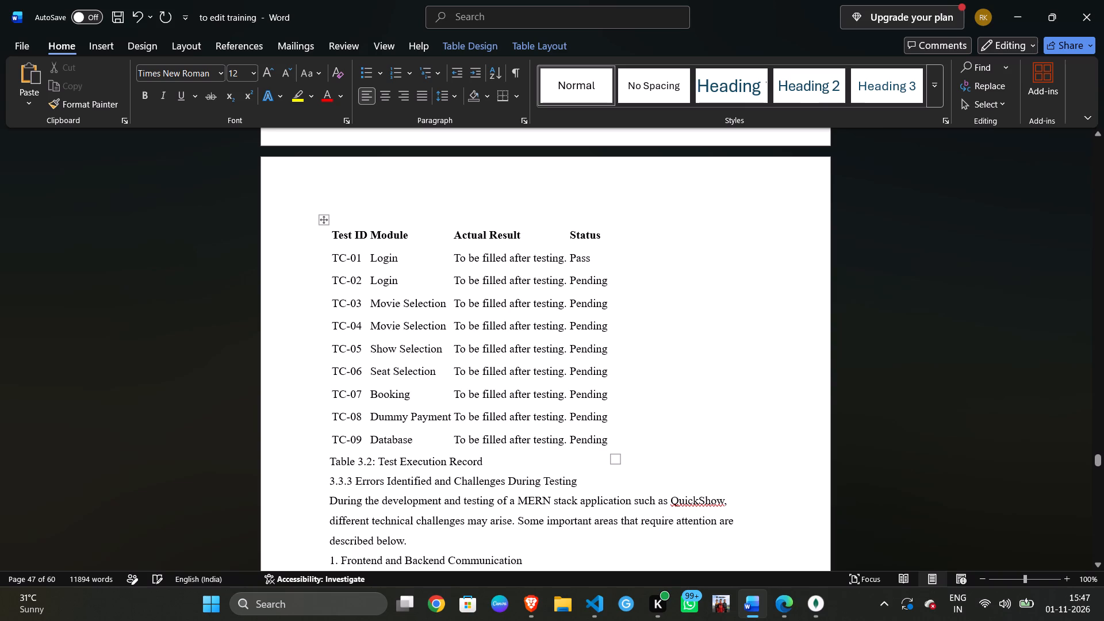
drag(589, 259, 570, 257)
key(ctrl+c)
click(581, 281)
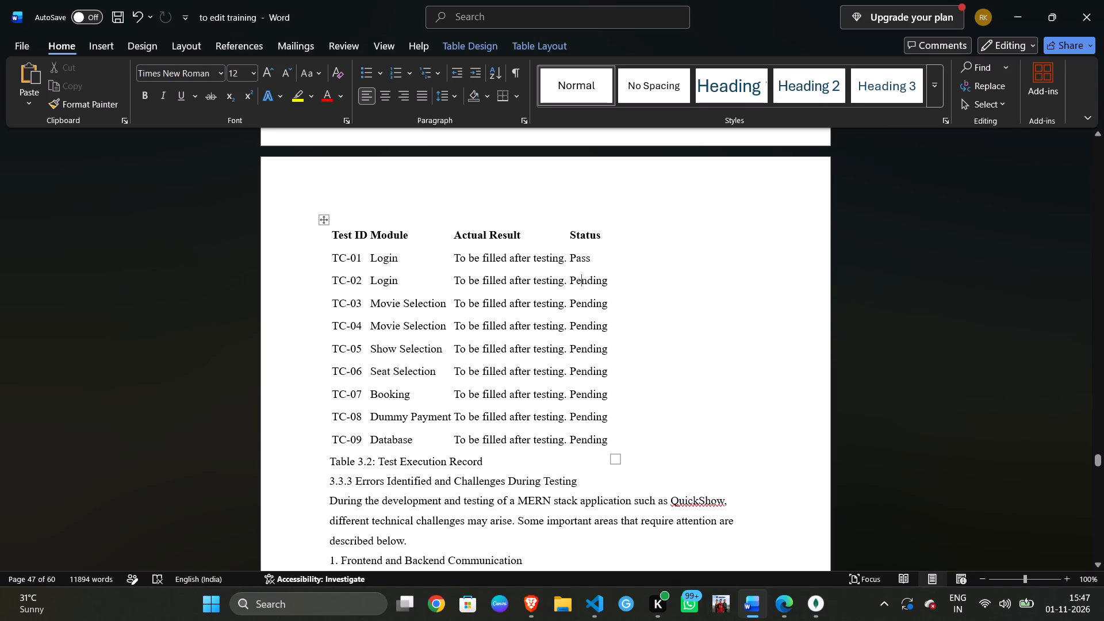
drag(572, 280, 602, 440)
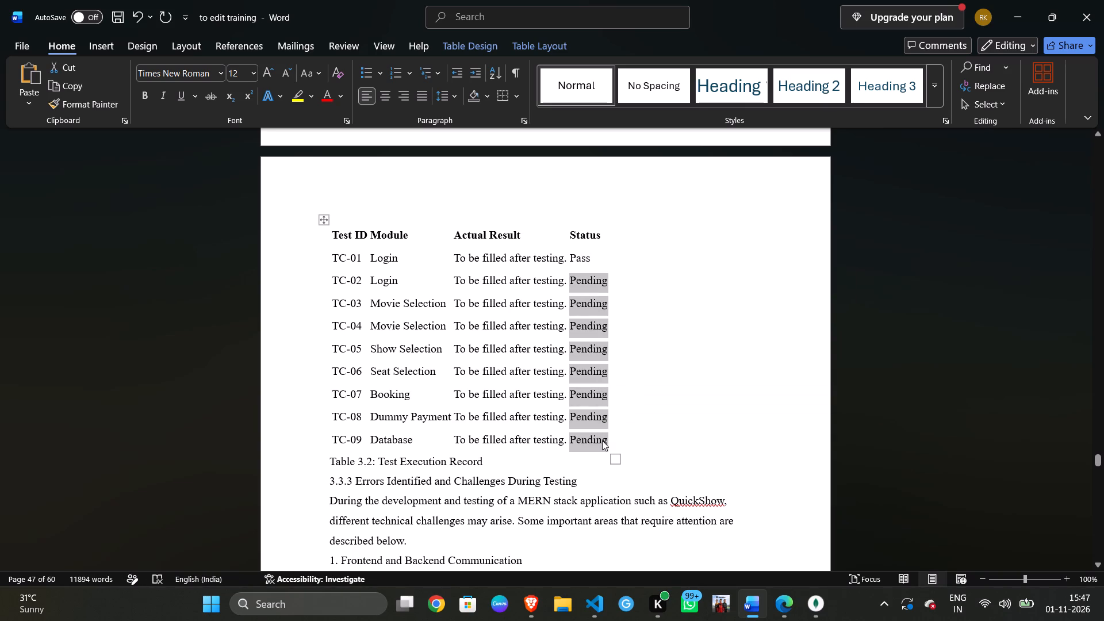
key(ctrl+v)
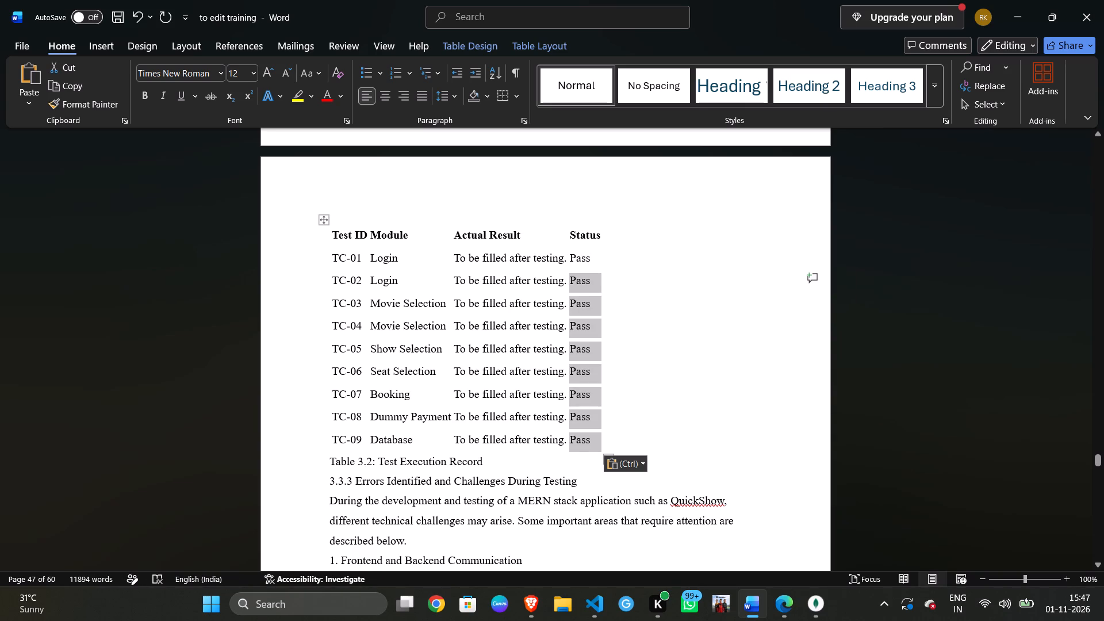
Delete the Actual Result column from the test execution table.
click(566, 260)
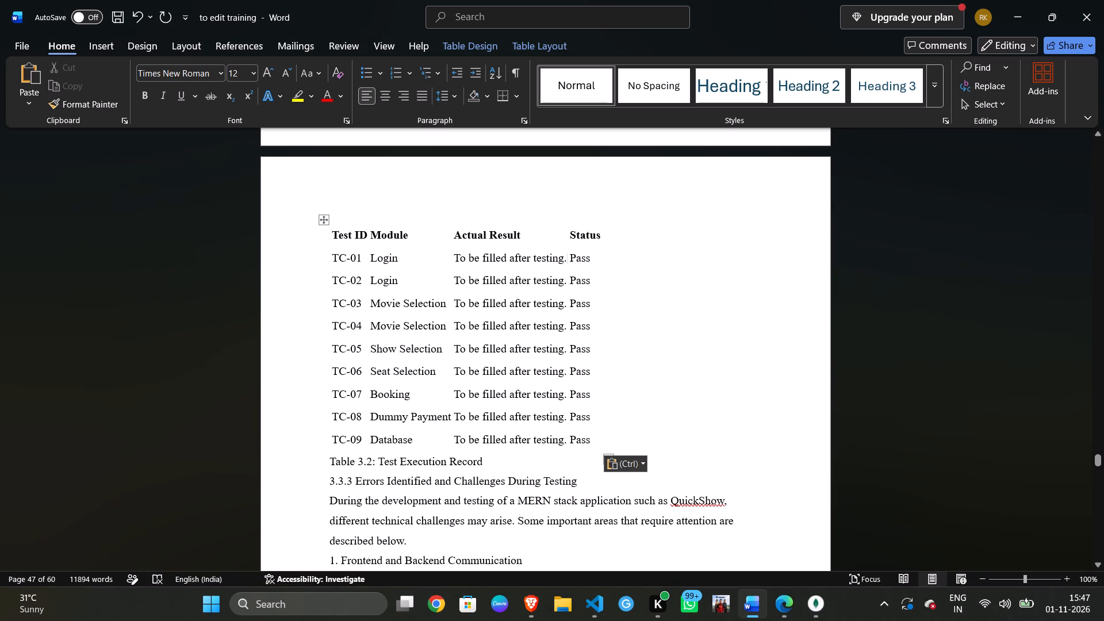
drag(453, 235, 544, 446)
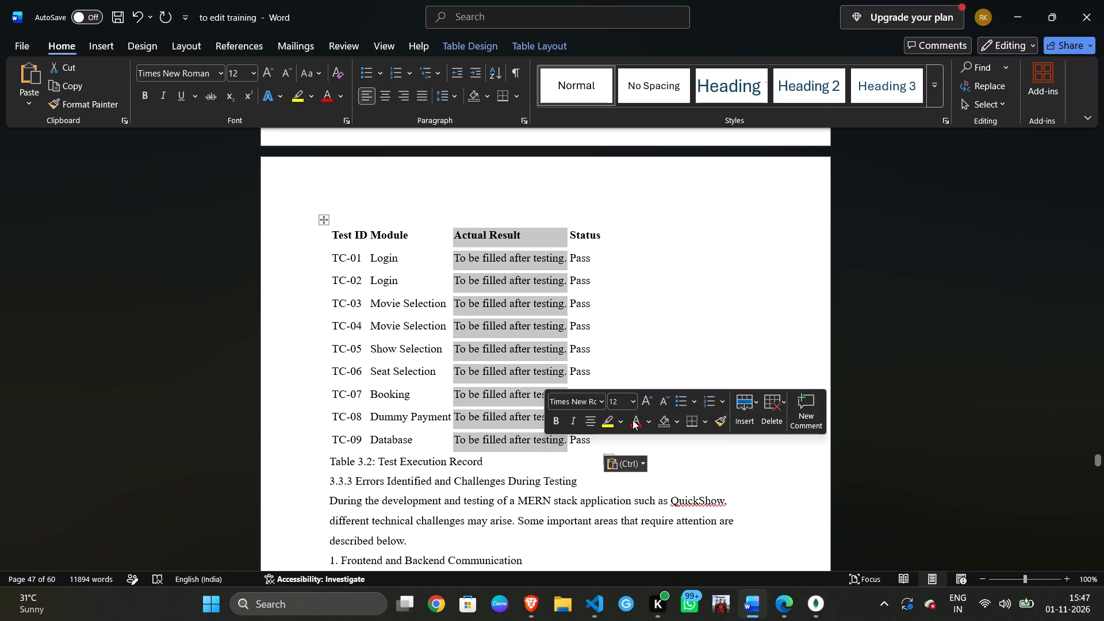
click(776, 412)
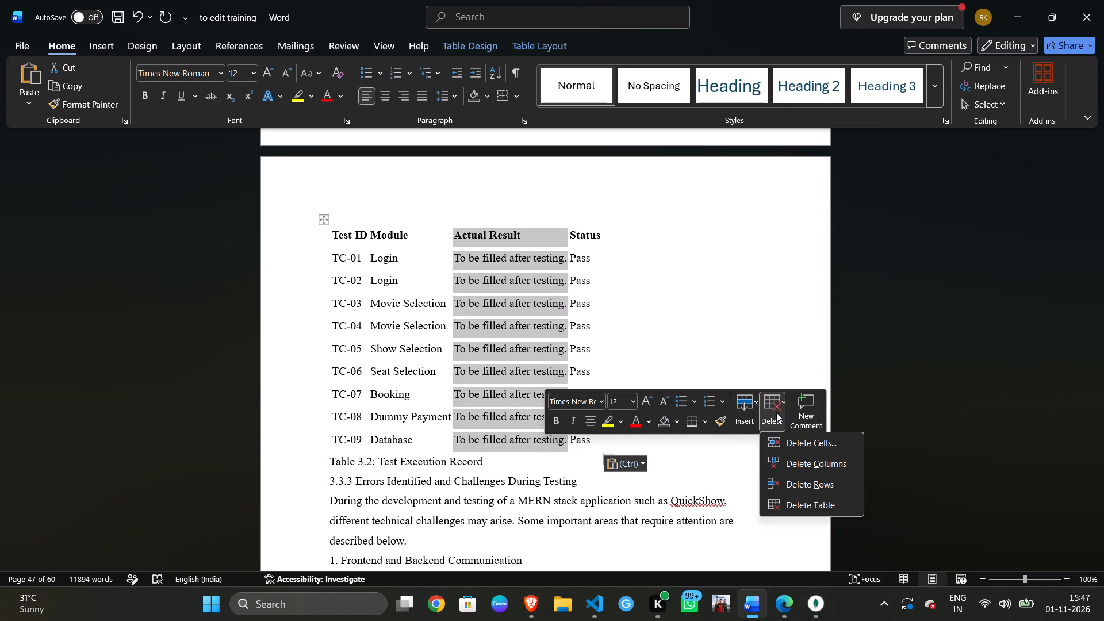
click(822, 465)
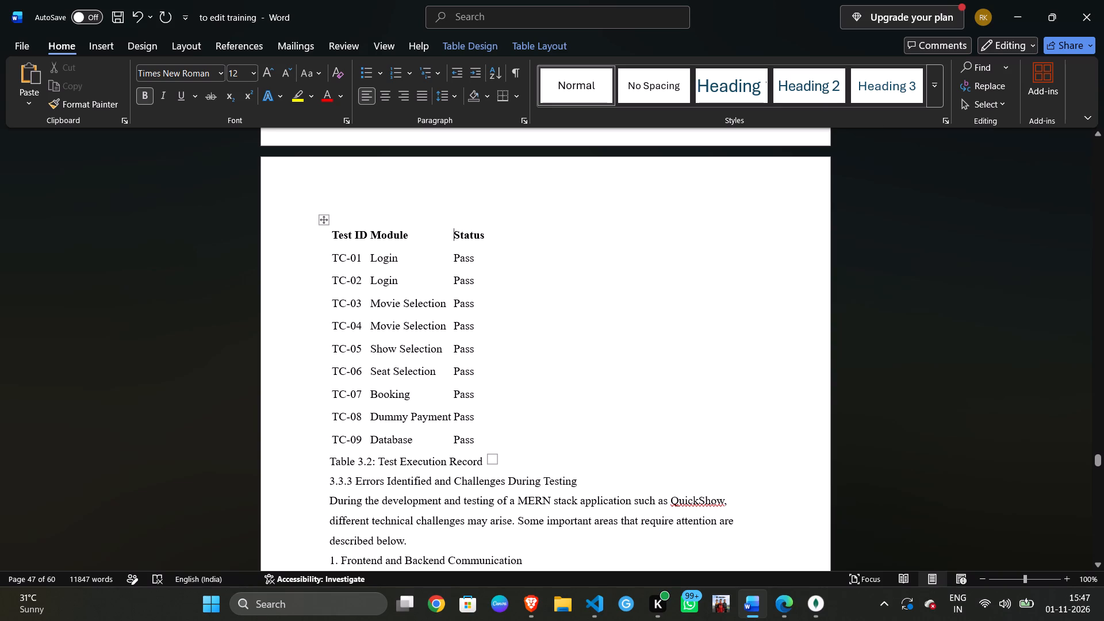
Widen the Test ID and Module columns of the test execution table by moving their column borders.
drag(370, 250, 374, 243)
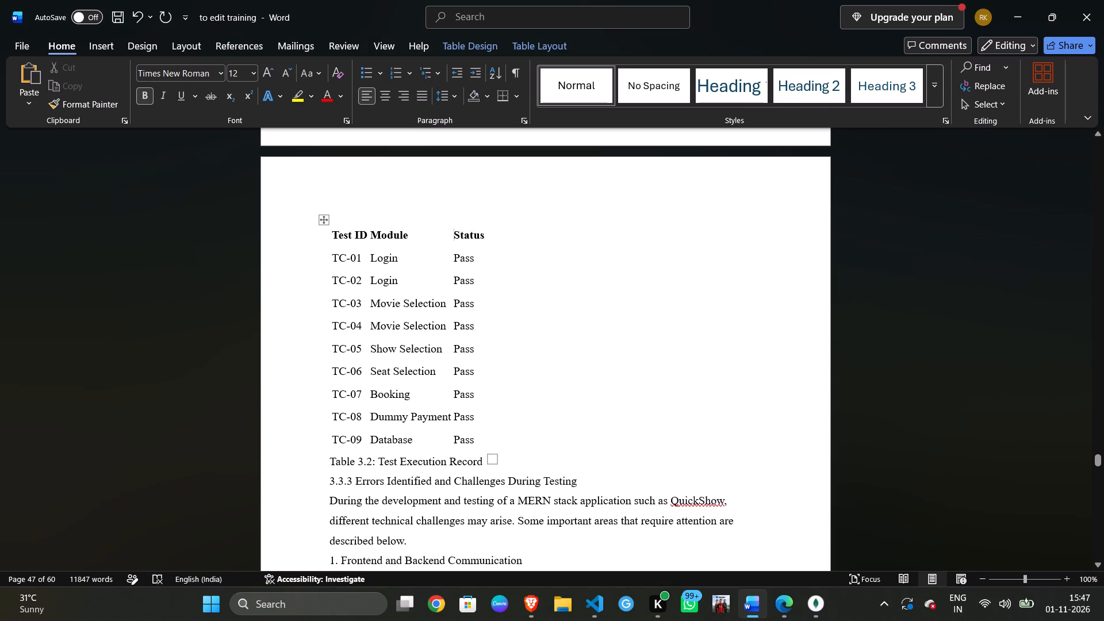
click(369, 247)
drag(367, 247, 390, 247)
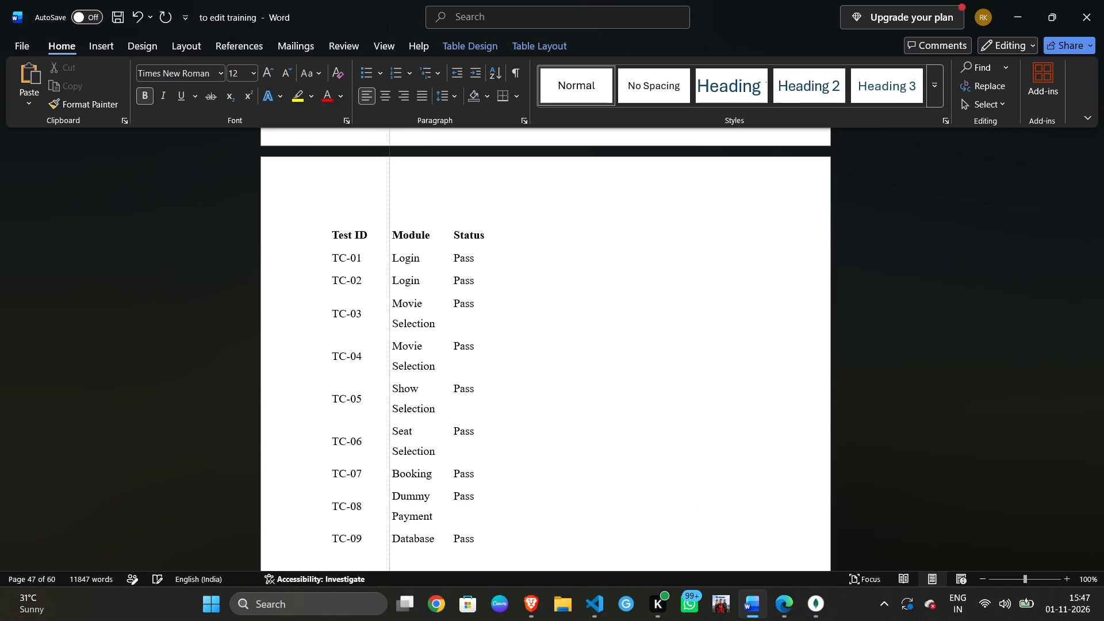
drag(390, 247, 408, 248)
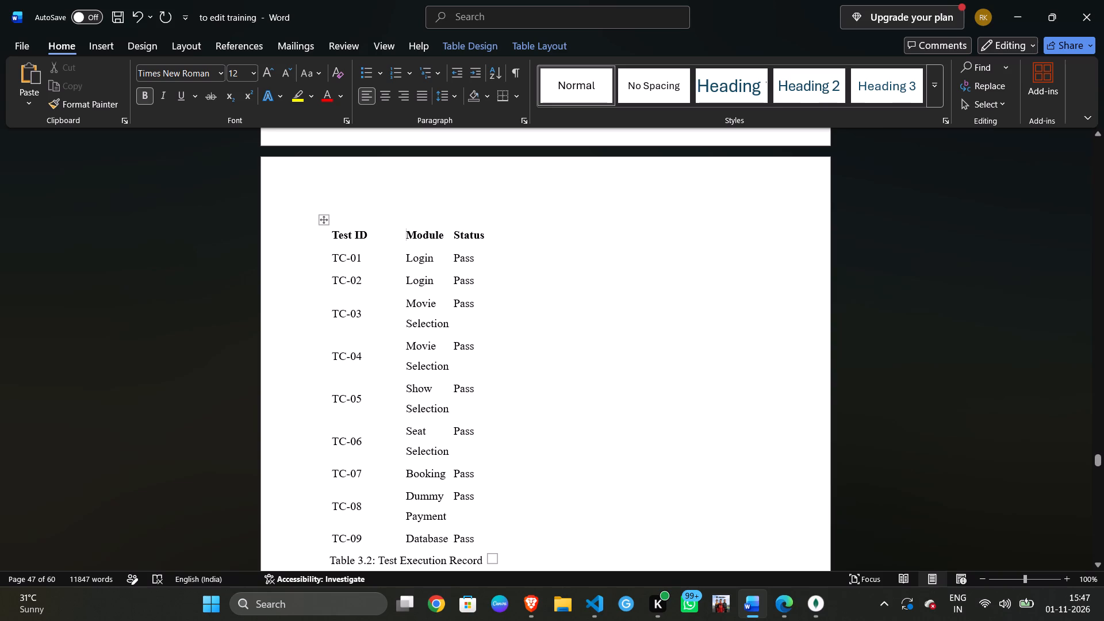
drag(450, 249, 483, 247)
click(325, 220)
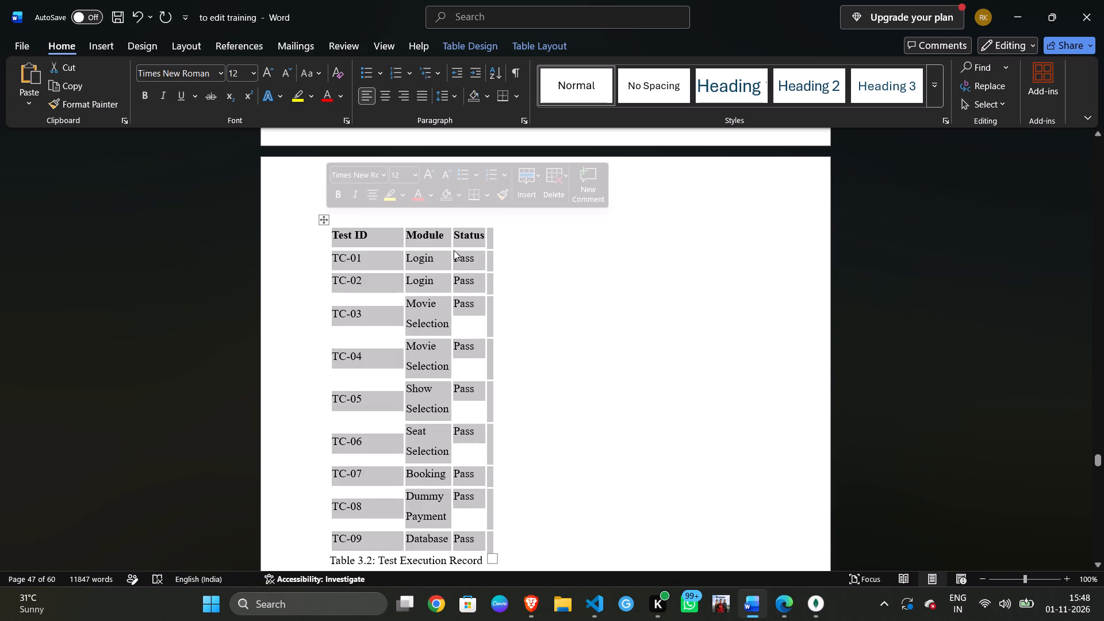
drag(450, 246, 476, 249)
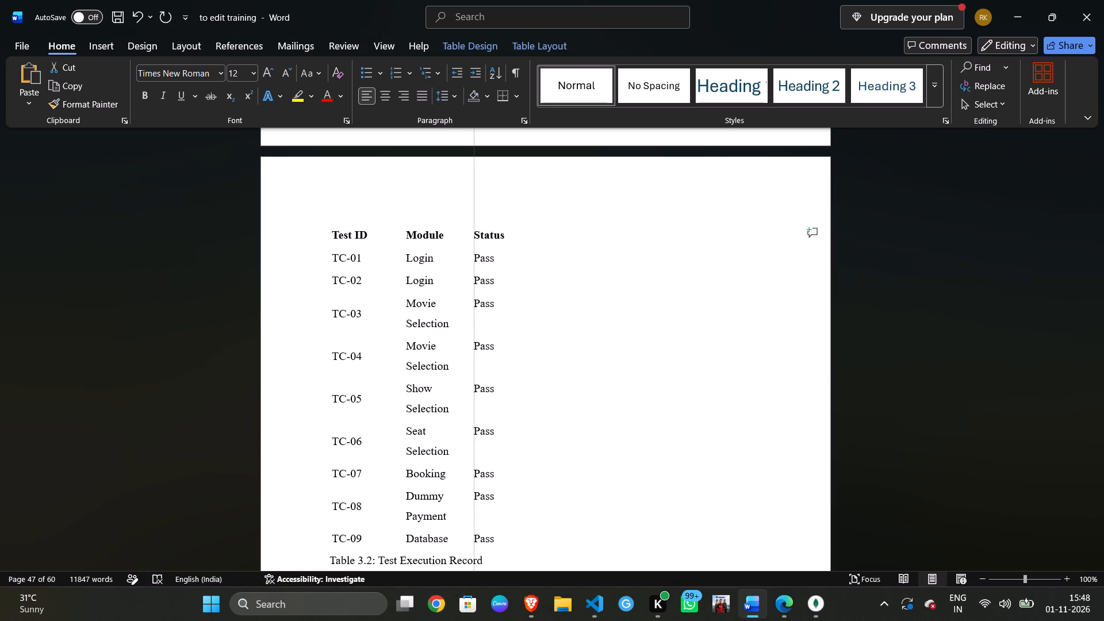
drag(476, 249, 477, 250)
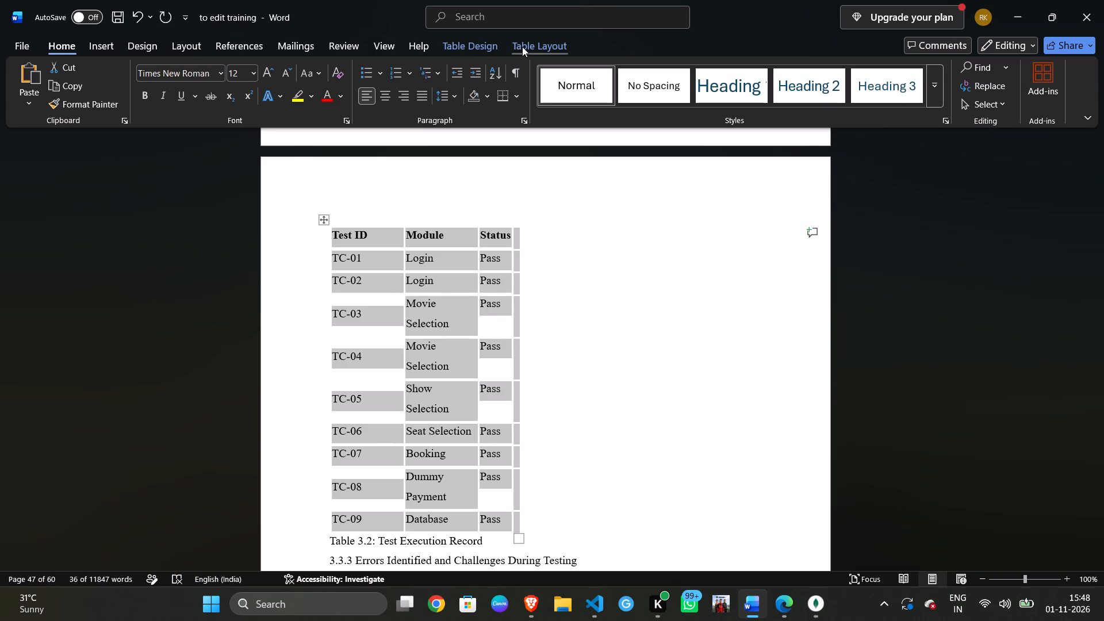
Apply the plain grid table style with full borders to the whole test execution table.
click(485, 46)
click(218, 79)
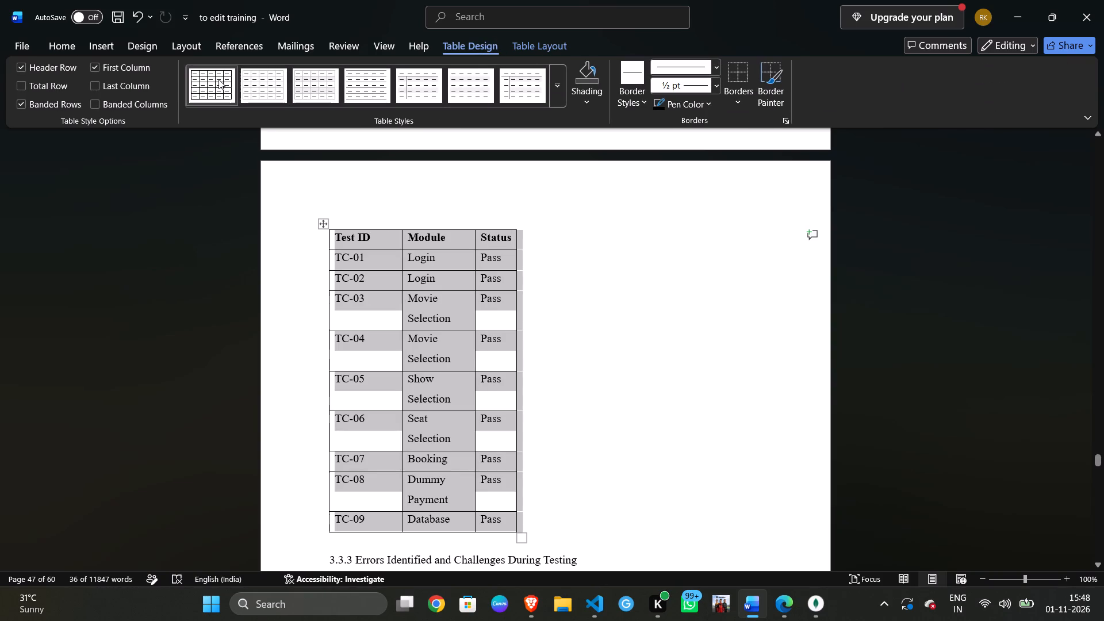
click(476, 243)
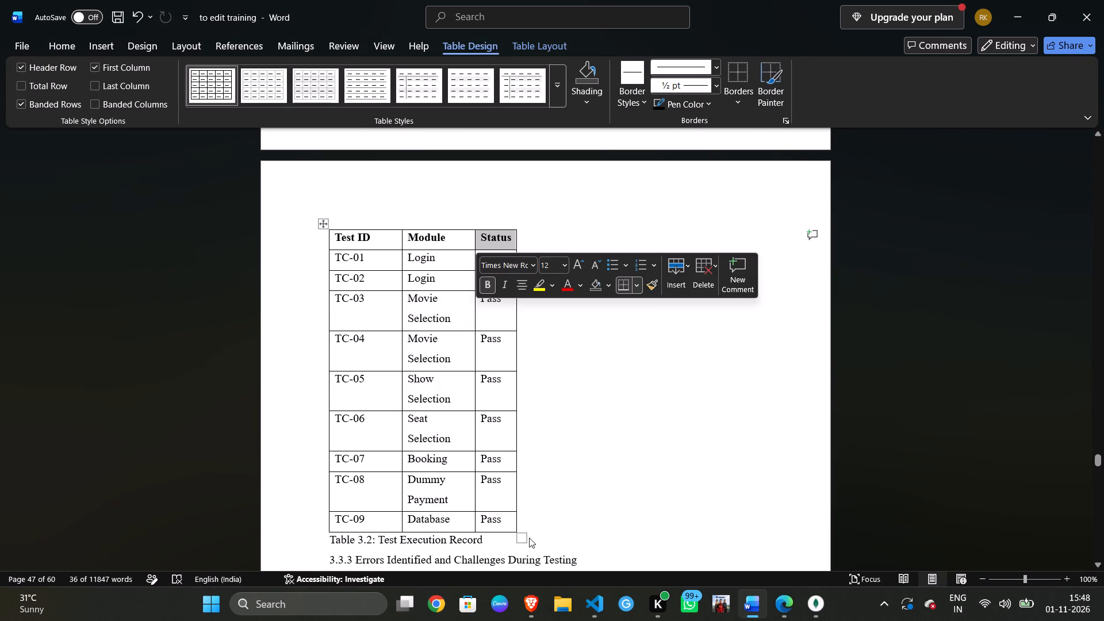
Enlarge the whole test execution table so it spans most of the page's text width.
drag(524, 535, 596, 515)
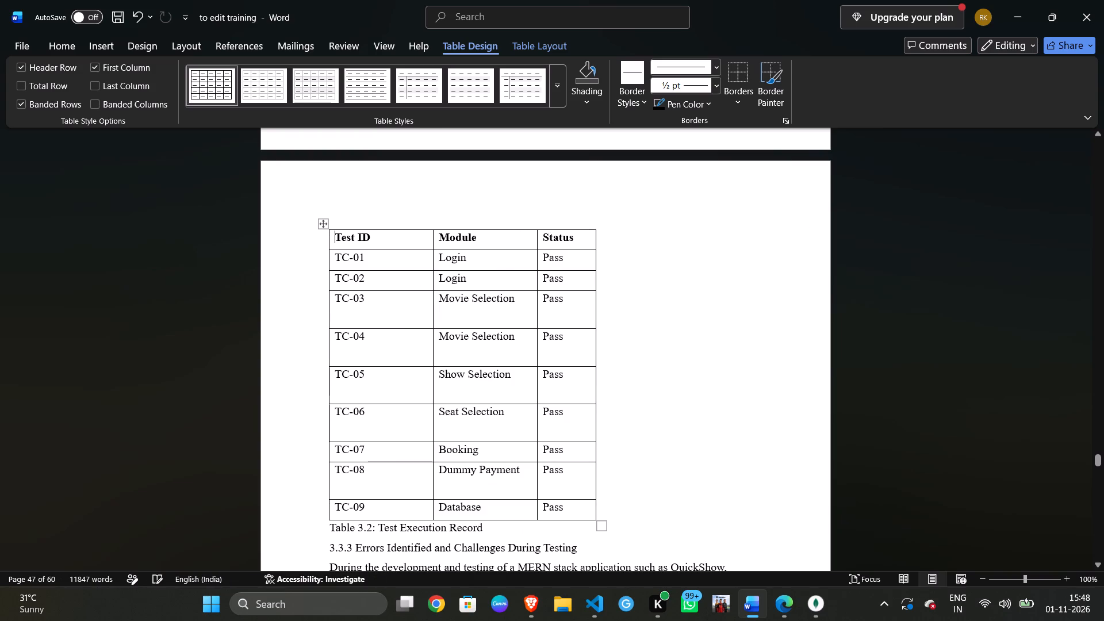
drag(607, 526, 695, 512)
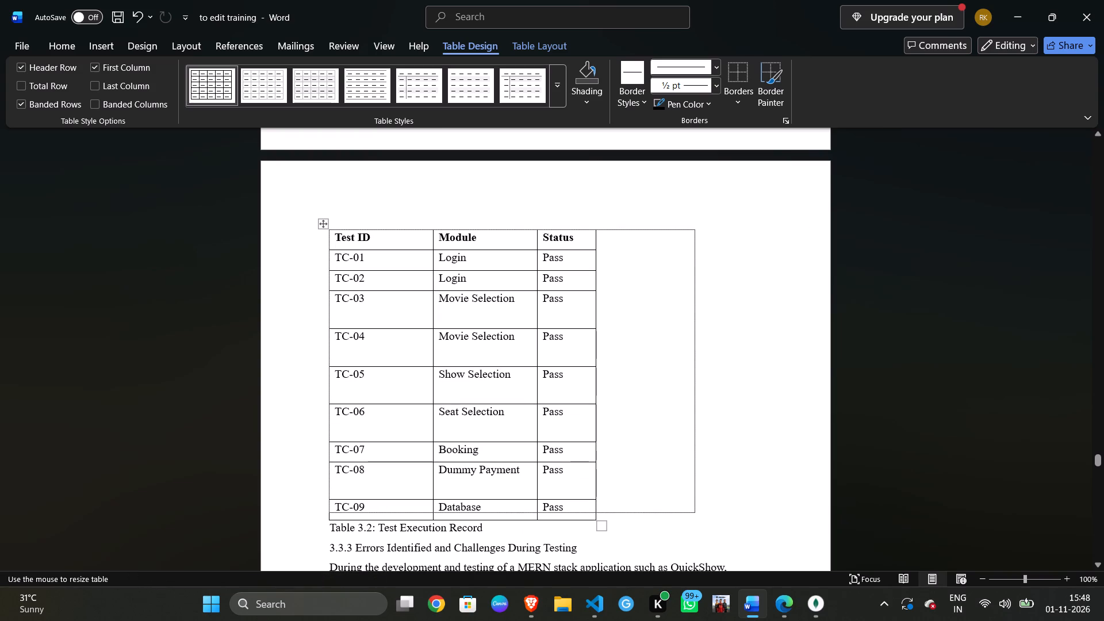
drag(695, 512, 688, 516)
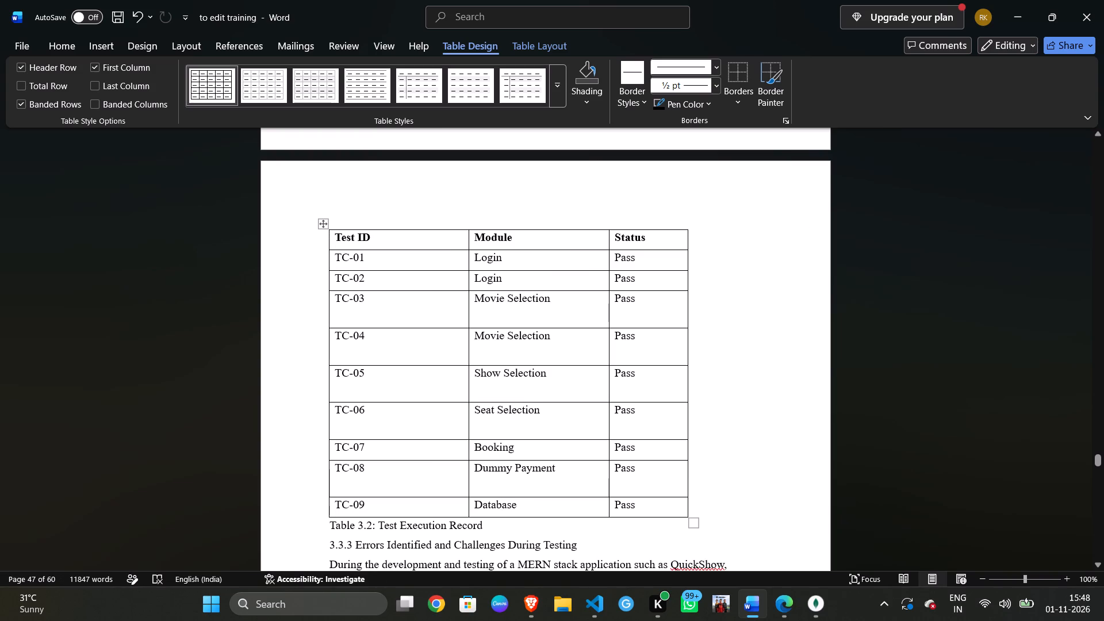
Italicise the caption "Table 3.2: Test Execution Record".
drag(331, 530, 398, 536)
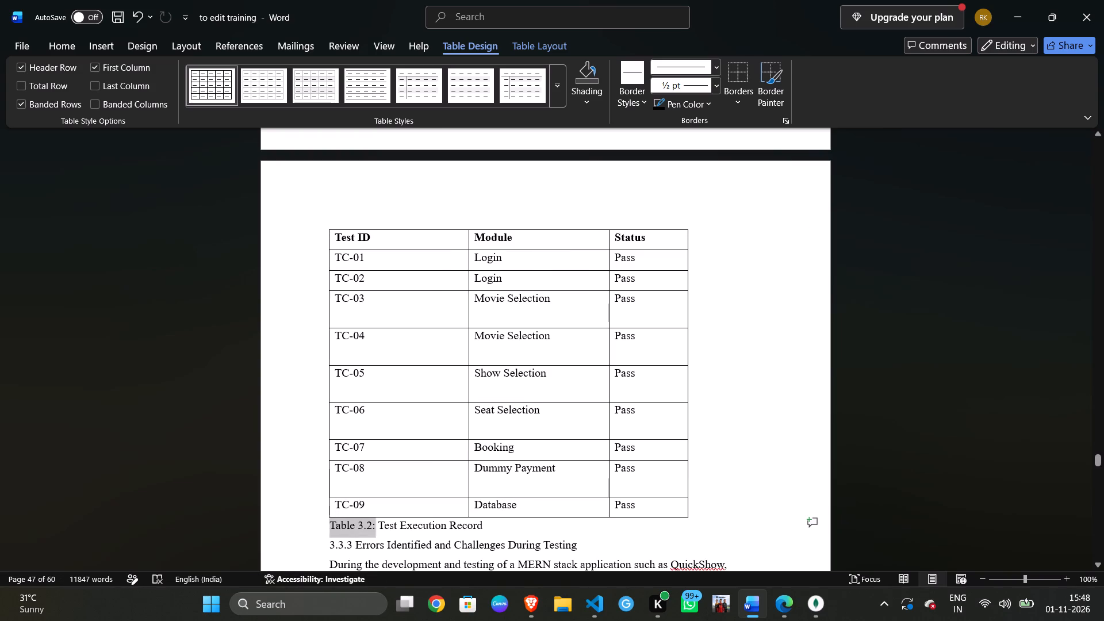
drag(398, 536, 495, 530)
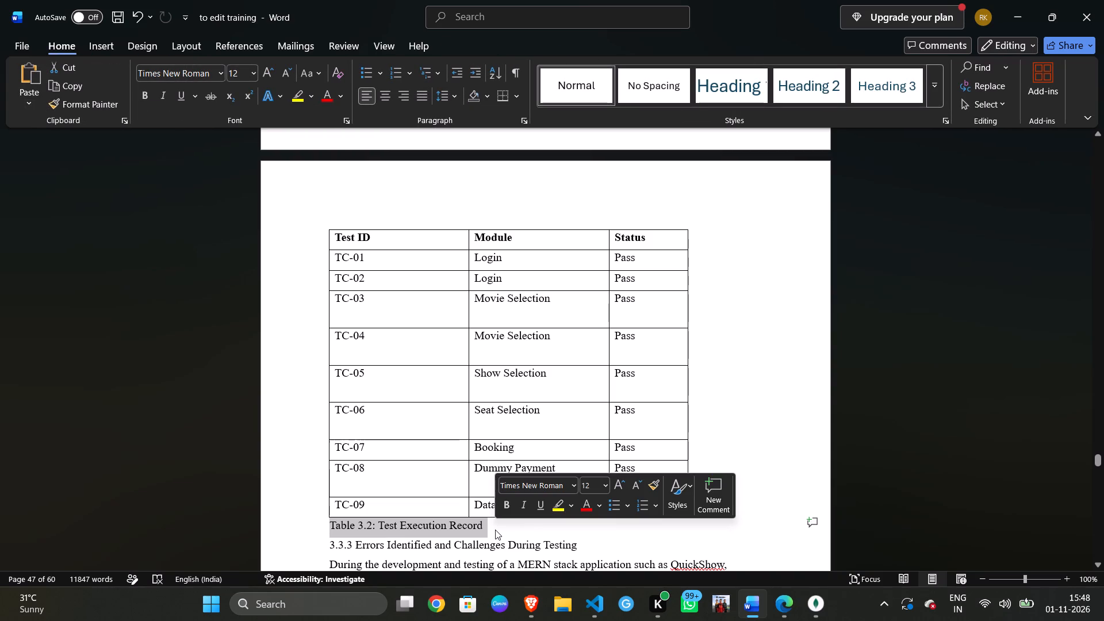
click(523, 508)
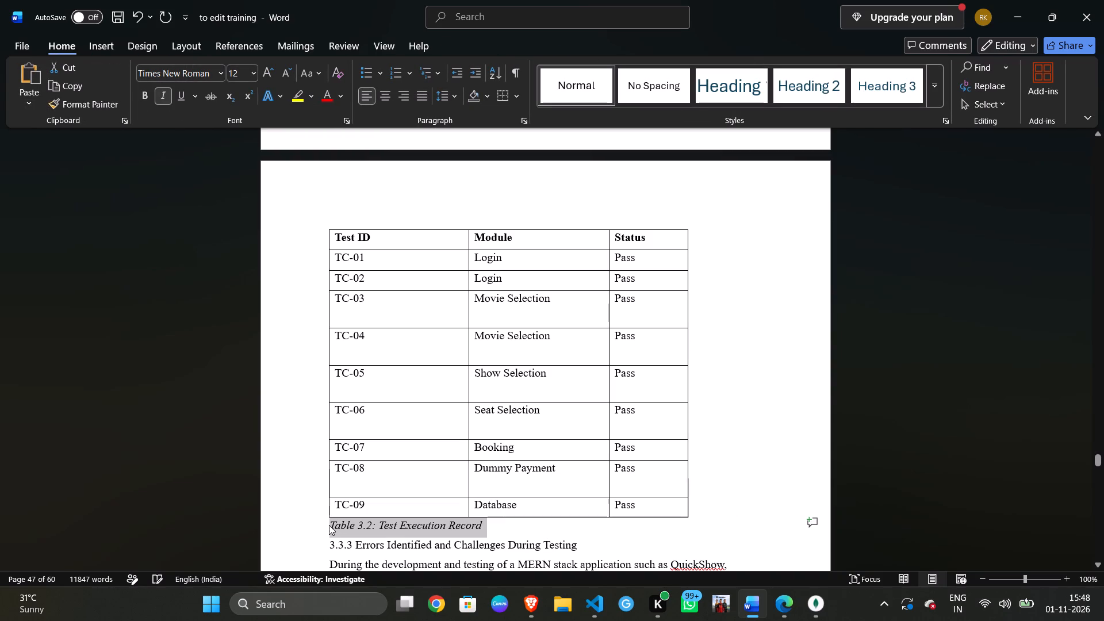
Shift the Table 3.2 caption with leading spaces so it sits roughly centred beneath the table.
click(329, 525)
key(space)
key(space)
key(space)
key(space)
key(space)
key(space)
key(space)
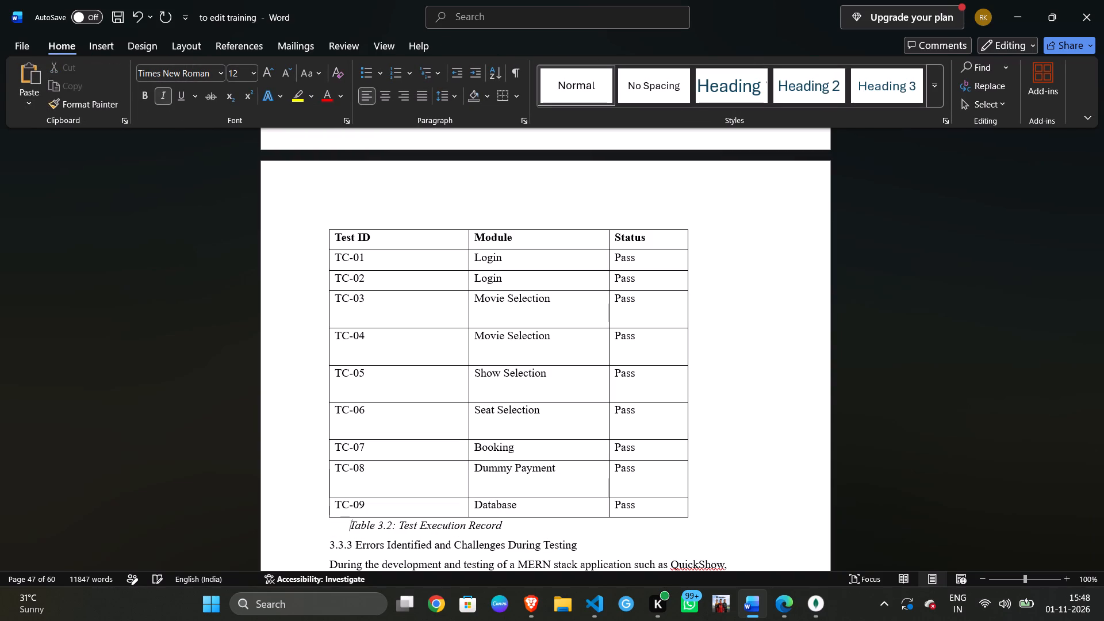
key(space)
key(space)
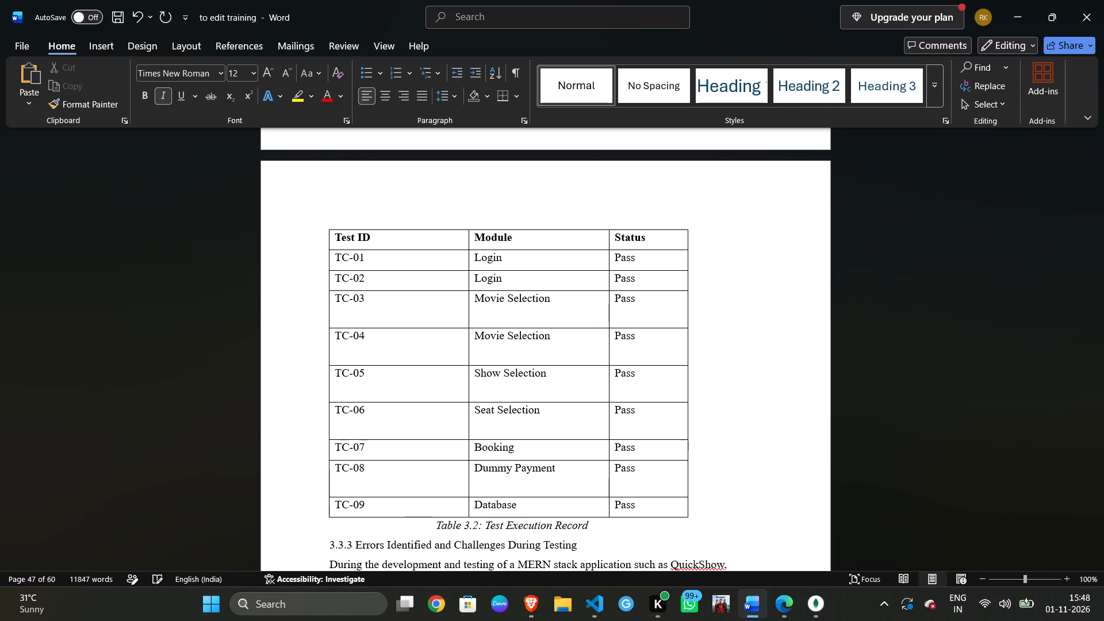
key(space)
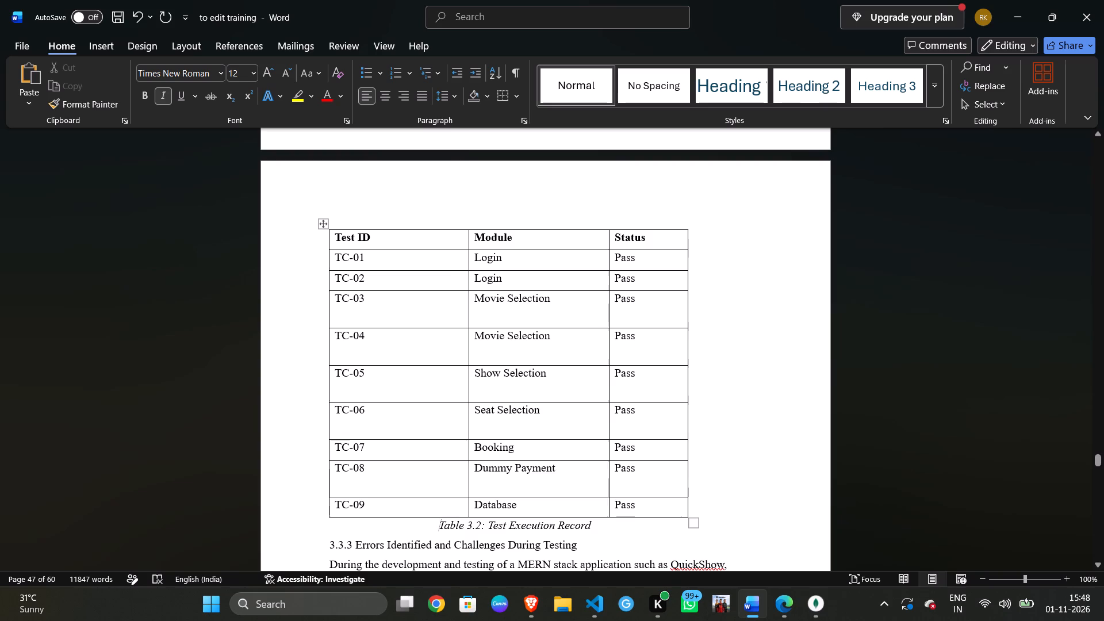
Narrow the Test ID and Module columns so the Status column gains width within the same table width.
drag(467, 264, 437, 273)
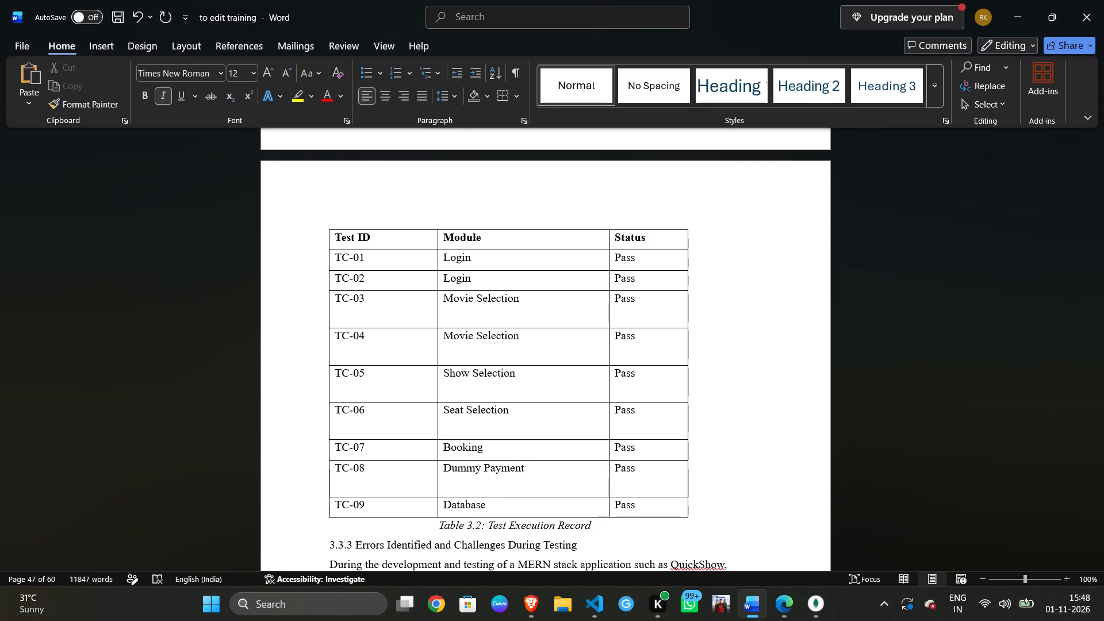
drag(608, 263, 591, 265)
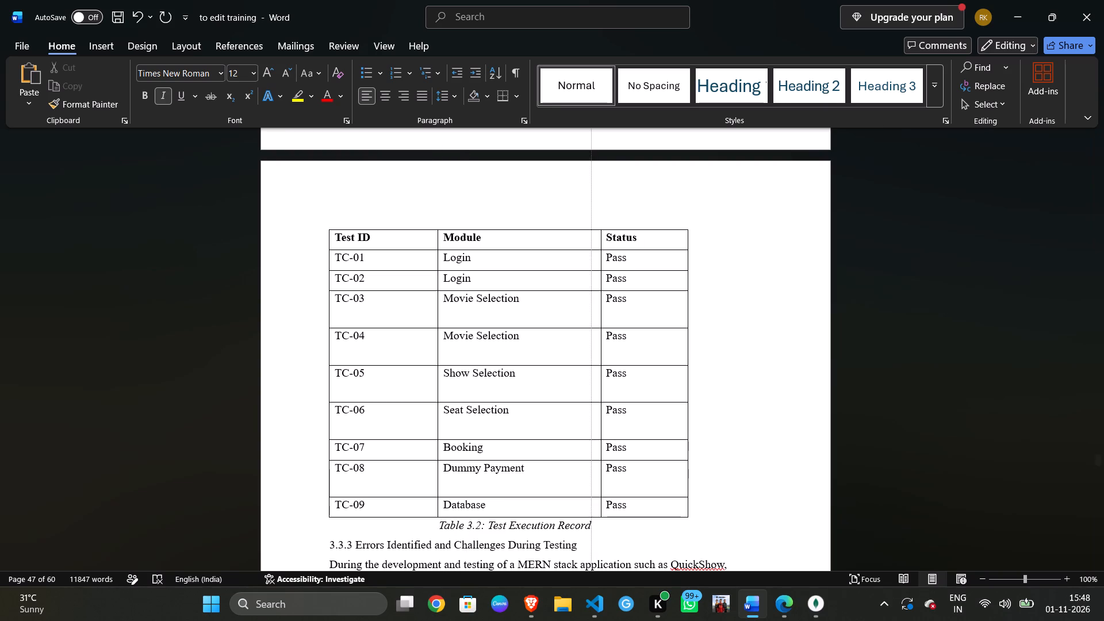
drag(591, 265, 589, 266)
Insert a blank line between the Table 3.2 caption and the 3.3.3 heading.
scroll(400, 364, down, 1)
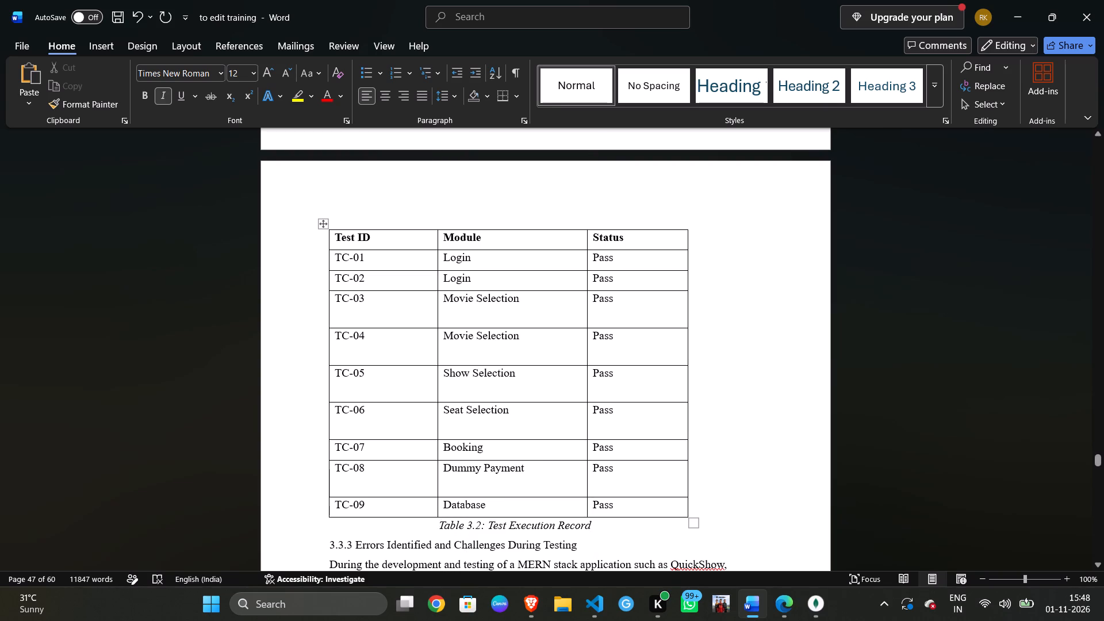
scroll(400, 364, down, 1)
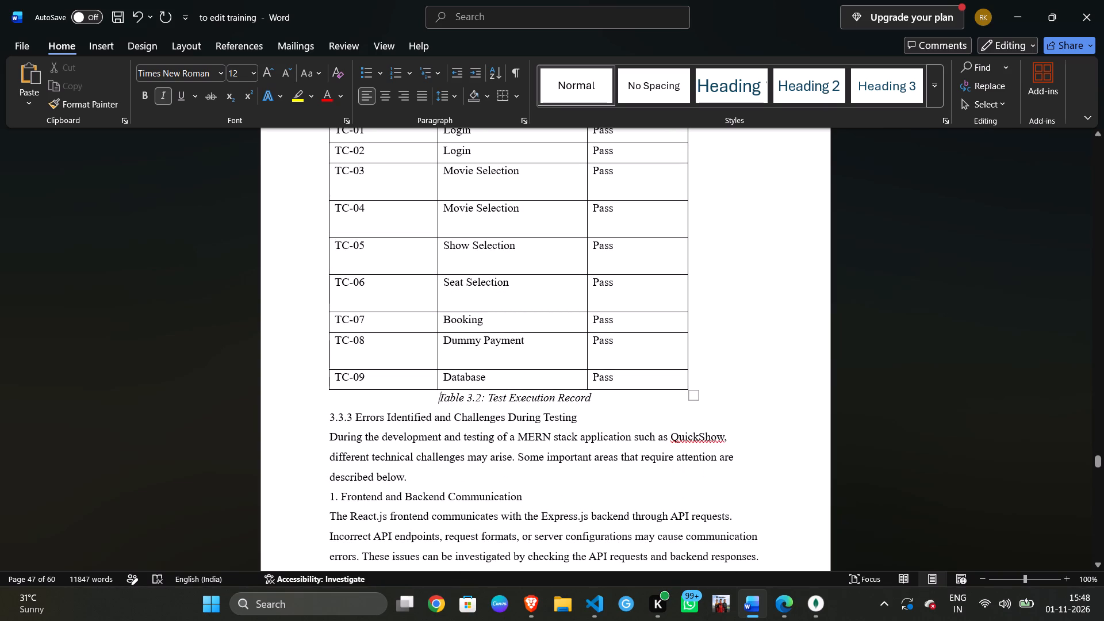
click(327, 419)
key(Return)
Centre the text in all cells of the test execution table, from Test ID through Status.
scroll(415, 423, up, 1)
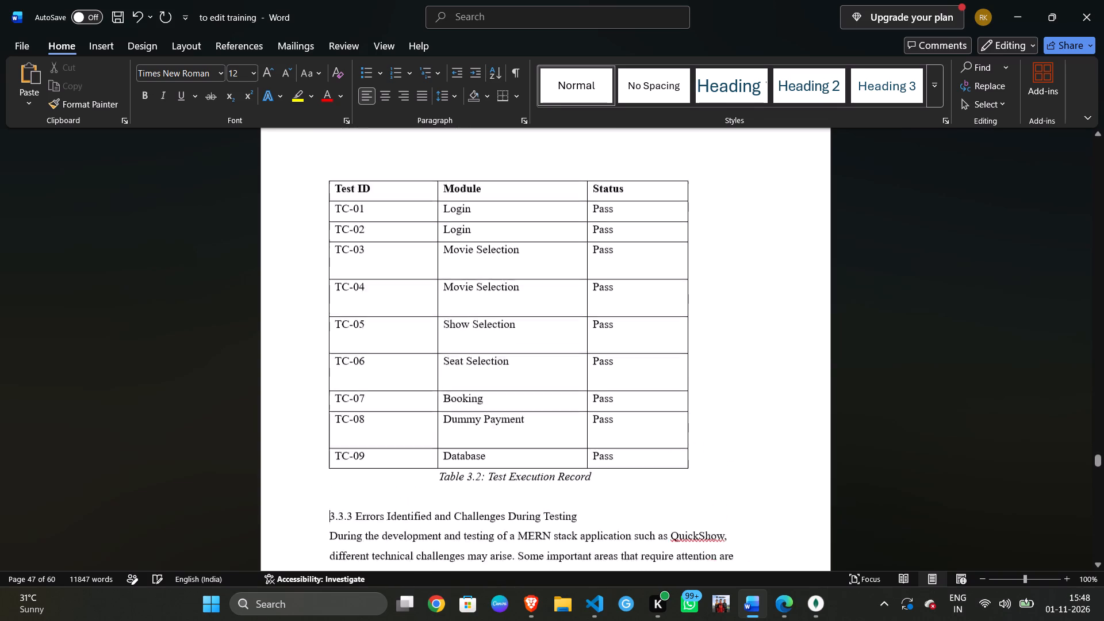
scroll(415, 423, up, 1)
drag(336, 245, 607, 452)
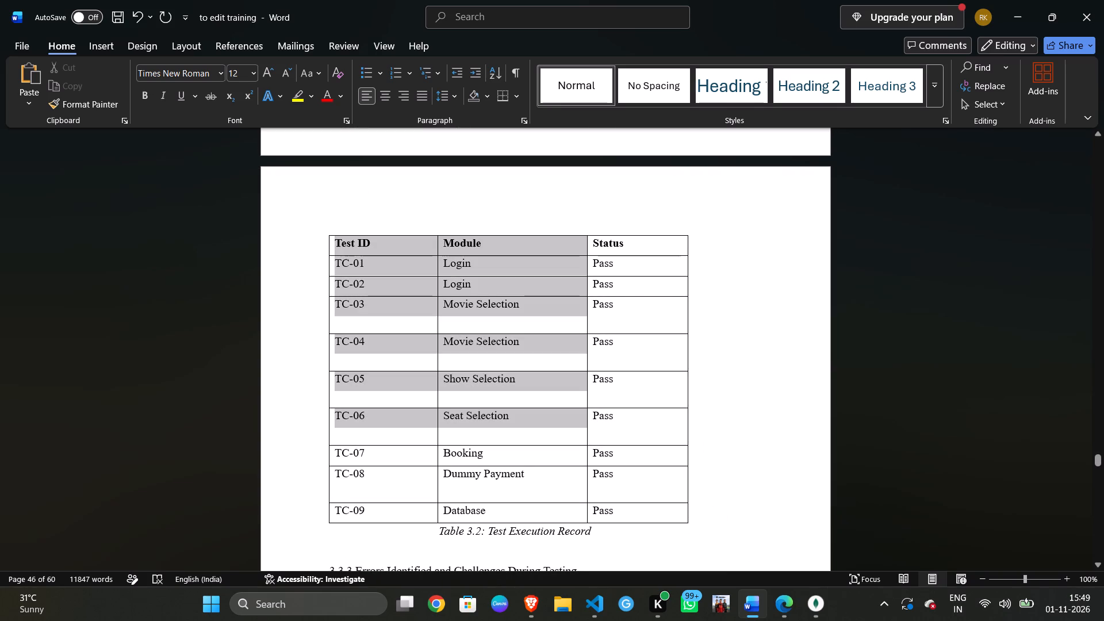
drag(607, 452, 649, 512)
click(388, 91)
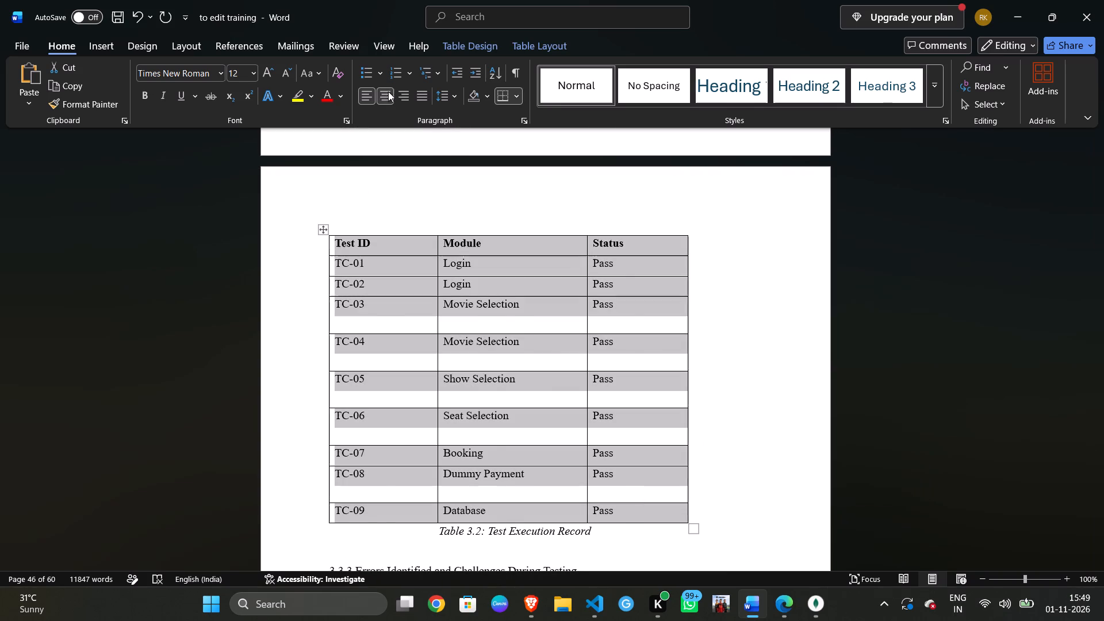
Undo the centring of the text in the test execution table.
click(740, 287)
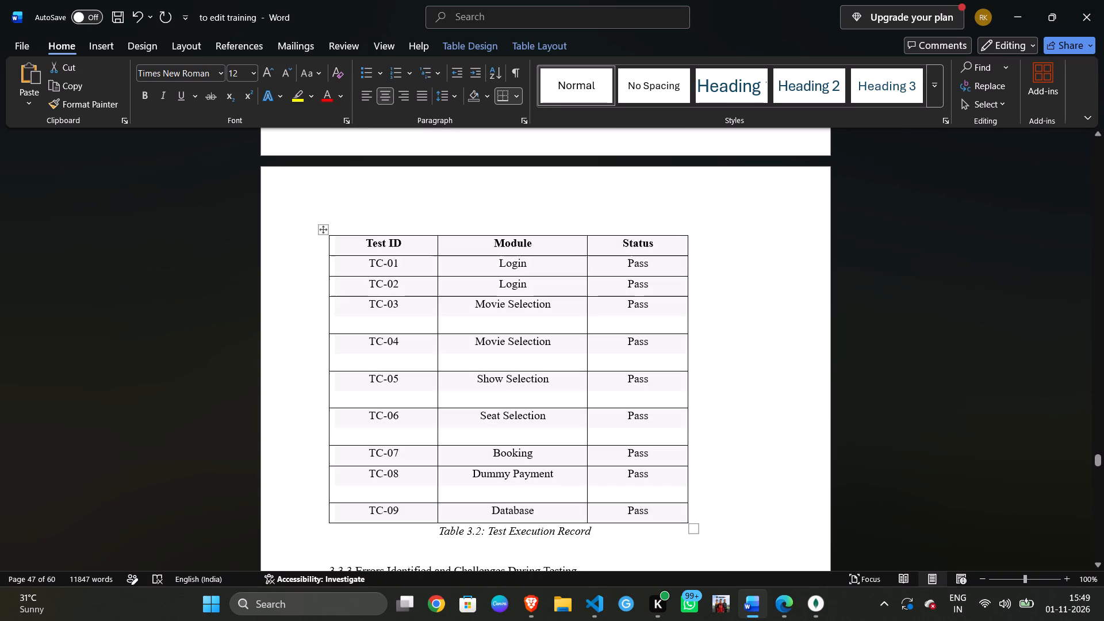
key(ctrl+z)
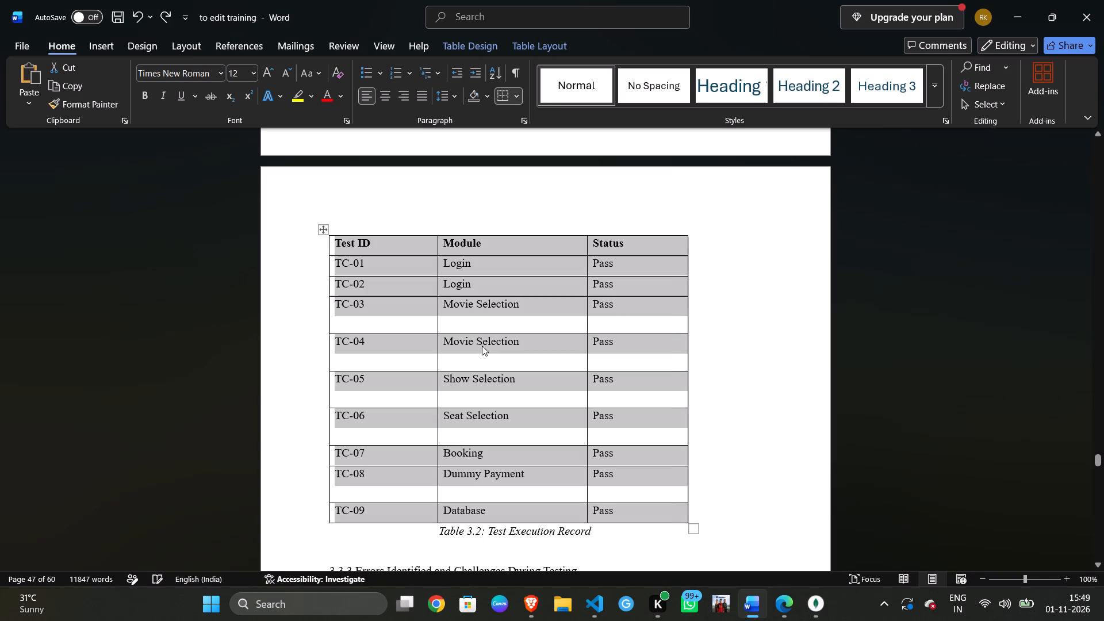
click(758, 386)
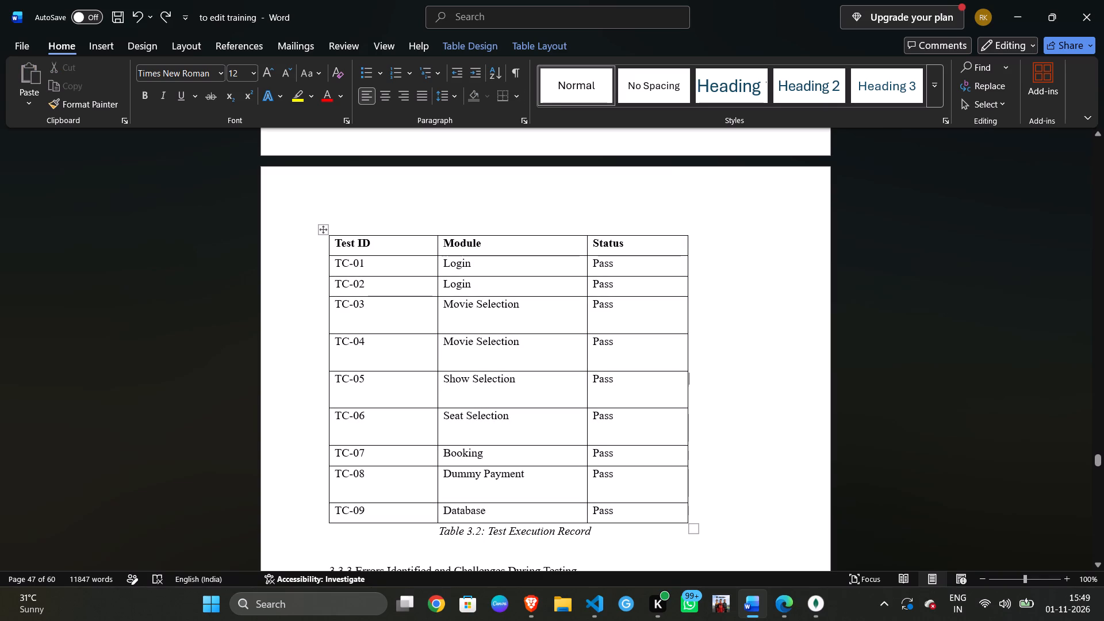
Make the test IDs TC-01 through TC-09 in Table 3.2 bold.
drag(334, 262, 371, 520)
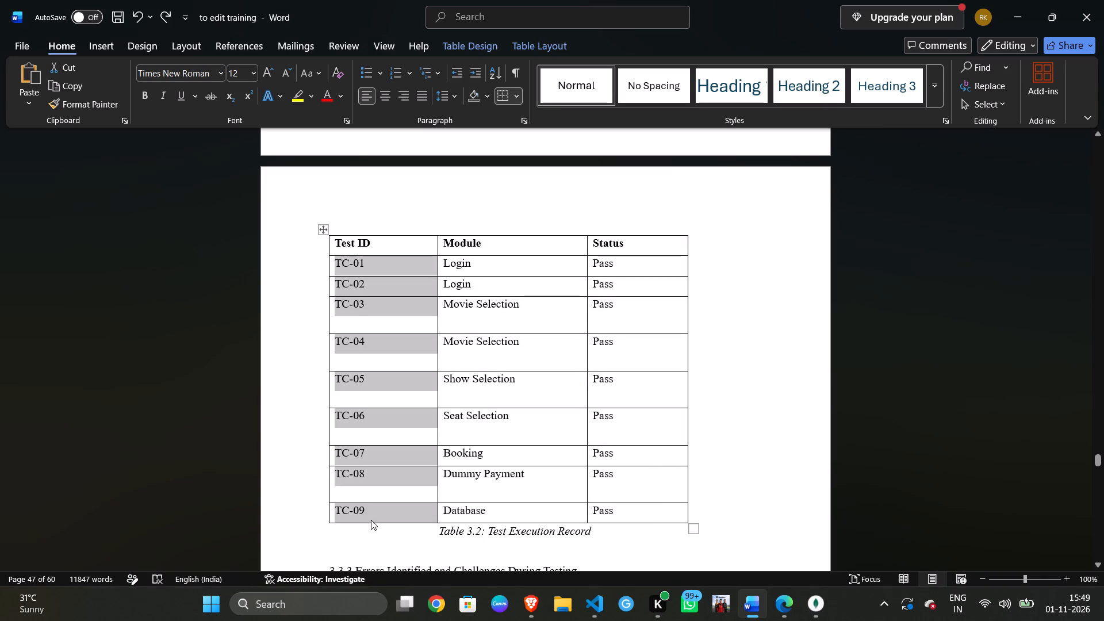
key(ctrl+b)
click(742, 399)
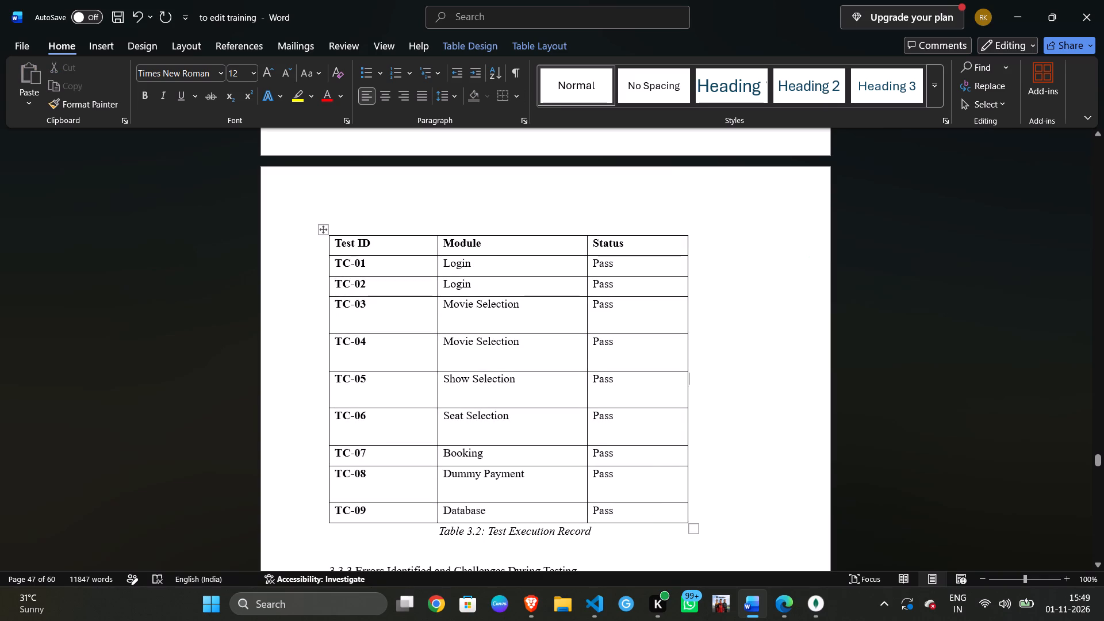
Format the heading "3.3.3 Errors Identified and Challenges During Testing" as bold at 14 pt.
scroll(699, 398, down, 3)
scroll(461, 273, up, 1)
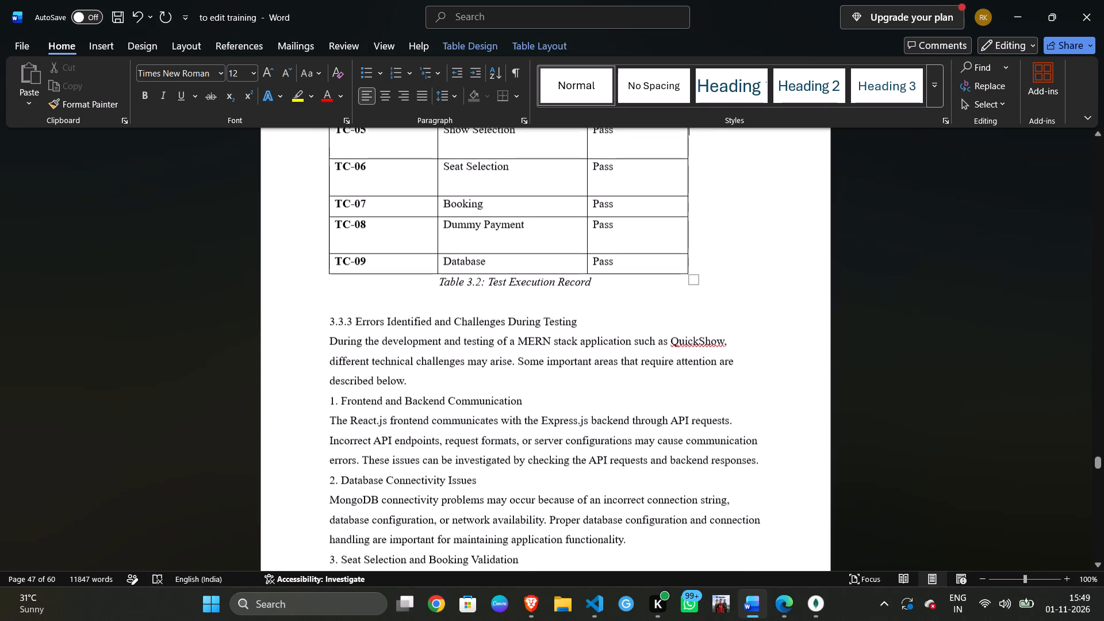
drag(584, 323, 309, 317)
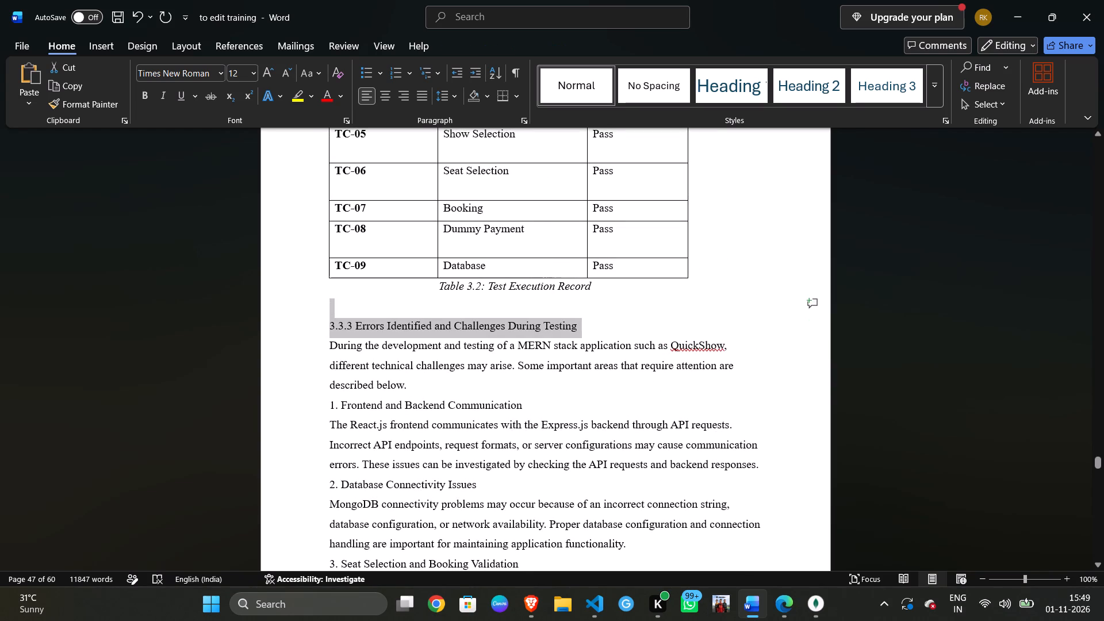
key(ctrl+b)
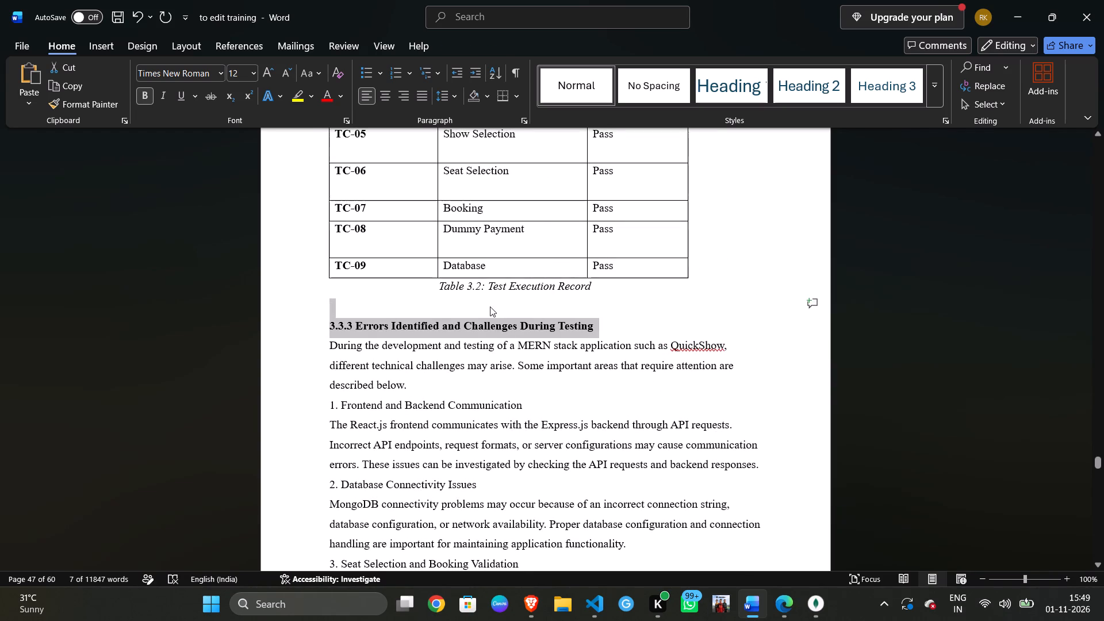
click(254, 72)
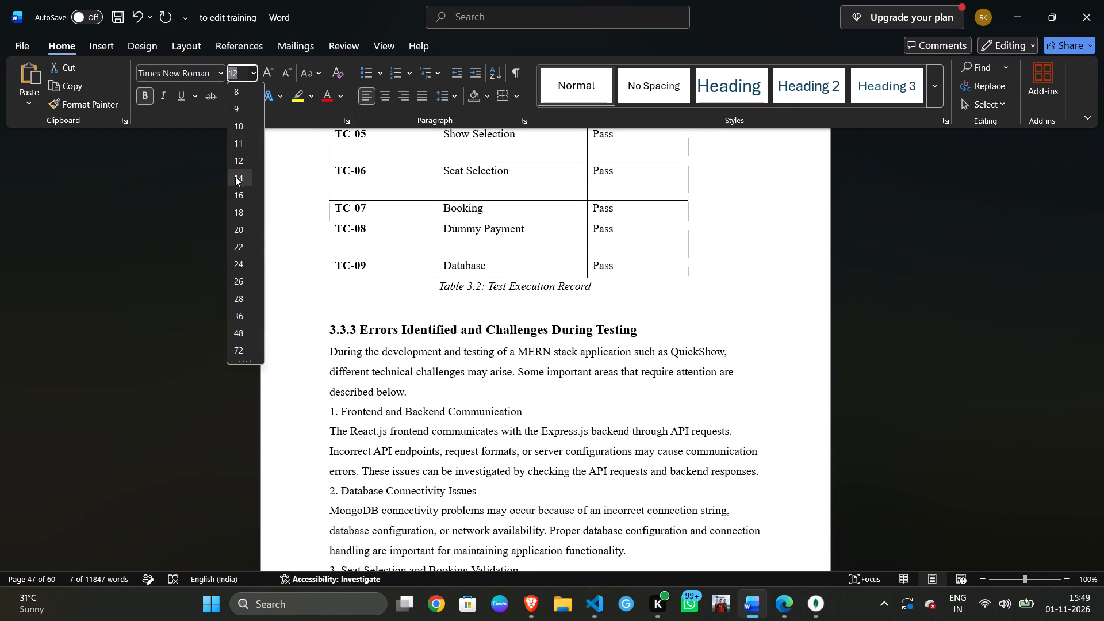
click(235, 177)
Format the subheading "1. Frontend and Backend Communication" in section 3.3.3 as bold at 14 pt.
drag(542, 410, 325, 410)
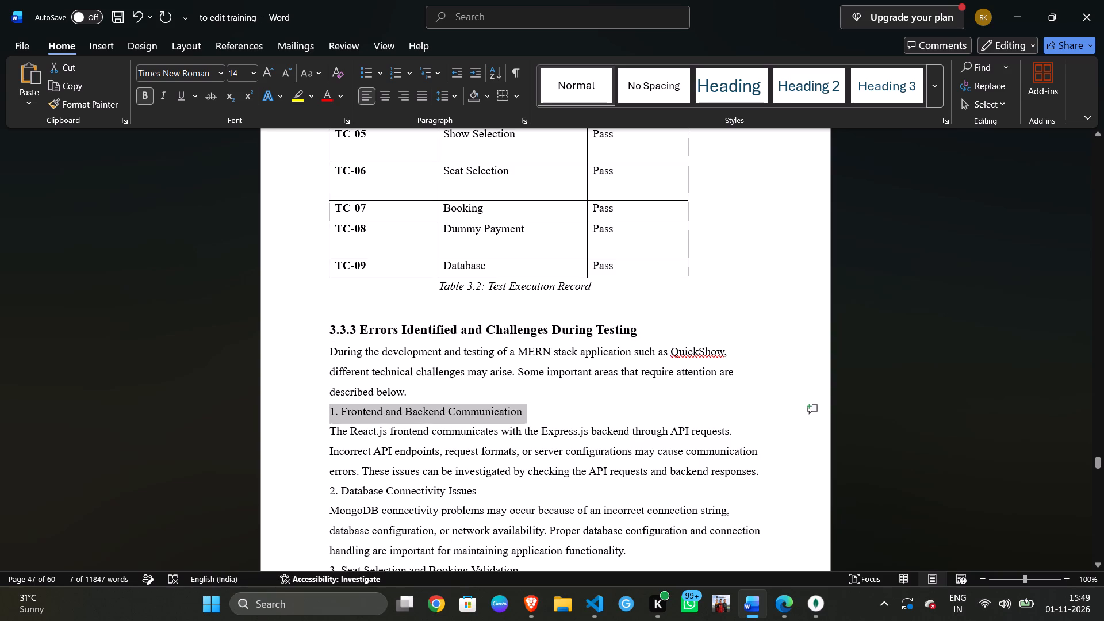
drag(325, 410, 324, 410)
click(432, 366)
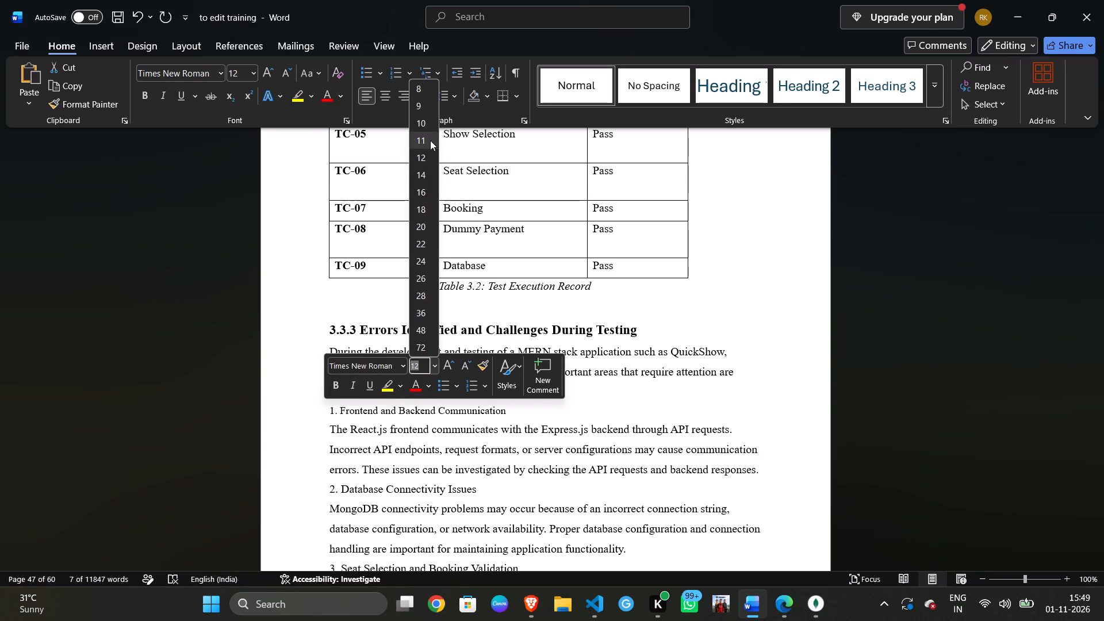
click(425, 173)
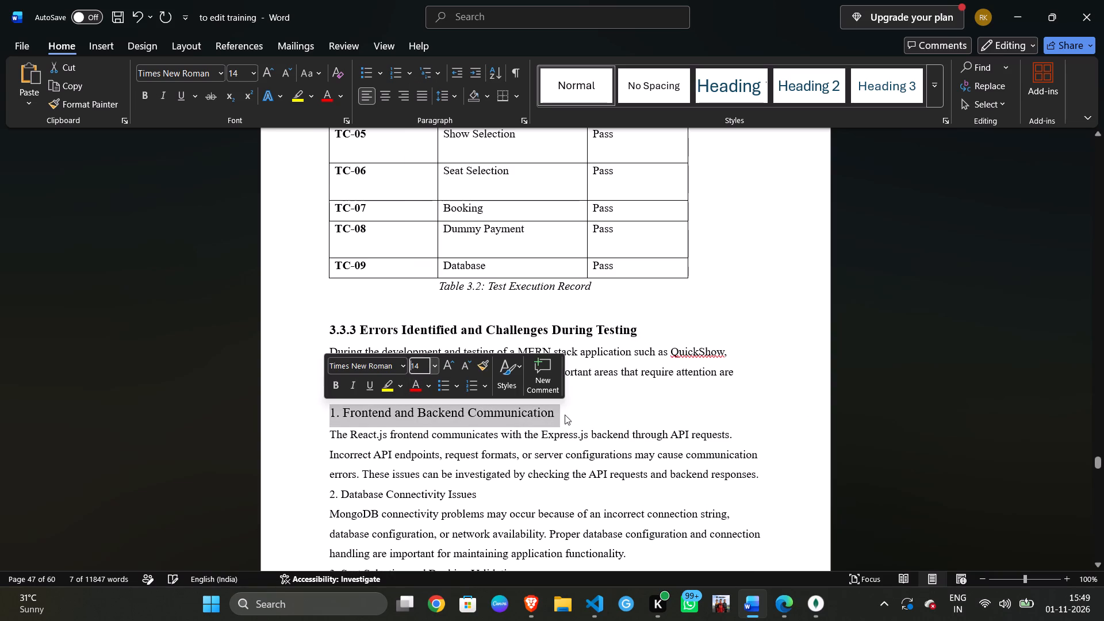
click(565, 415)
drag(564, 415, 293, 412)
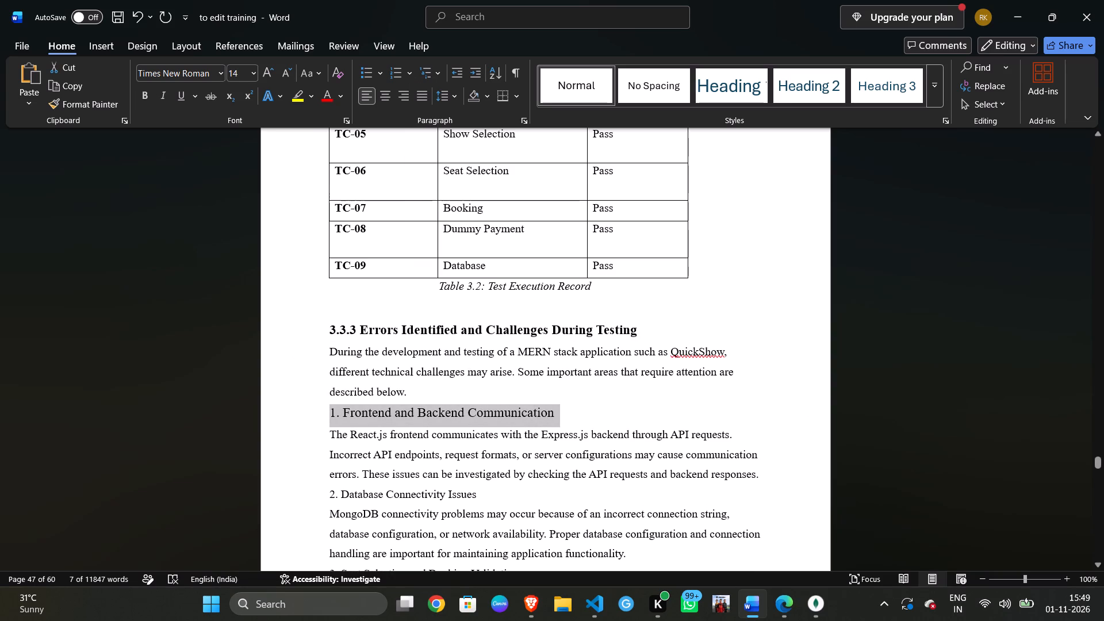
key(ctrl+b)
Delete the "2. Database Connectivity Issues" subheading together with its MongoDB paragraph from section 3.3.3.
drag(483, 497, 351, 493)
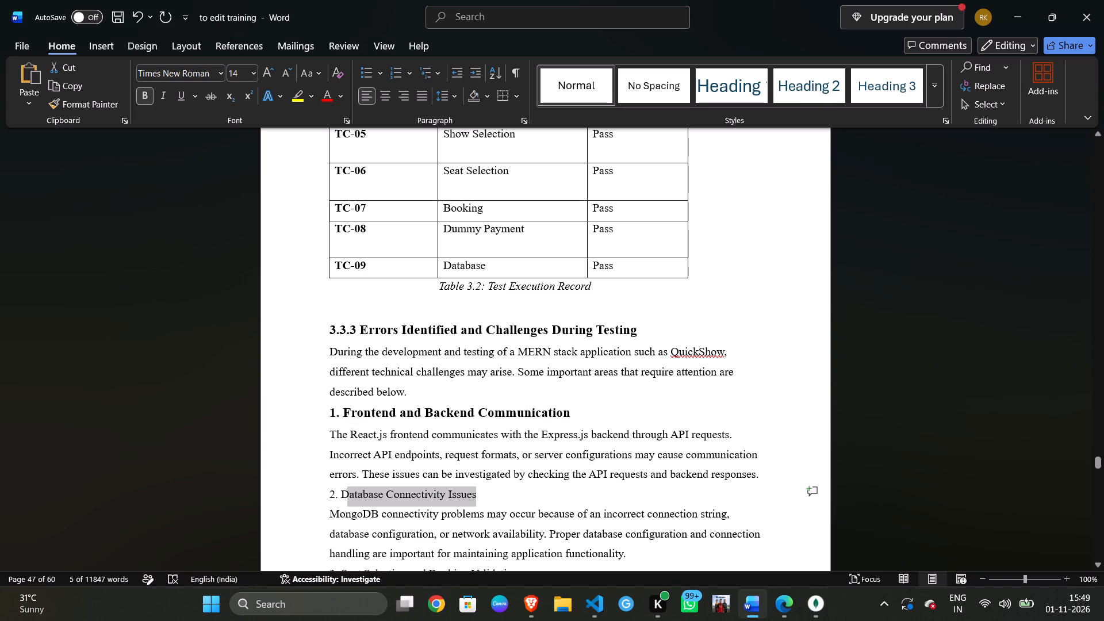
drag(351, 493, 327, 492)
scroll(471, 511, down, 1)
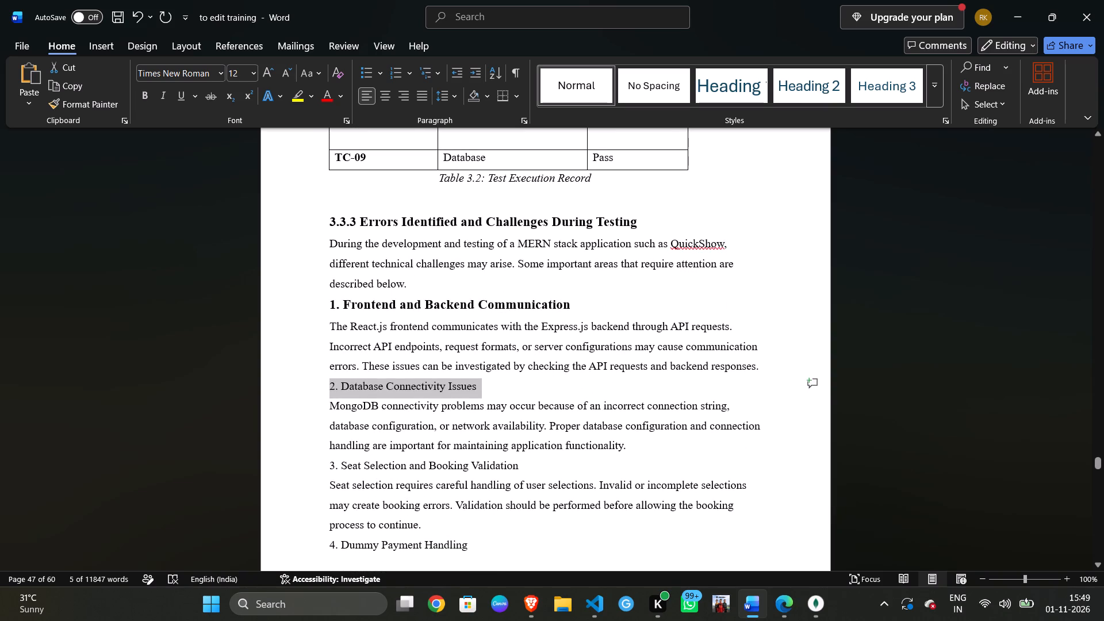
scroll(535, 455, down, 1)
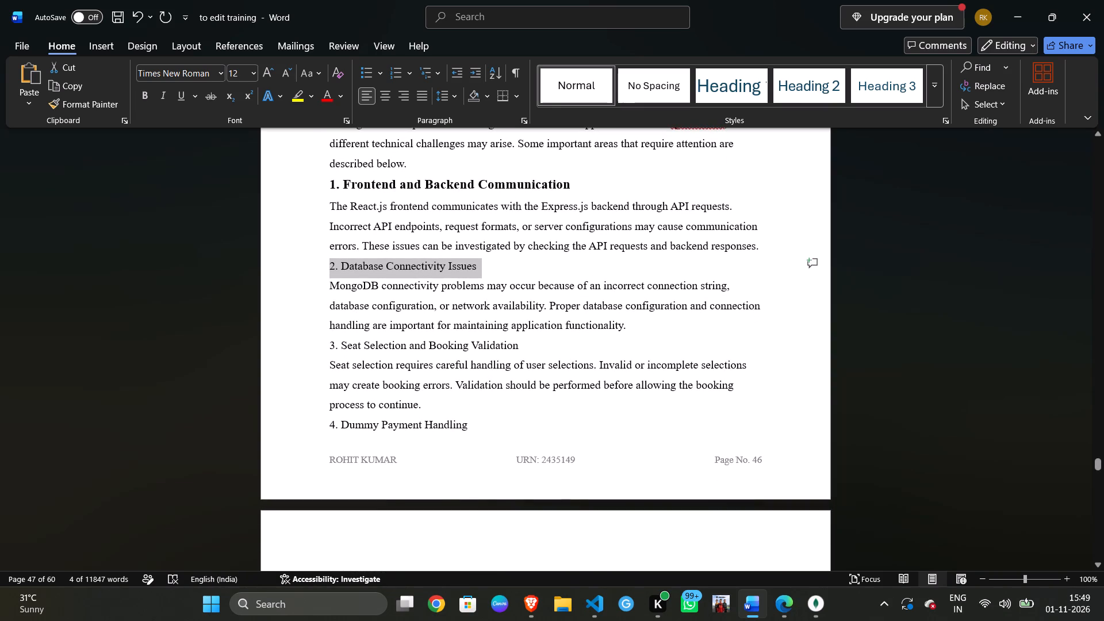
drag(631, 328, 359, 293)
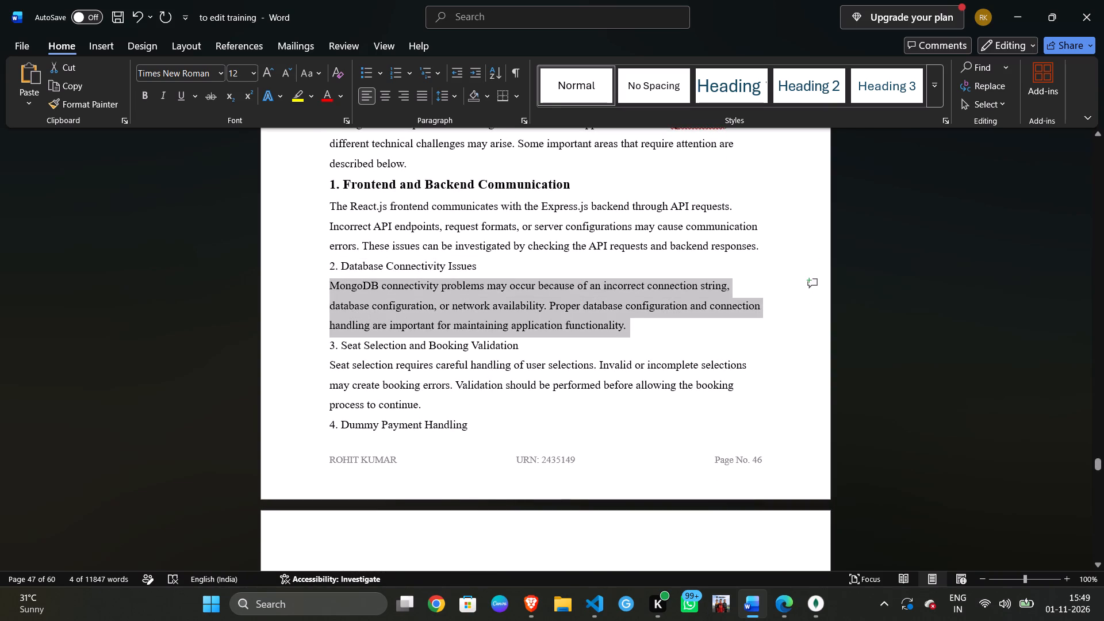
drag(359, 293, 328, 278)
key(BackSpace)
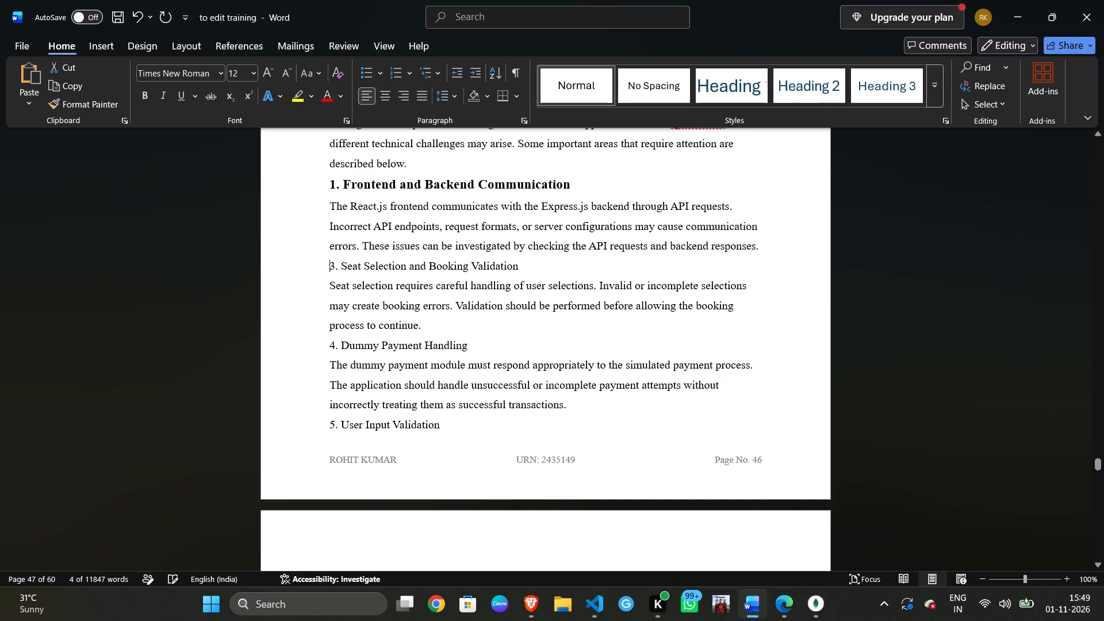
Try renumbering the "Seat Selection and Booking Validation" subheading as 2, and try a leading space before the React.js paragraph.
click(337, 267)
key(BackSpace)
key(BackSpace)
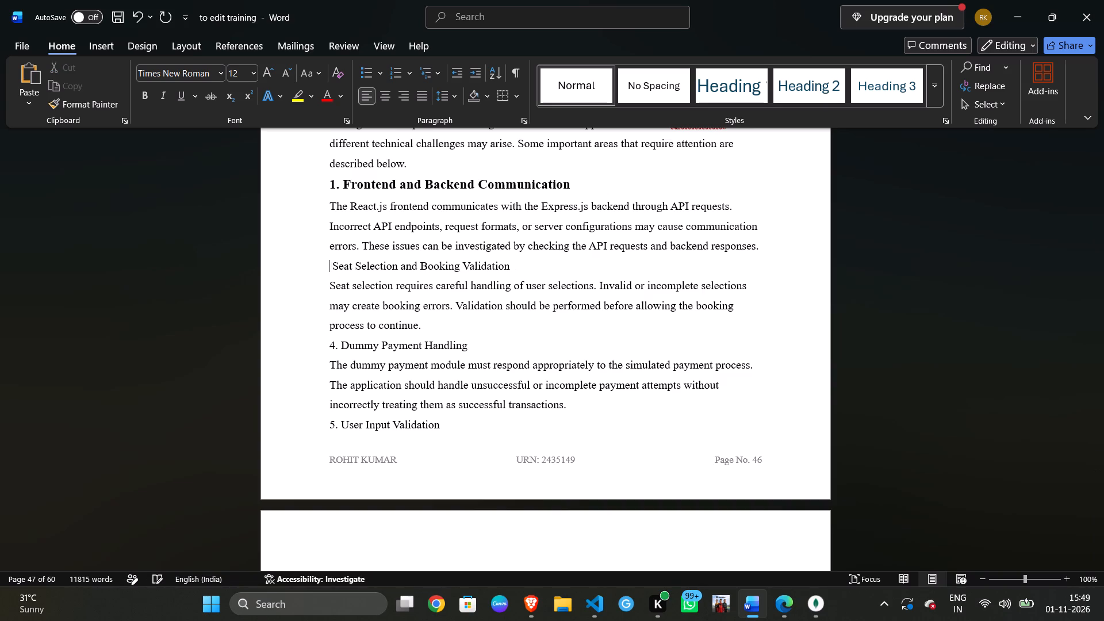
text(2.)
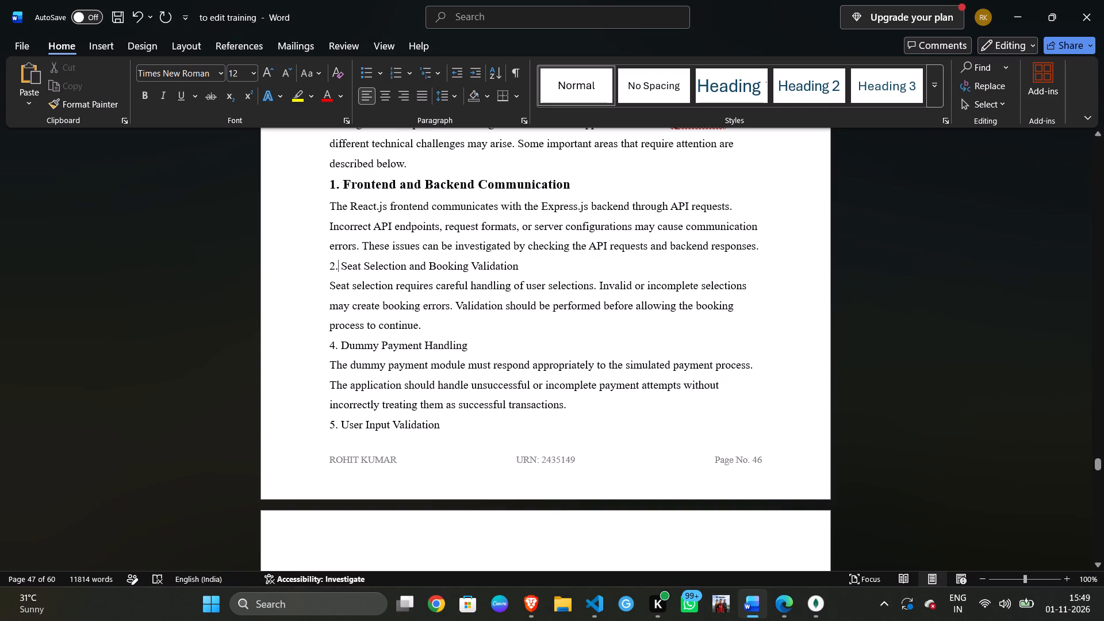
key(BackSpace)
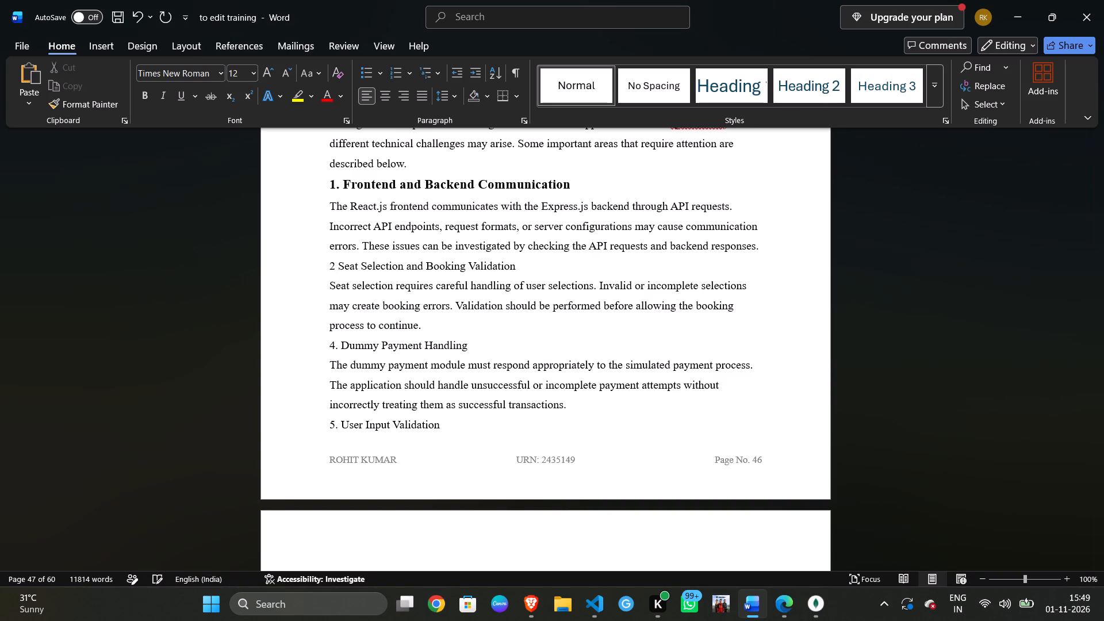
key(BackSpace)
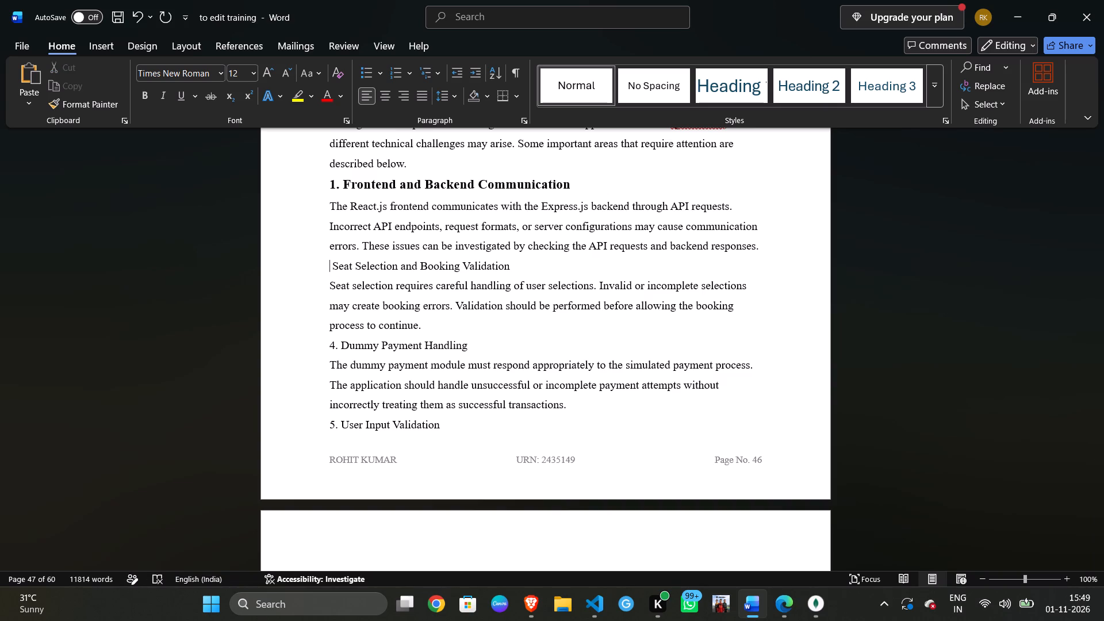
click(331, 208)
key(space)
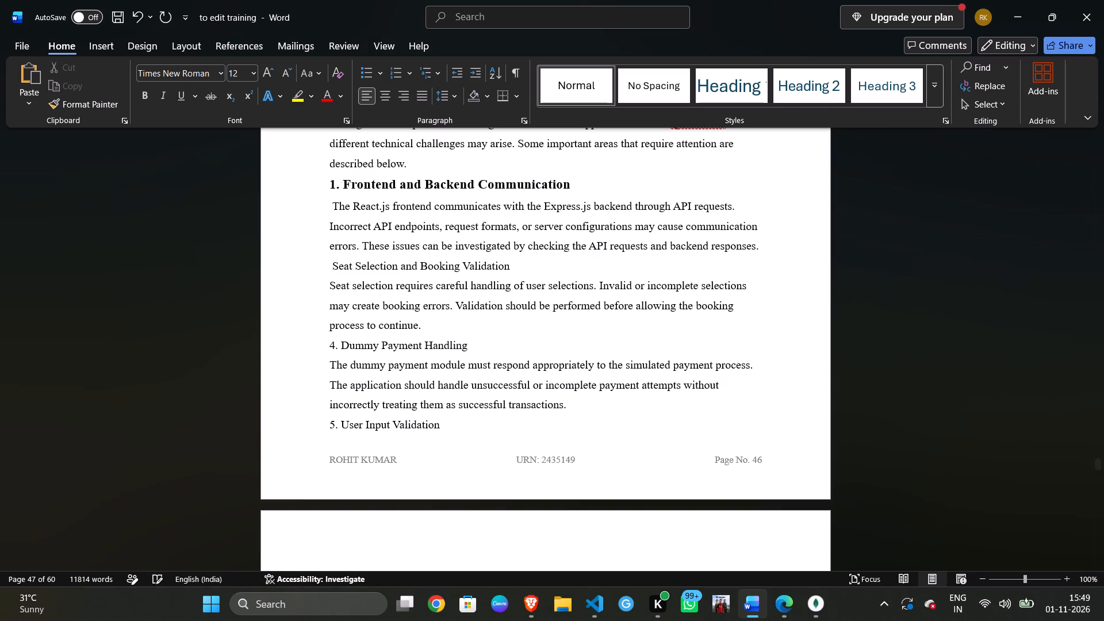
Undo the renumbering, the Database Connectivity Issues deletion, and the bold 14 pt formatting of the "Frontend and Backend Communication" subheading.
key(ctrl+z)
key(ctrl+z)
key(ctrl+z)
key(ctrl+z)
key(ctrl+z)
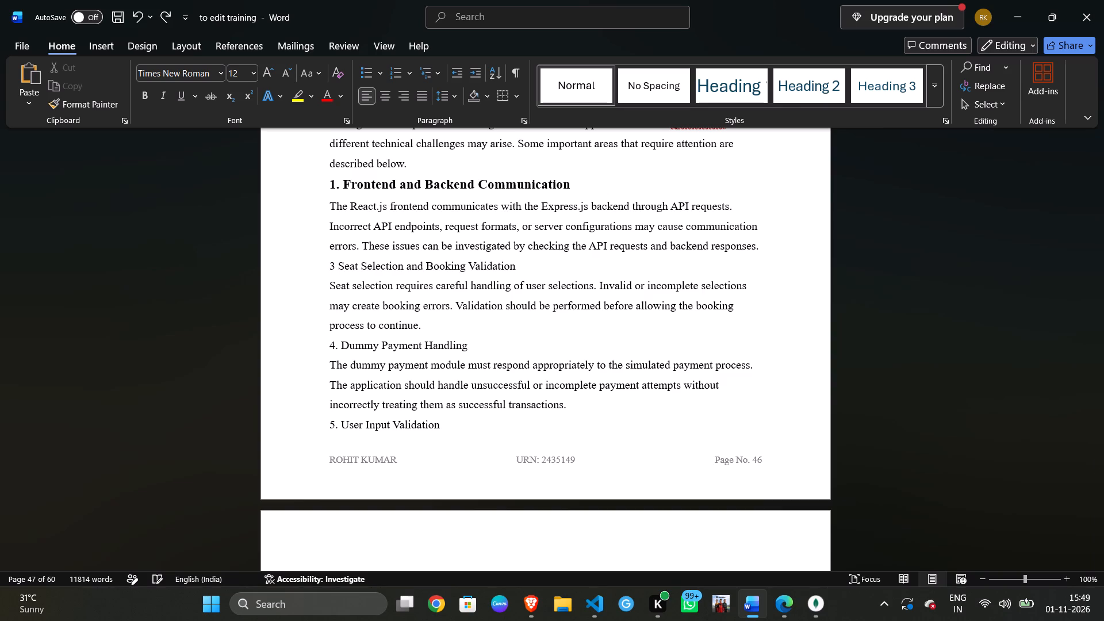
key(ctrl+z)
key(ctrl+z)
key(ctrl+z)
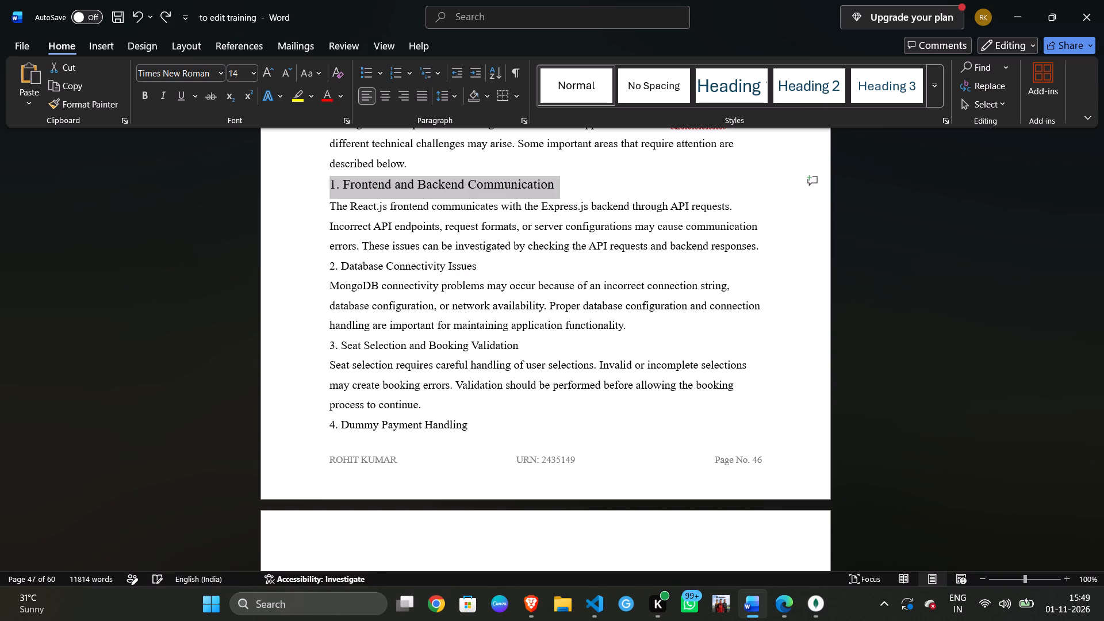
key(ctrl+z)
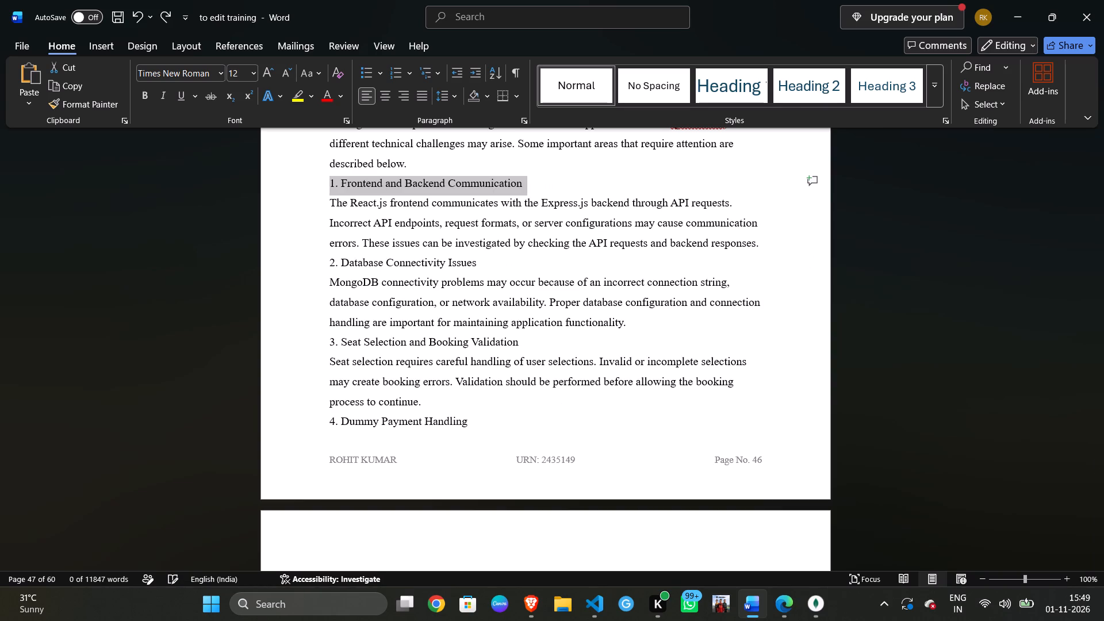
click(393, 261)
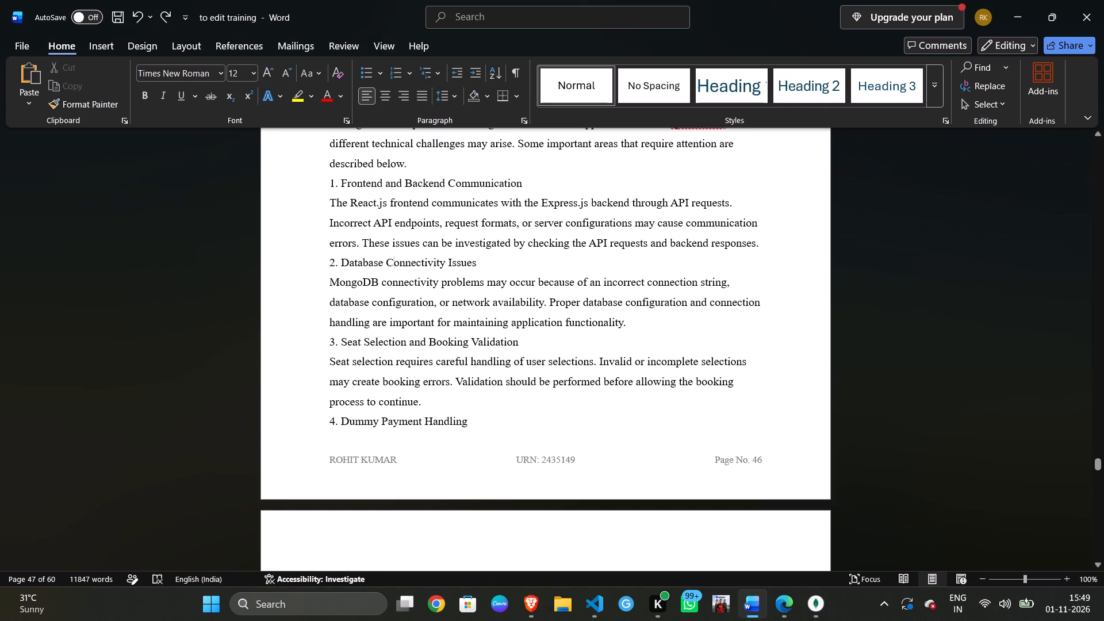
Insert a blank line before "4. Dummy Payment Handling" so the subheading moves onto the next page with its paragraph.
scroll(481, 311, down, 1)
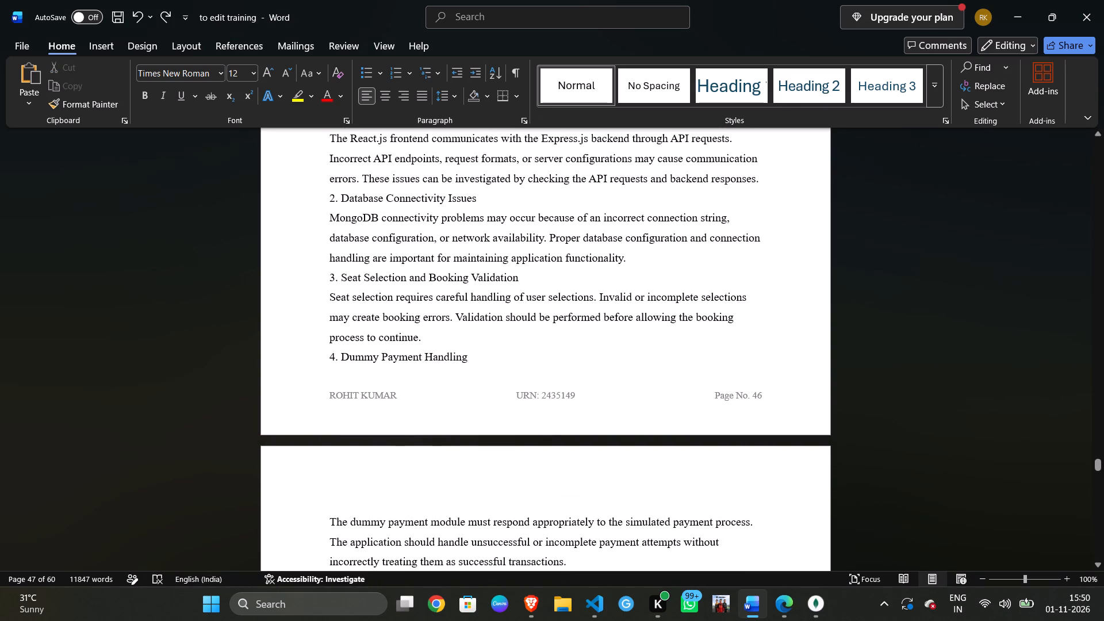
scroll(470, 362, down, 1)
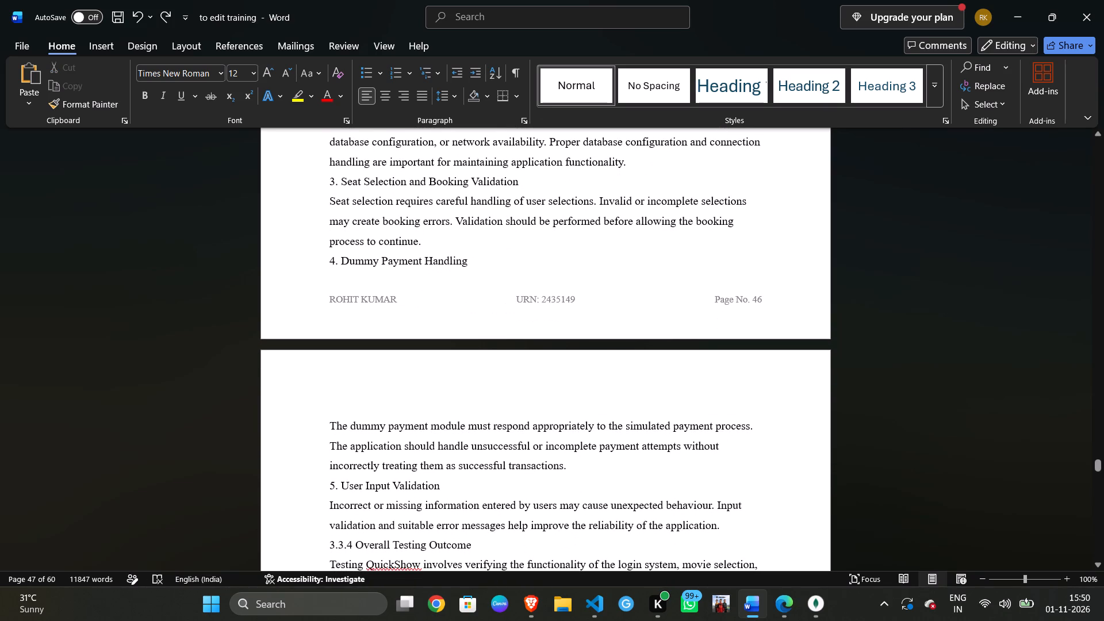
scroll(470, 362, down, 1)
click(328, 261)
key(Return)
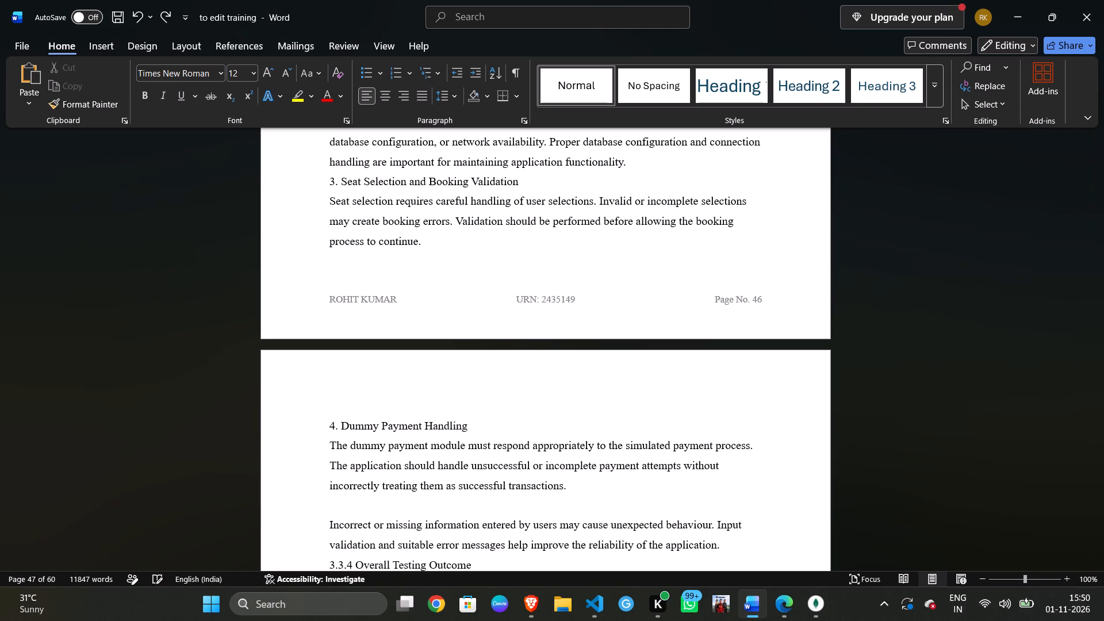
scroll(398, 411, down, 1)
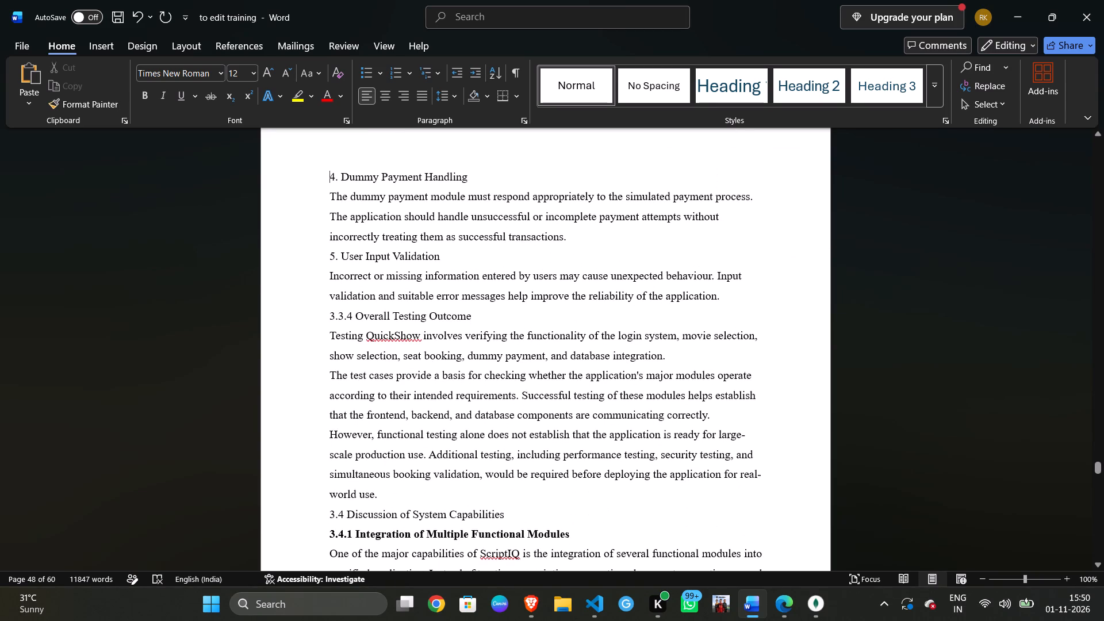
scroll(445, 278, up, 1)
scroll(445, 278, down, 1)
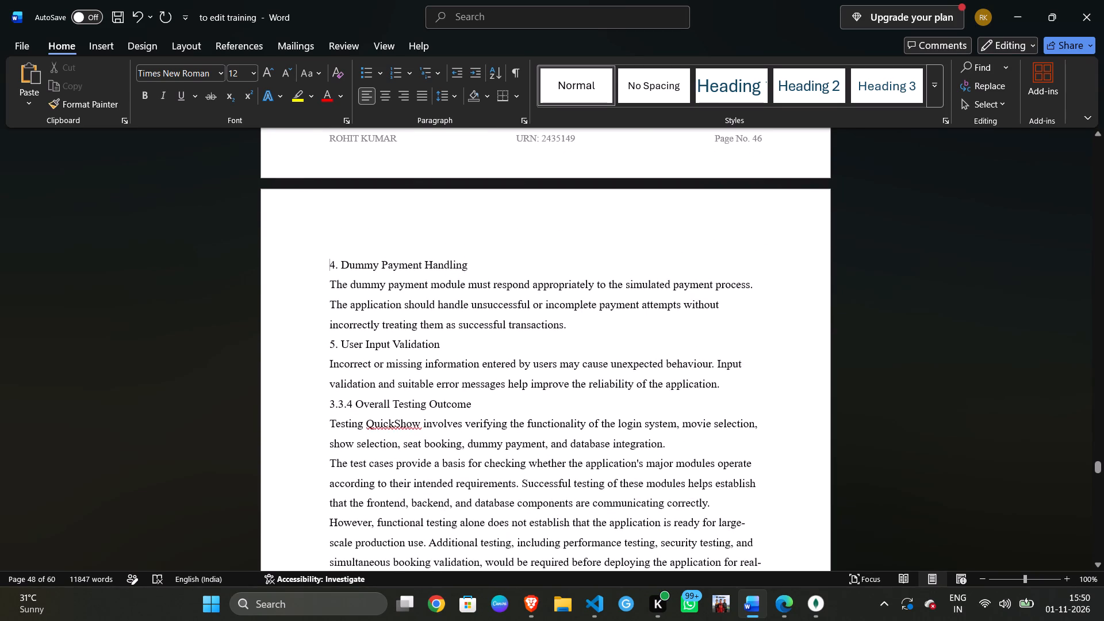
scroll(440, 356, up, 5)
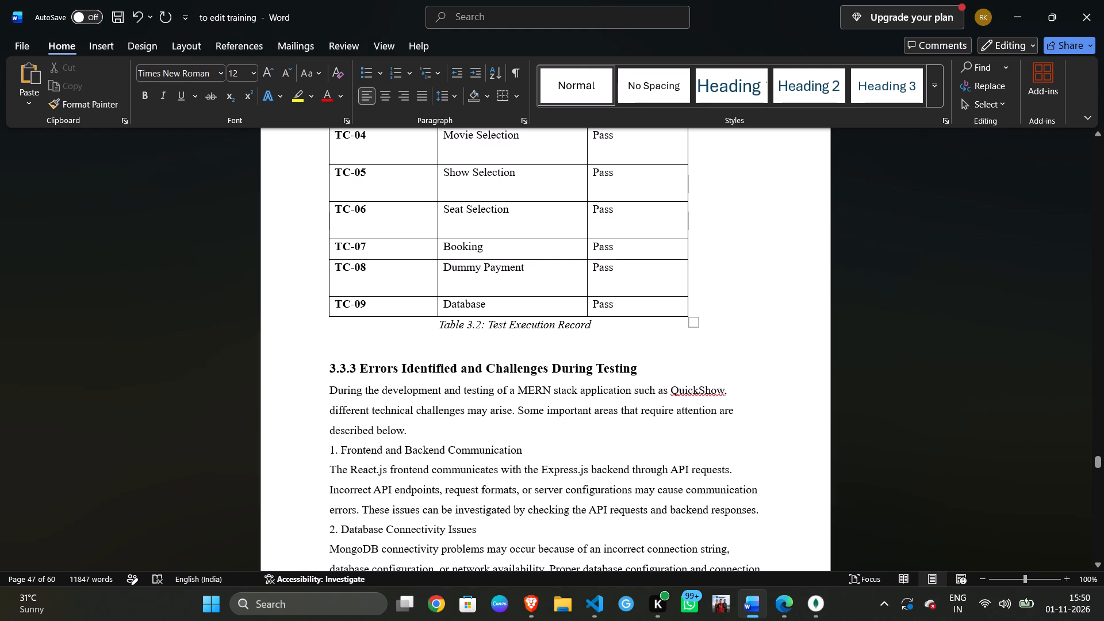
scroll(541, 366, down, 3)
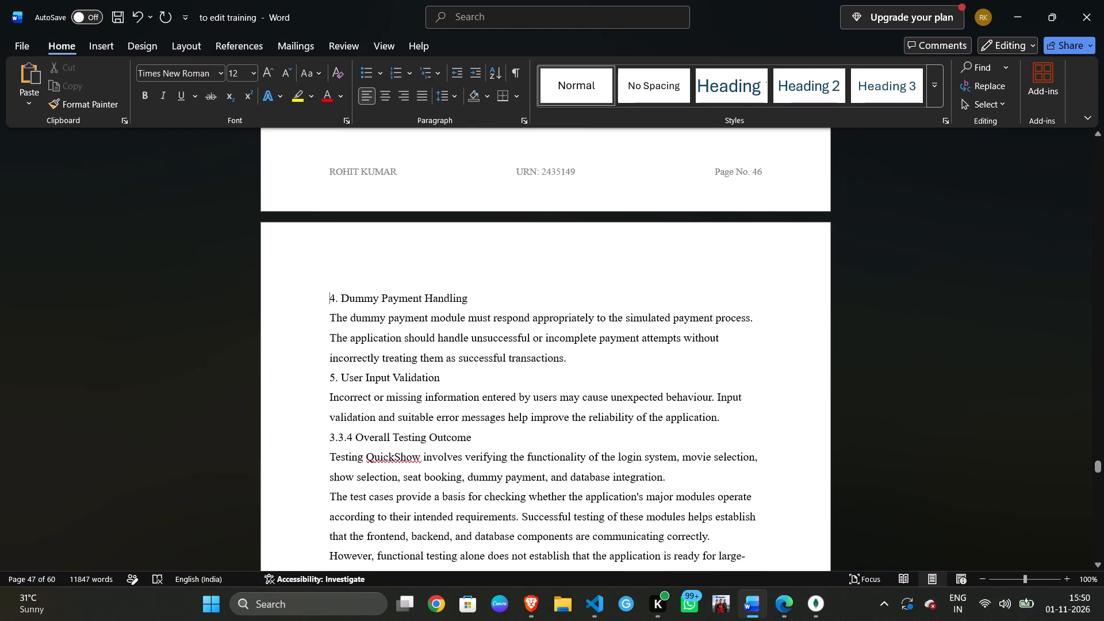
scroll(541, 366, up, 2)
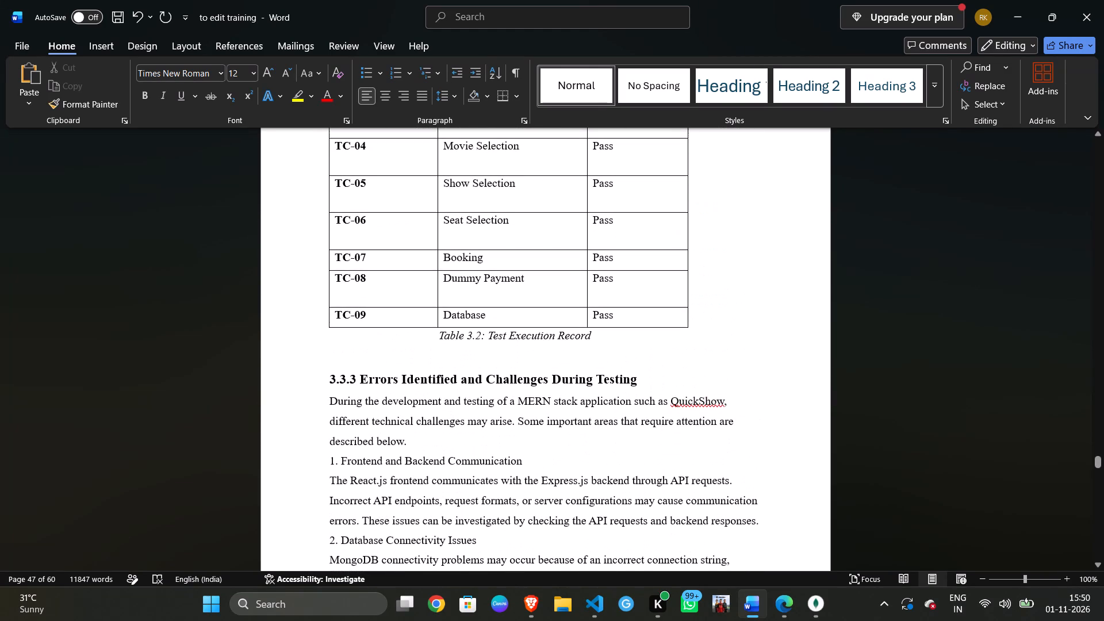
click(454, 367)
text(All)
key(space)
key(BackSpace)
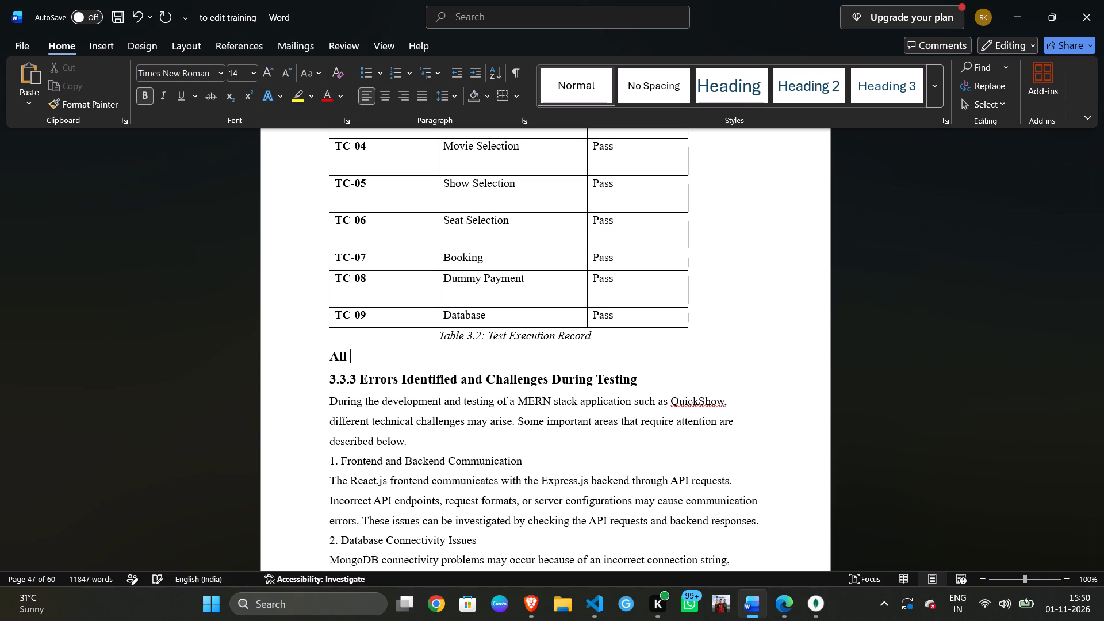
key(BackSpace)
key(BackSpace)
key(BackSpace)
Replace the blank line under the Table 3.2 caption with the italic note "ALL issues were resolved before testing", separated from the caption by a blank line.
key(BackSpace)
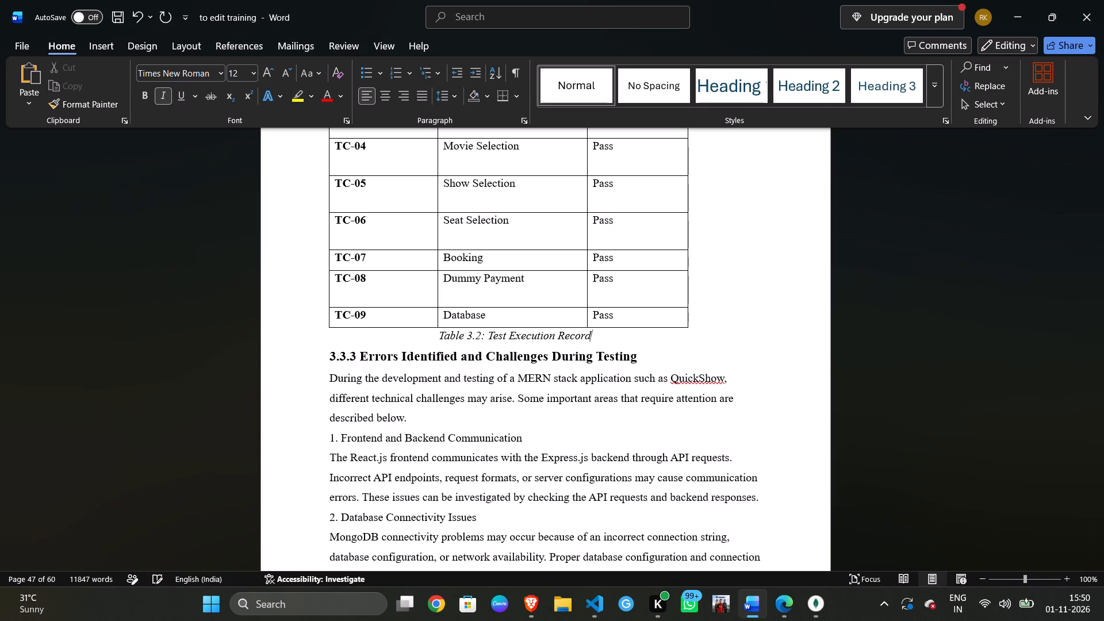
key(Return)
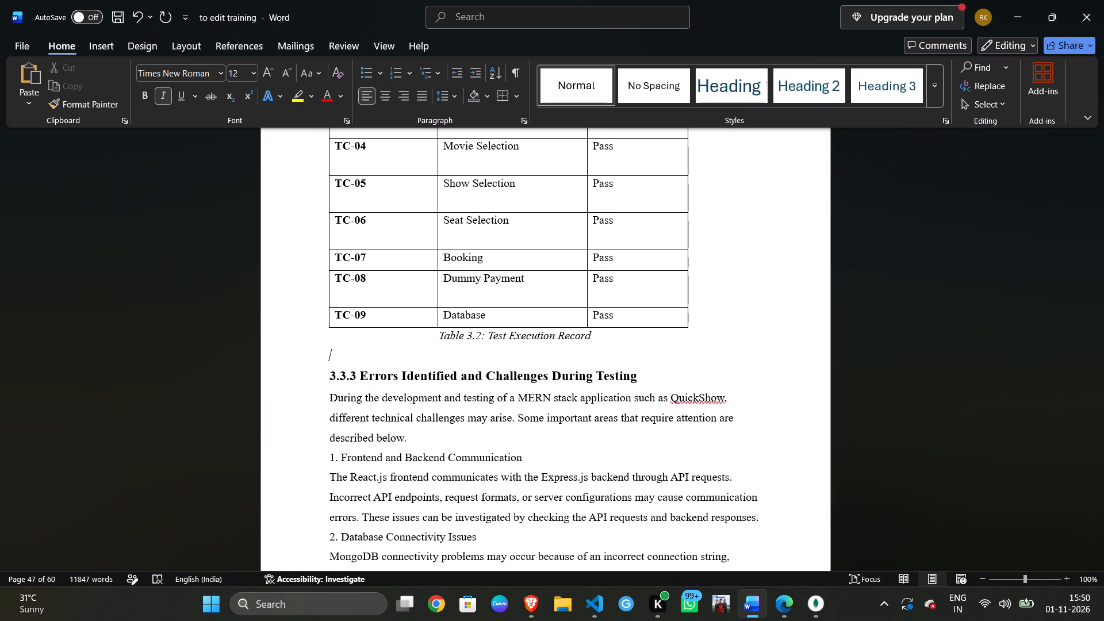
text(ALL issue)
key(space)
key(BackSpace)
text(s were resolved)
key(space)
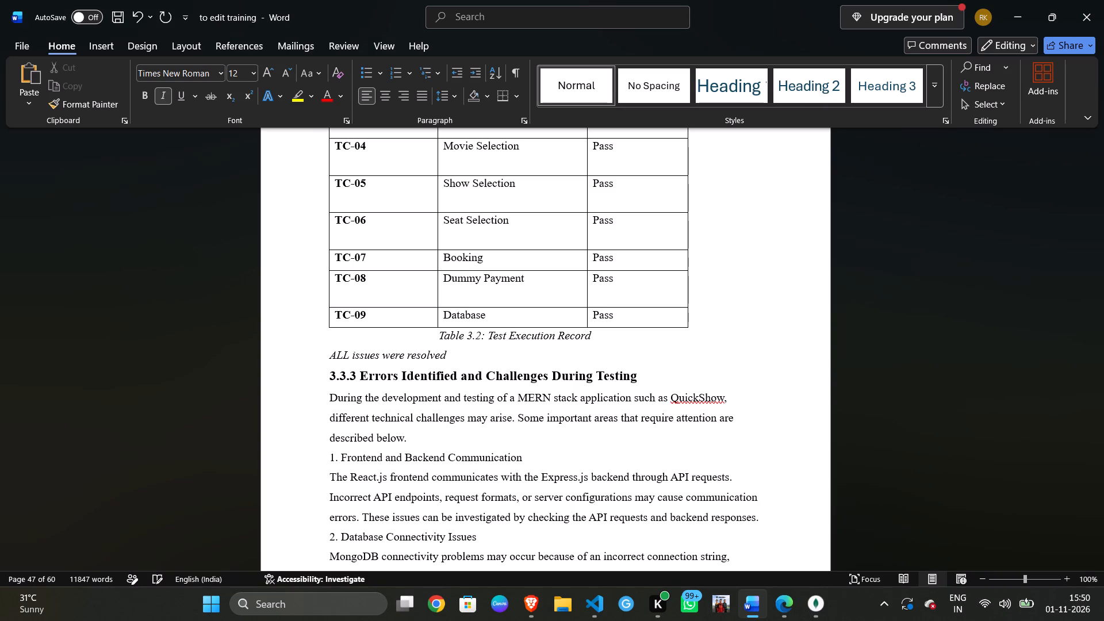
text(before testing)
key(space)
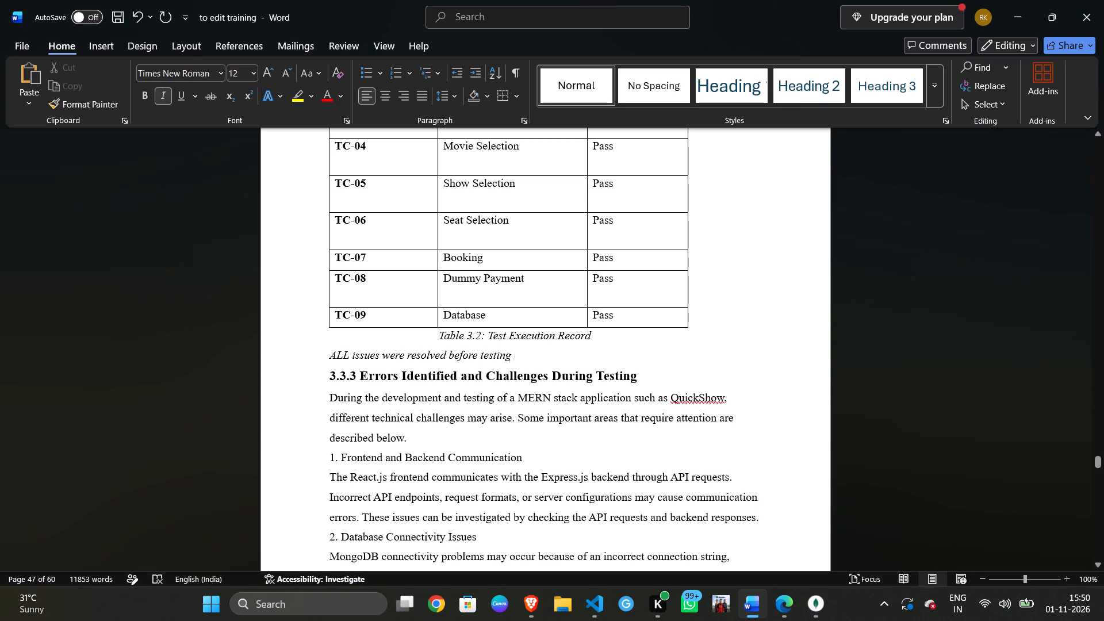
click(624, 333)
key(Return)
Bold the section 3.3.3 subheadings "1. Frontend and Backend Communication", "2. Database Connectivity Issues" and "3. Seat Selection and Booking Validation".
scroll(478, 405, down, 1)
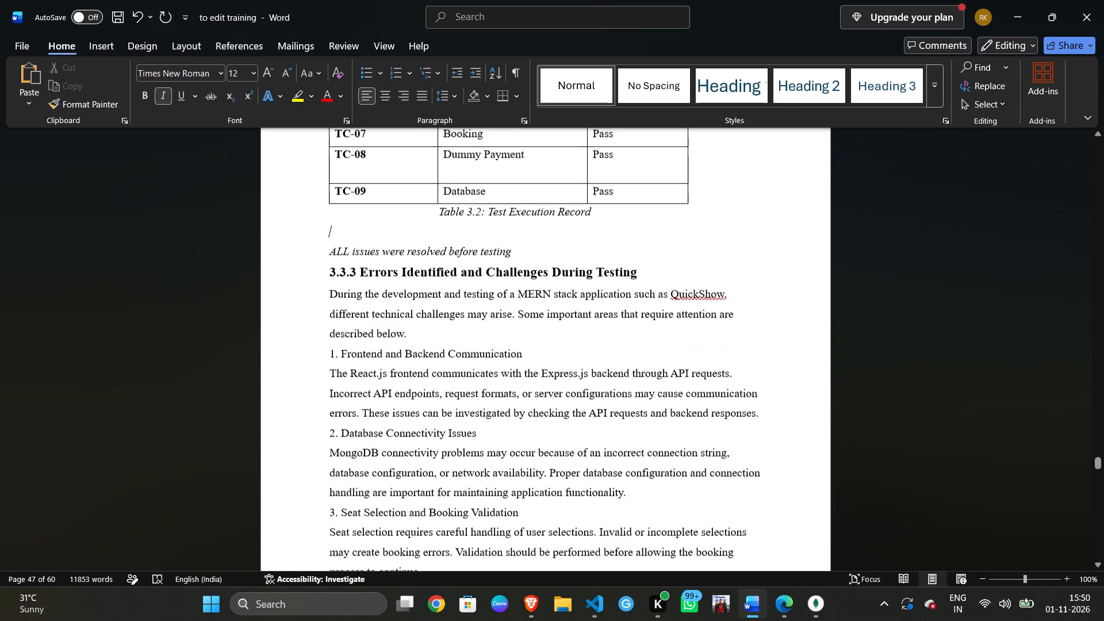
scroll(478, 405, down, 1)
drag(539, 236, 485, 232)
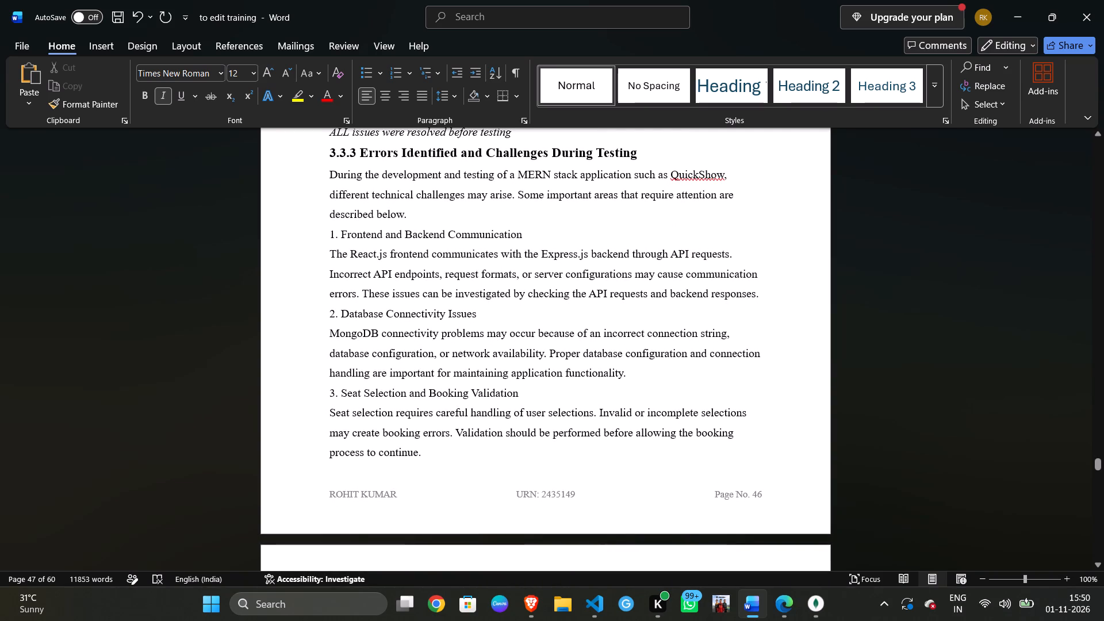
drag(485, 232, 316, 237)
key(ctrl+b)
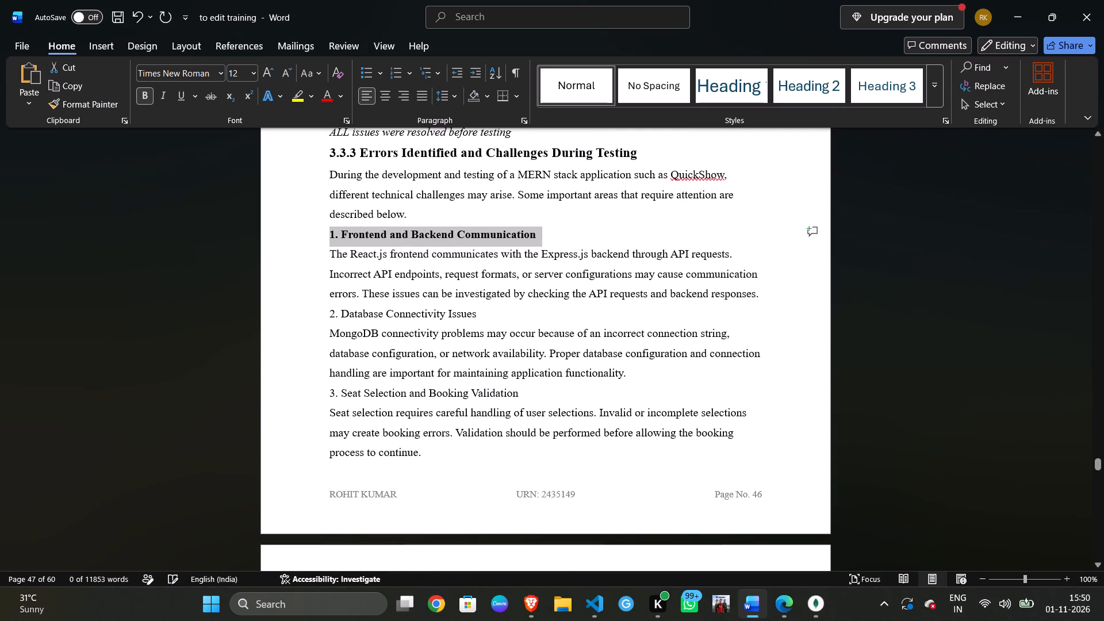
drag(478, 318, 289, 316)
key(ctrl+b)
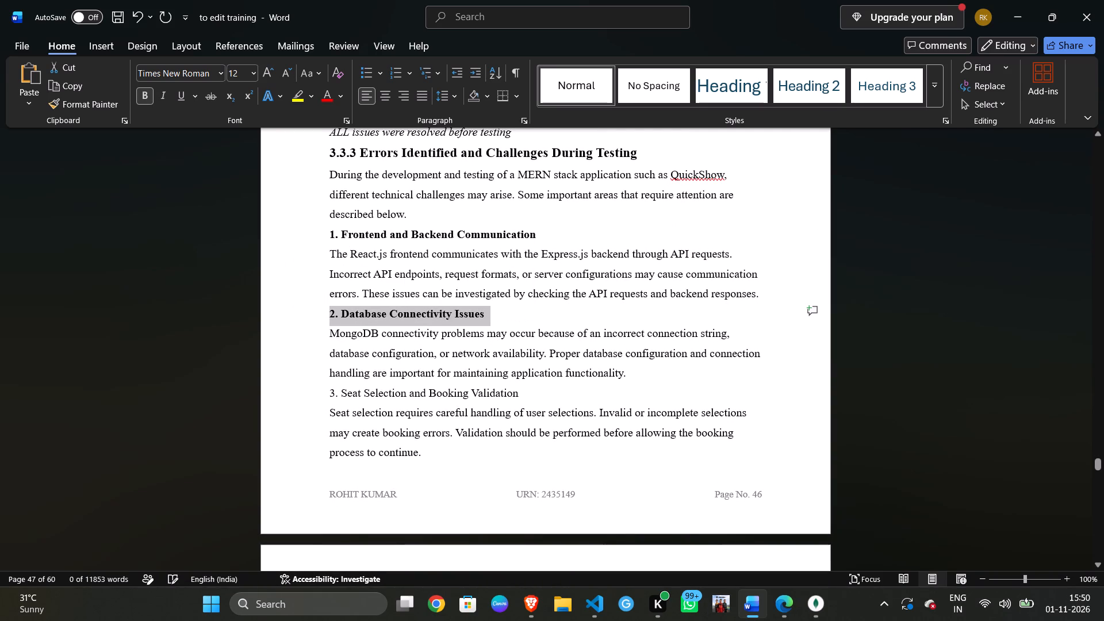
drag(528, 392, 310, 391)
key(ctrl+b)
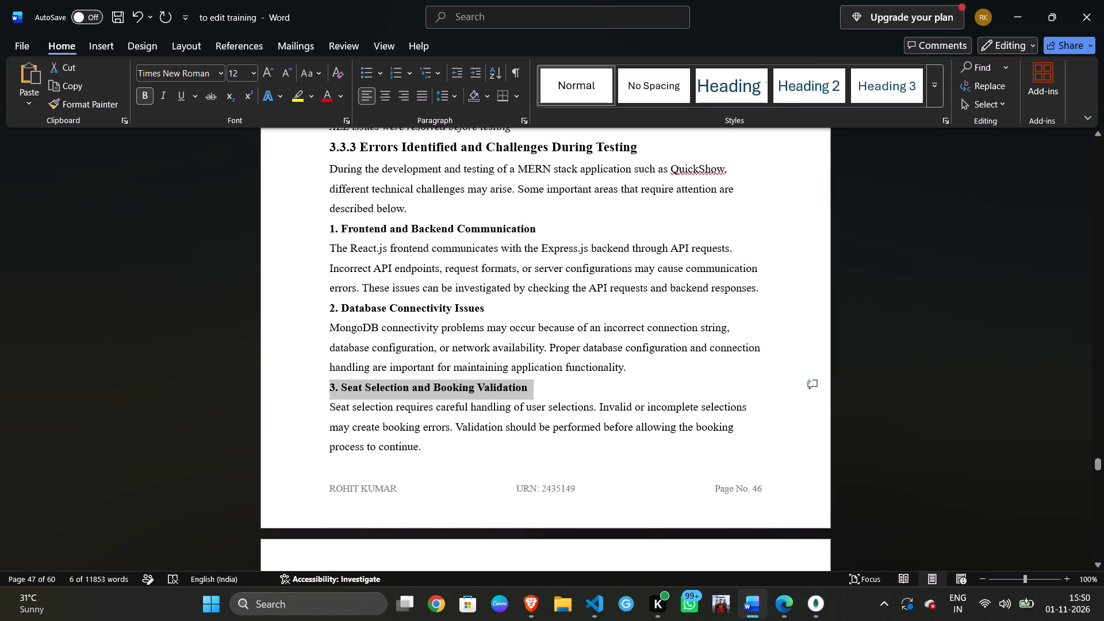
Insert one blank line before subheading 2 and three before subheading 3, moving "Seat Selection and Booking Validation" onto the next page.
click(780, 295)
key(Return)
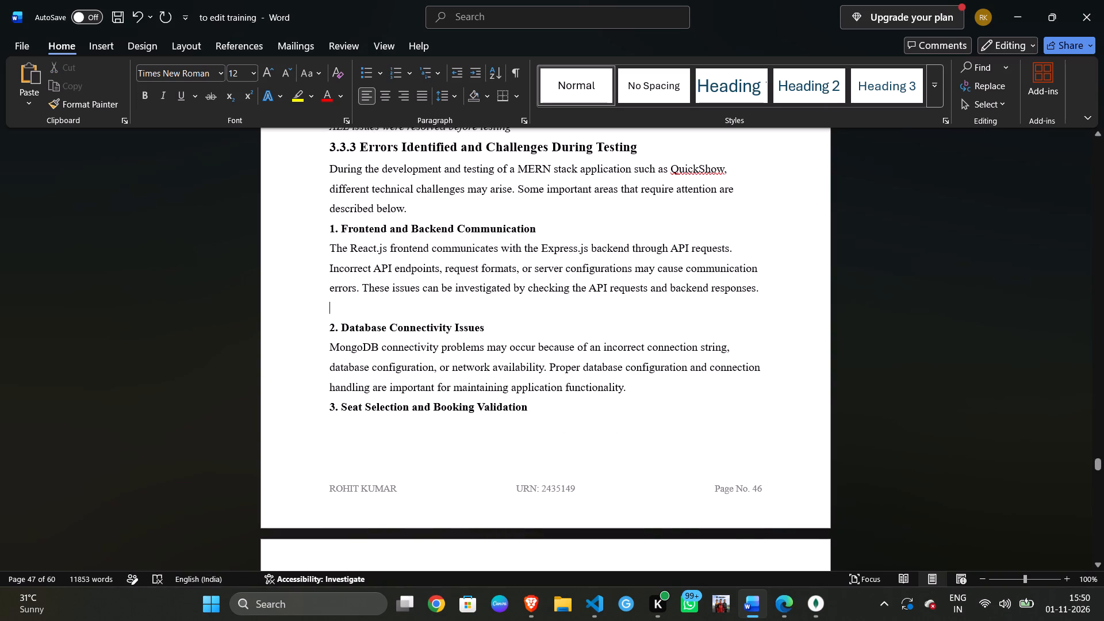
click(639, 389)
key(Return)
key(Return)
scroll(639, 389, down, 1)
key(Return)
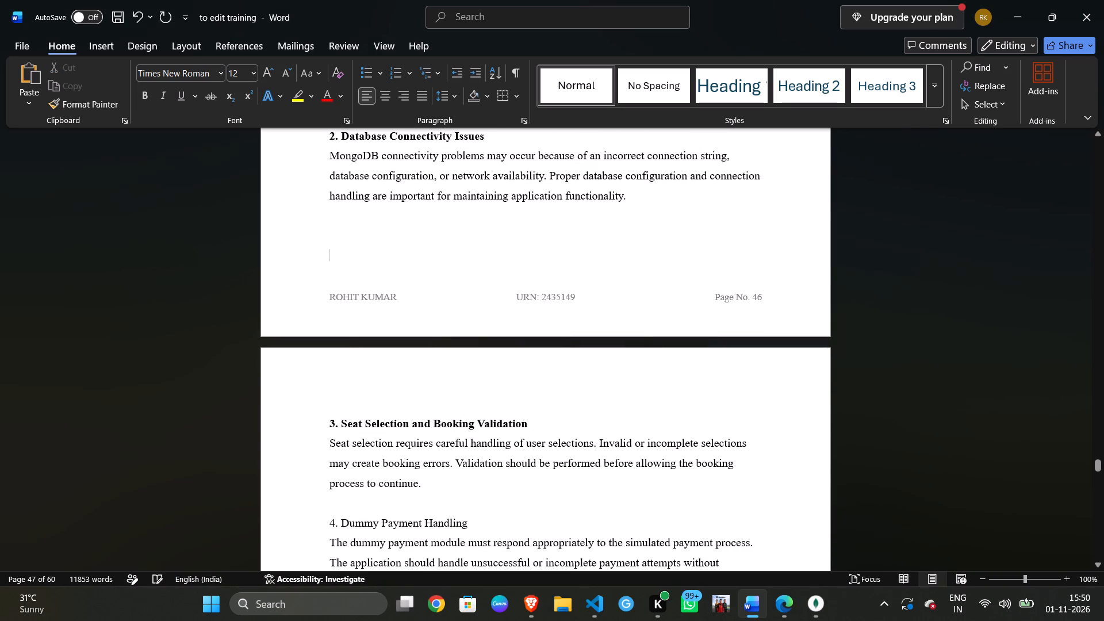
Set the font size of subheadings 1, 2 and 3 in section 3.3.3 to 14 pt.
scroll(566, 317, up, 1)
drag(487, 250, 321, 246)
click(431, 202)
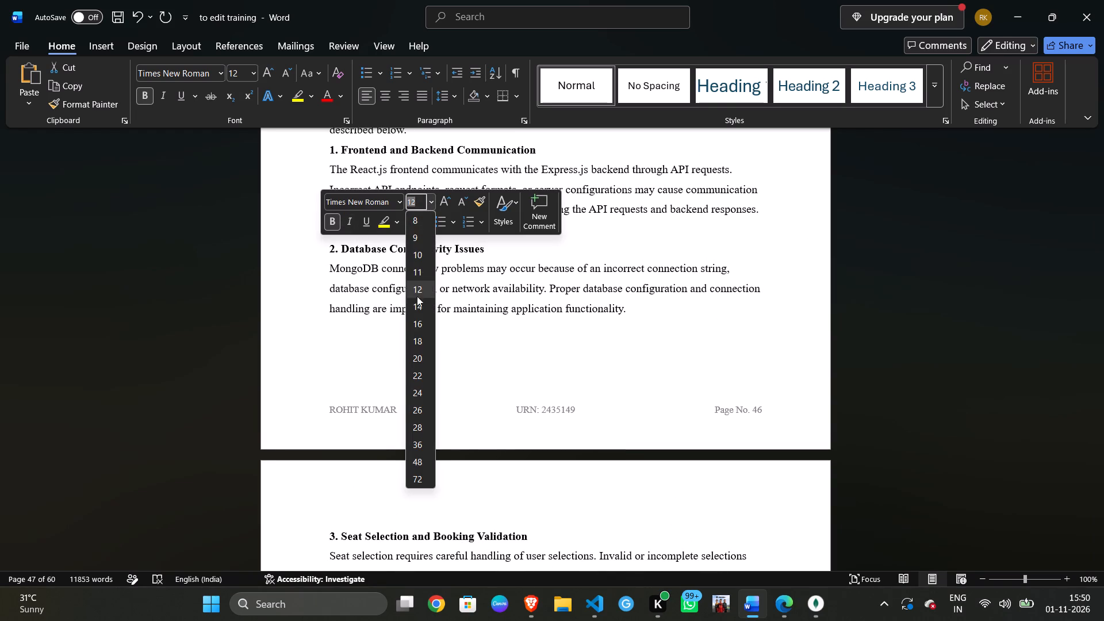
click(419, 307)
scroll(507, 309, up, 1)
drag(538, 355, 536, 355)
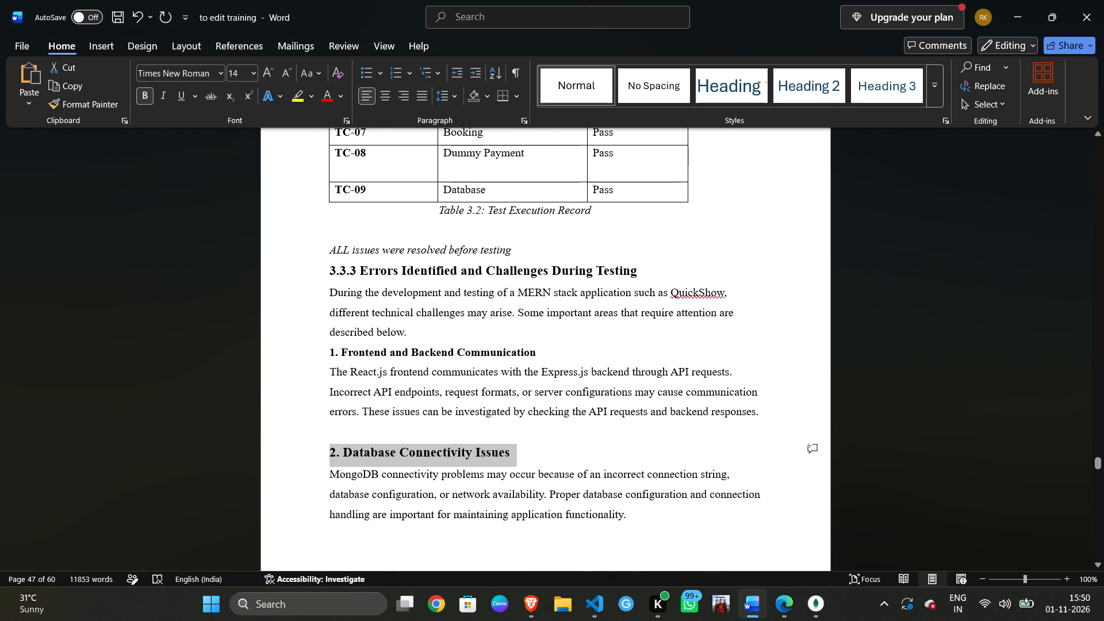
drag(536, 355, 302, 361)
click(415, 316)
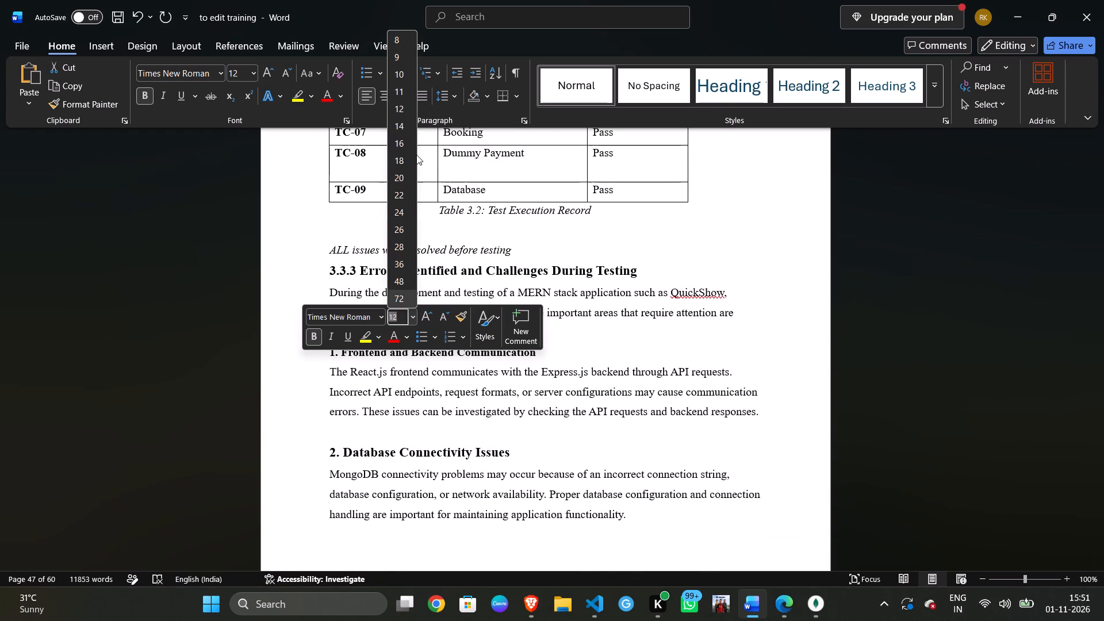
click(407, 126)
drag(632, 267, 608, 269)
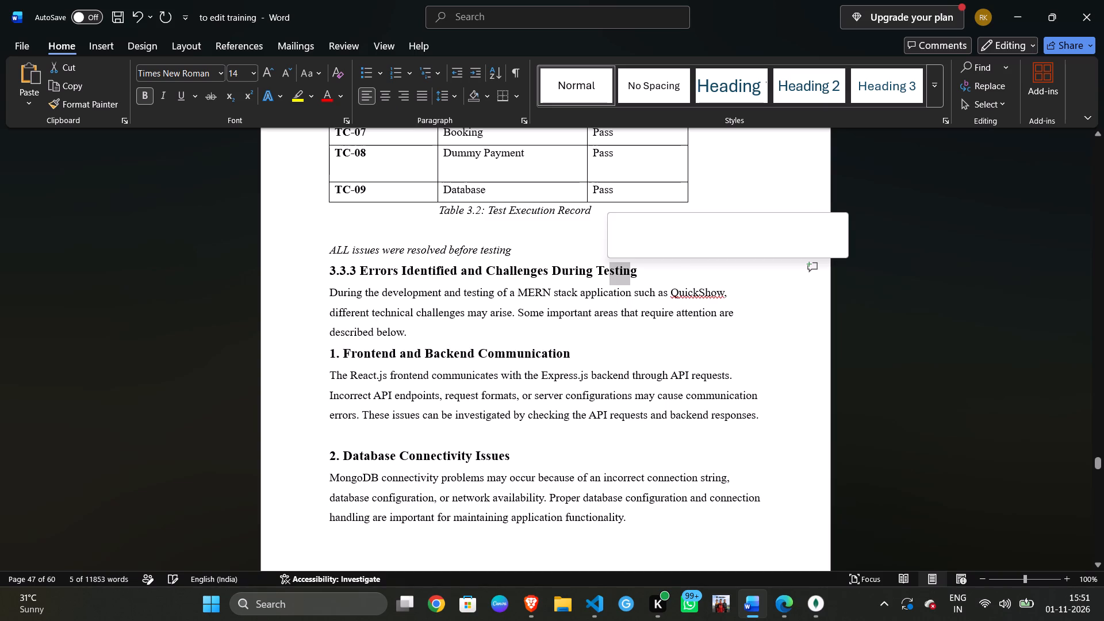
scroll(631, 299, down, 2)
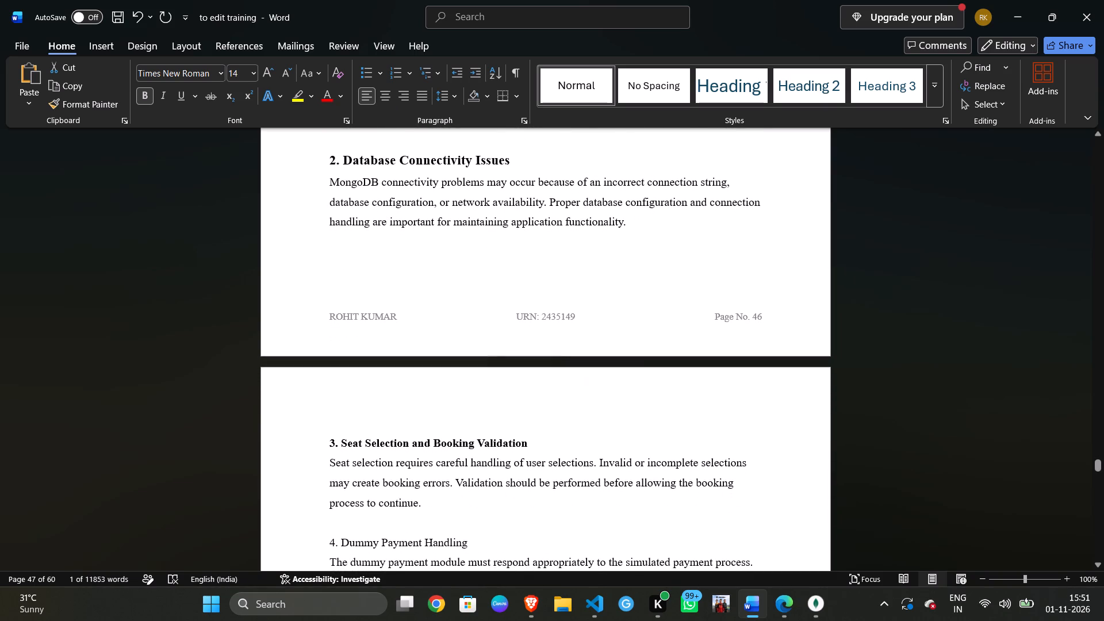
drag(535, 446, 315, 443)
click(427, 397)
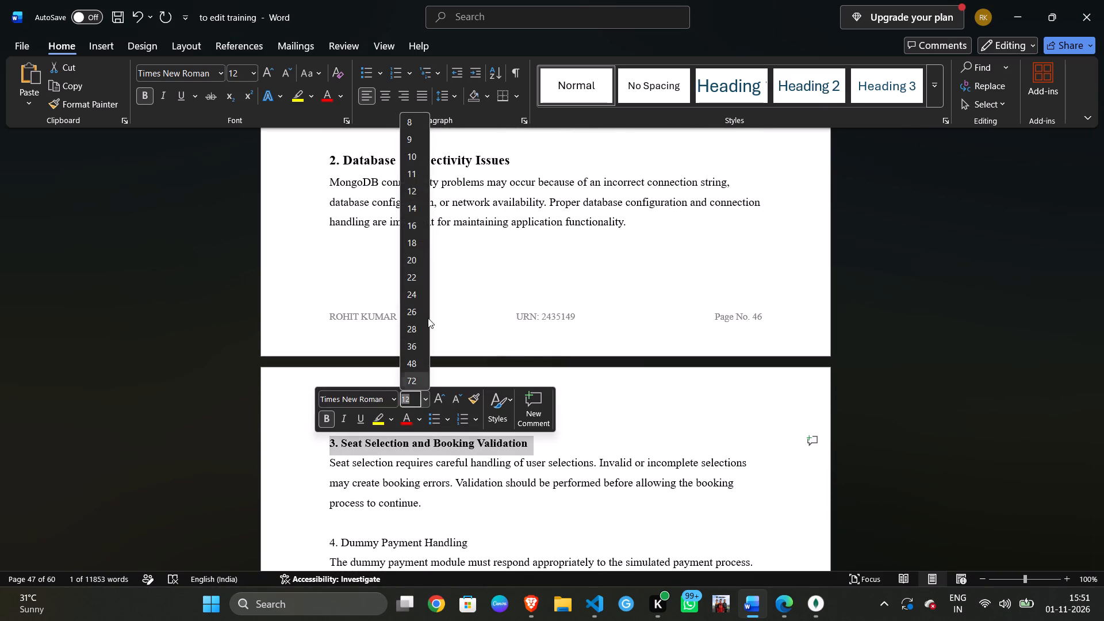
click(413, 212)
Format the subheadings "4. Dummy Payment Handling" and "5. User Input Validation" as bold 14 pt.
scroll(596, 434, down, 1)
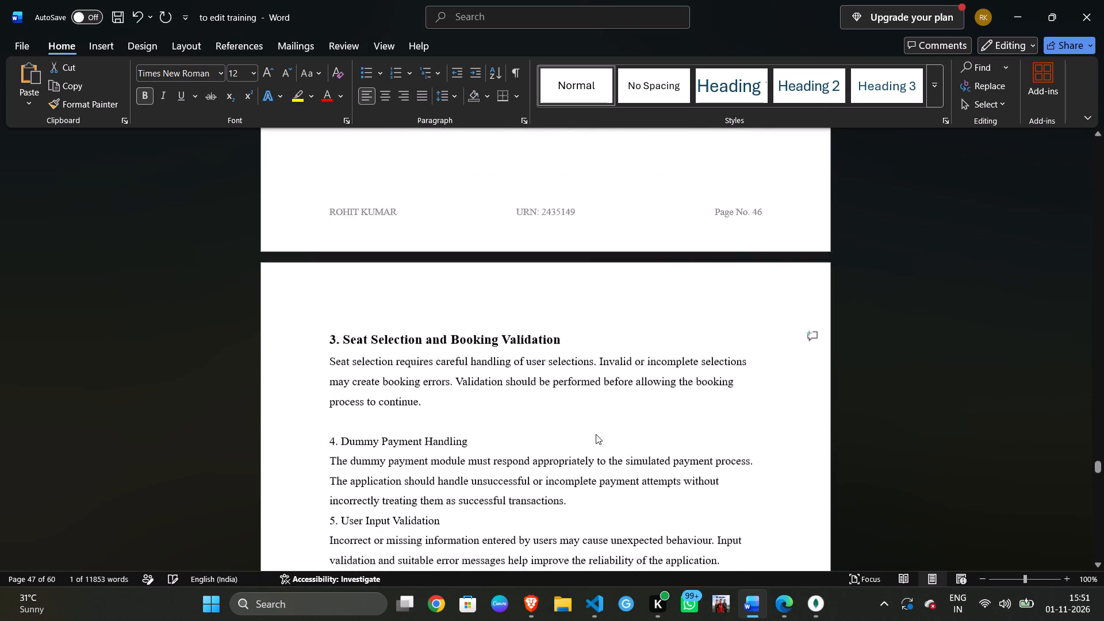
scroll(596, 434, down, 1)
drag(467, 368, 320, 365)
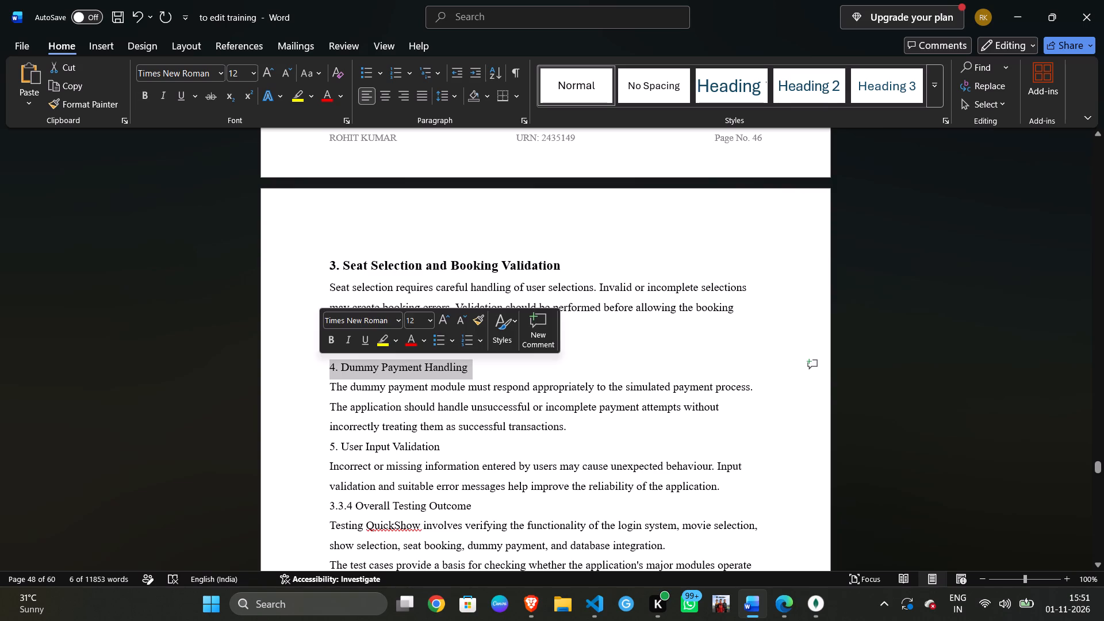
click(431, 321)
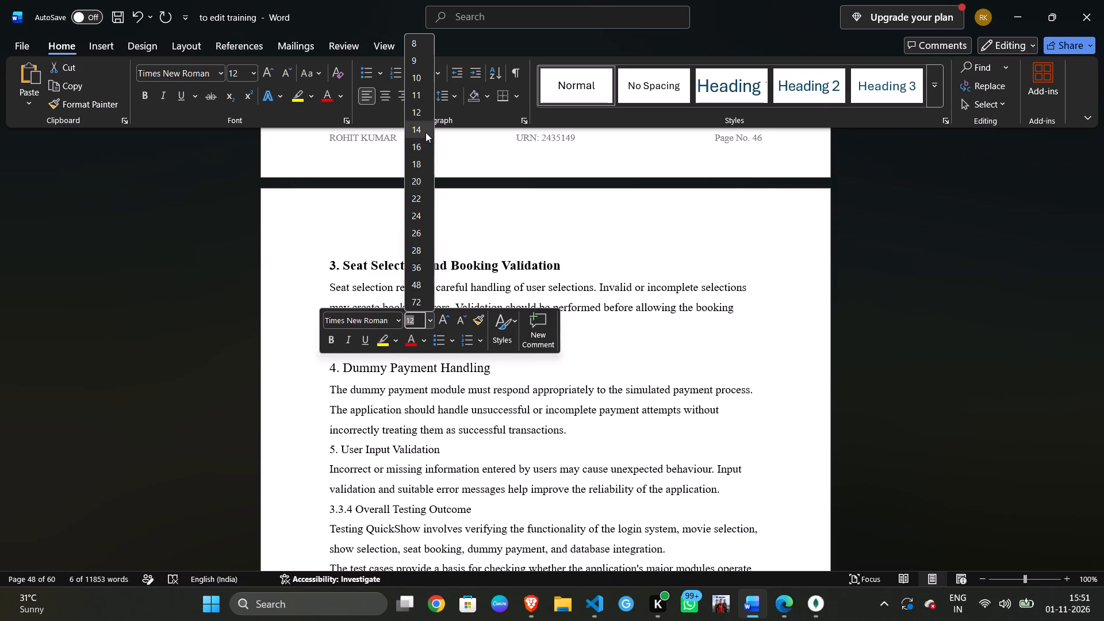
click(425, 132)
scroll(499, 393, down, 1)
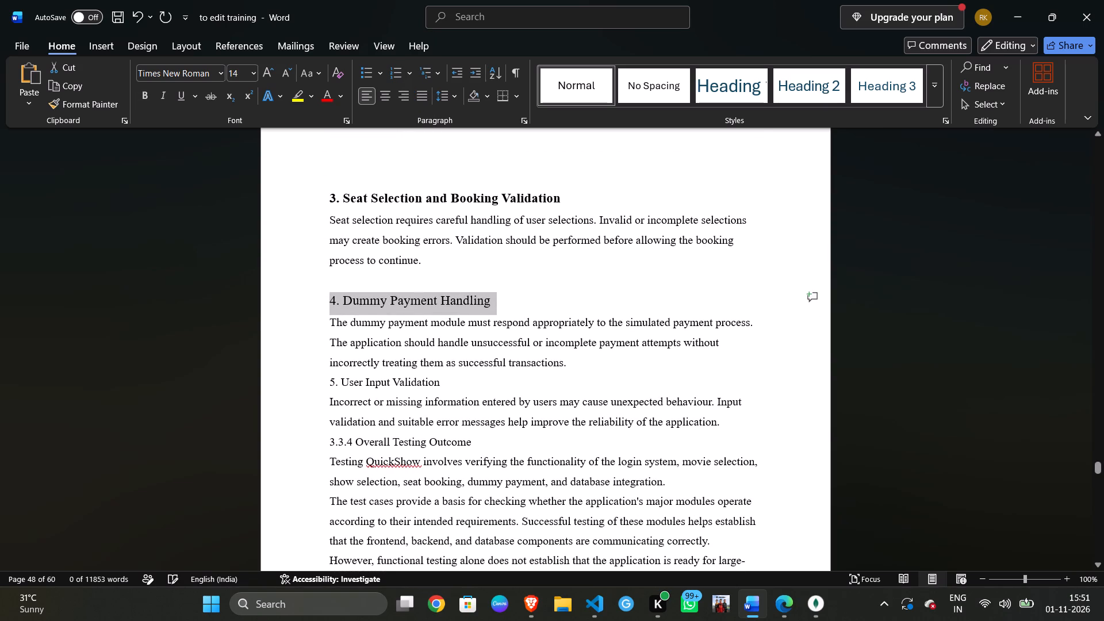
key(ctrl+b)
drag(444, 381, 317, 378)
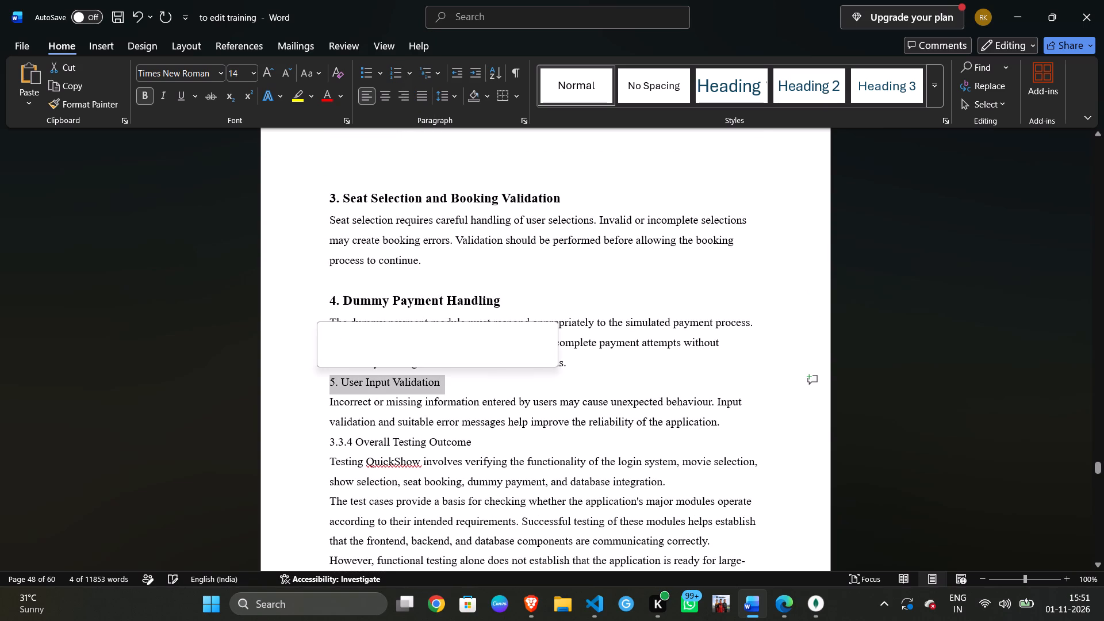
click(326, 354)
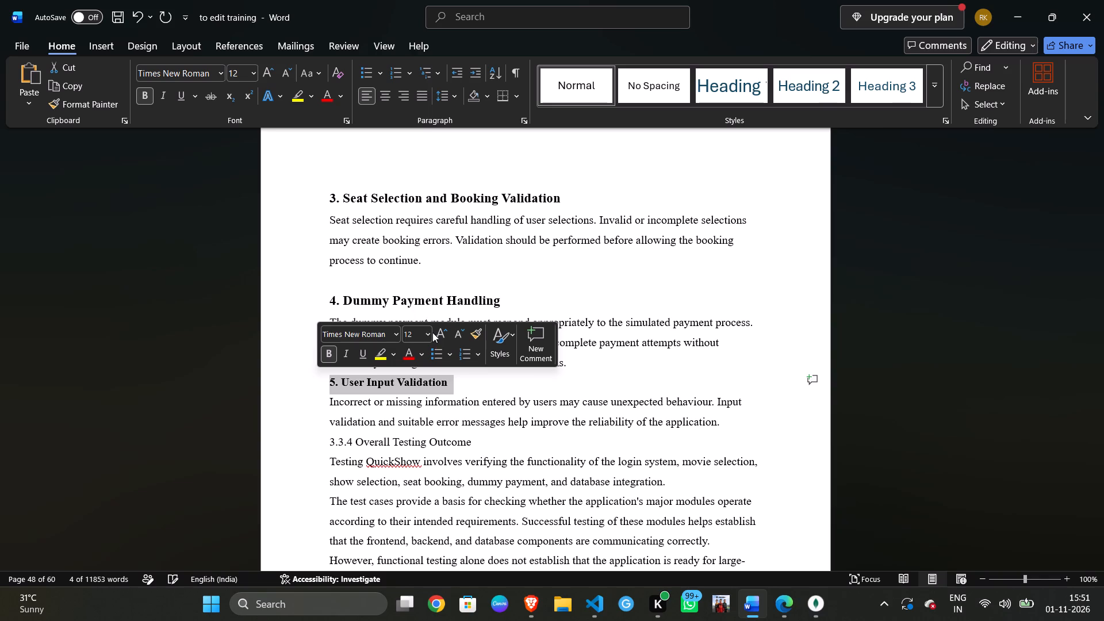
click(431, 332)
click(421, 139)
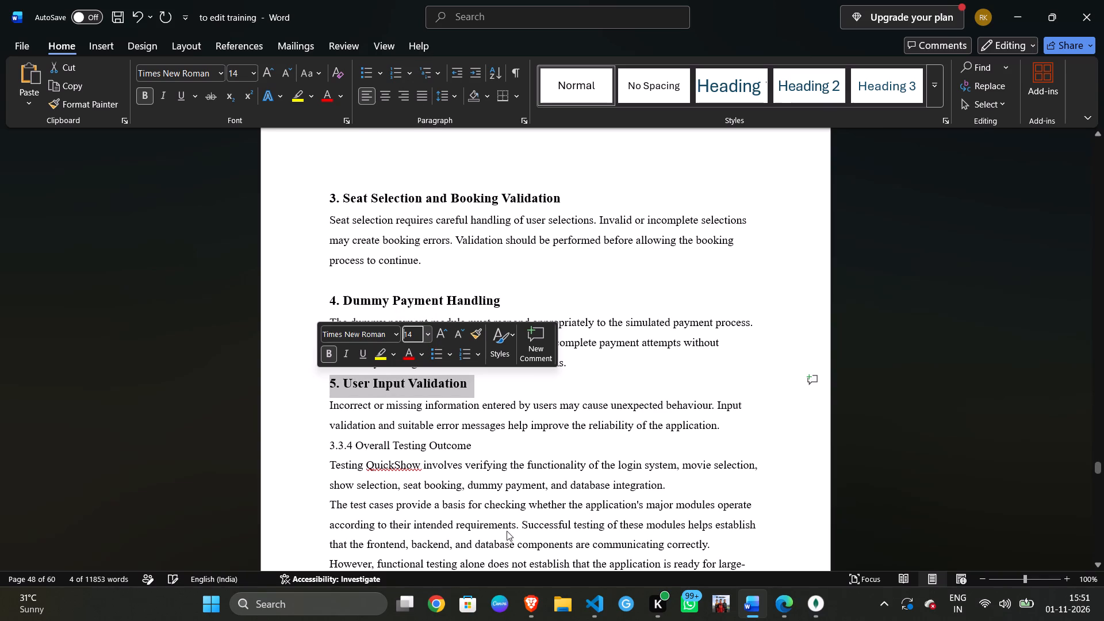
Insert a blank line above "3.3.4 Overall Testing Outcome" and format that heading as bold 14 pt.
scroll(462, 457, down, 1)
drag(470, 413, 319, 413)
click(729, 397)
key(Return)
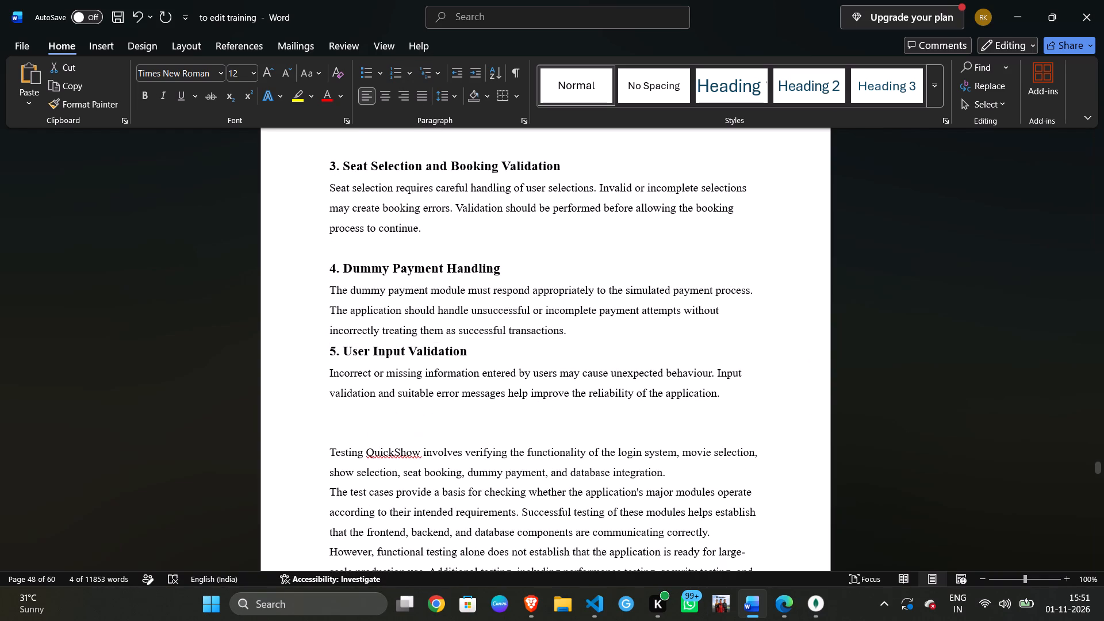
drag(482, 433, 297, 426)
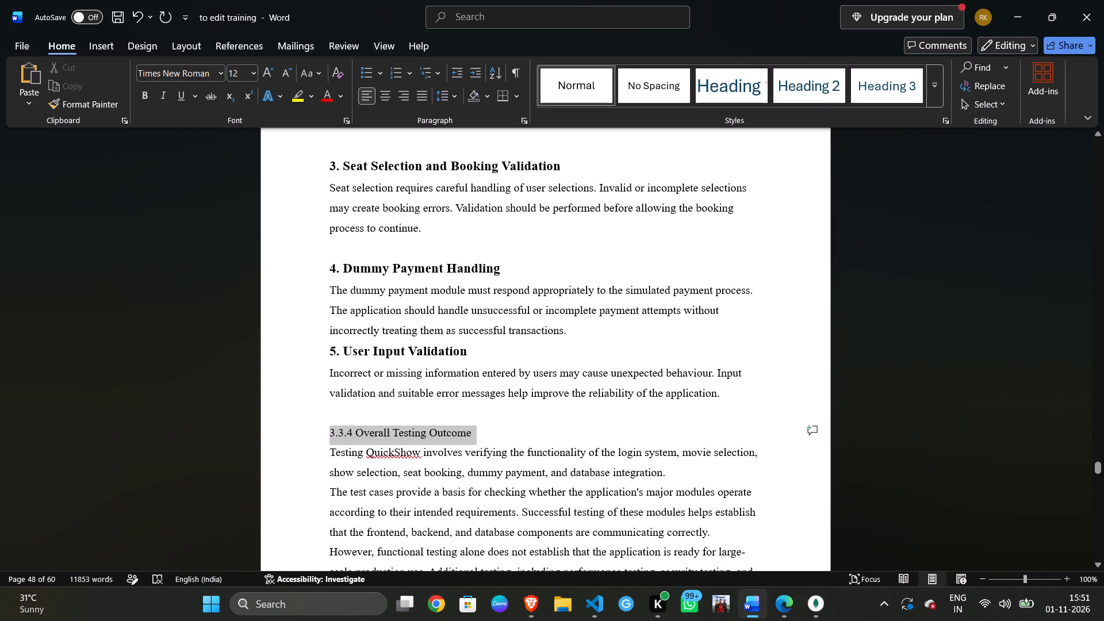
drag(297, 426, 298, 426)
key(ctrl+b)
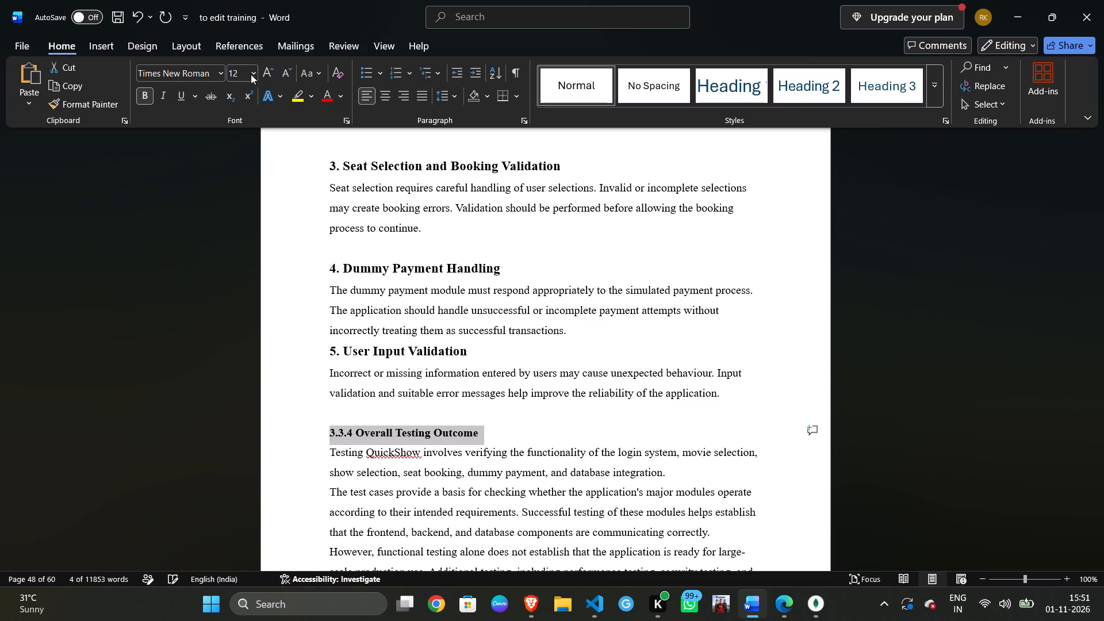
click(254, 78)
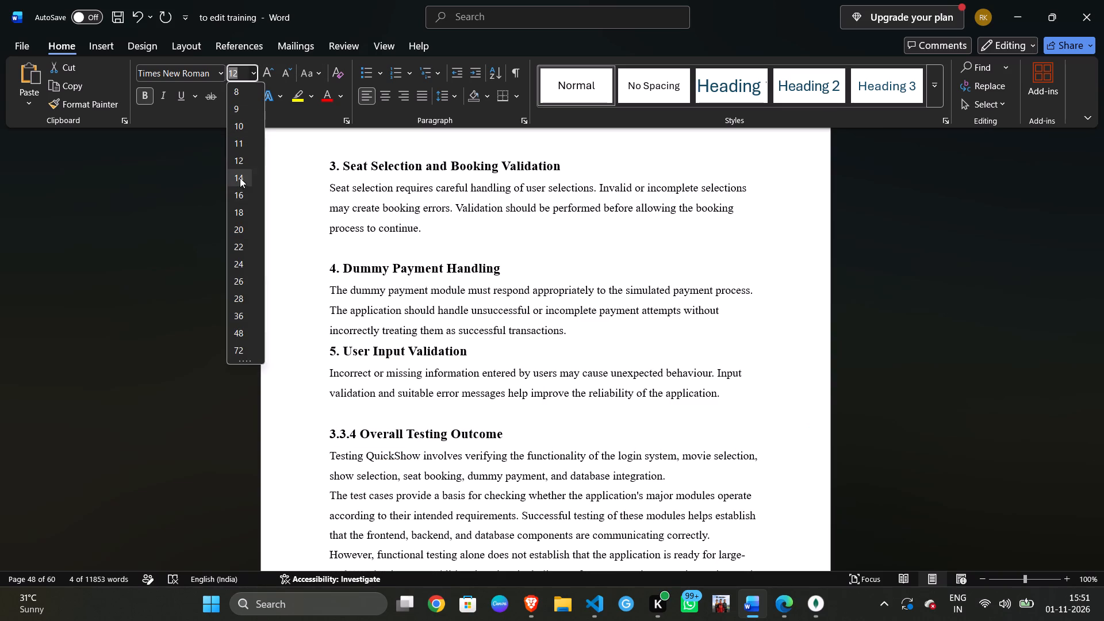
click(240, 178)
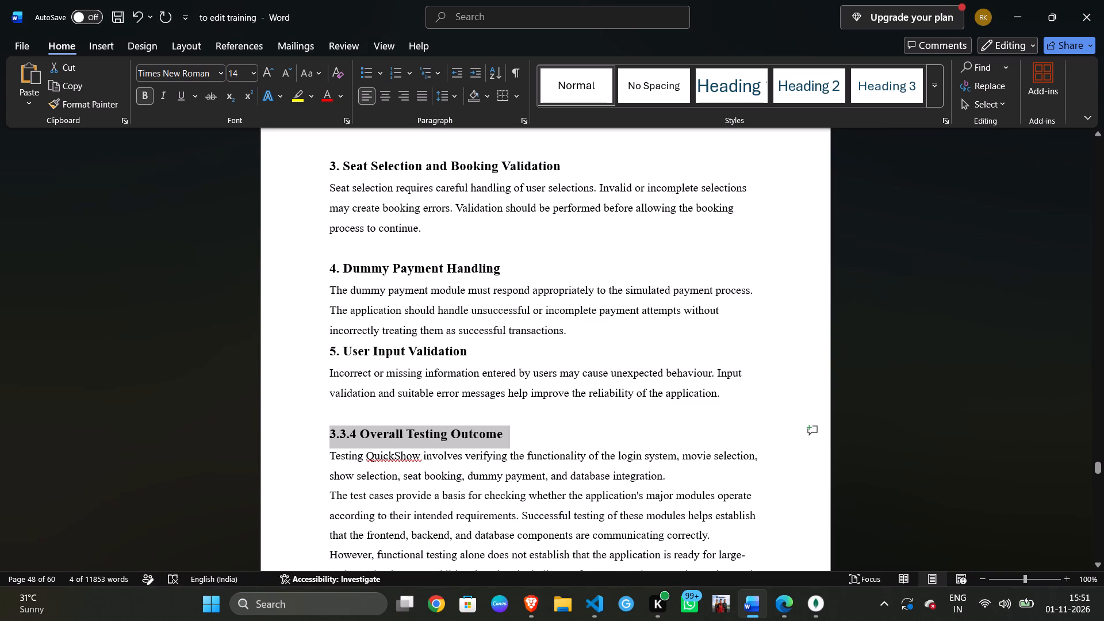
Bold the heading "3.4 Discussion of System Capabilities" and insert a blank line above it.
scroll(416, 295, down, 2)
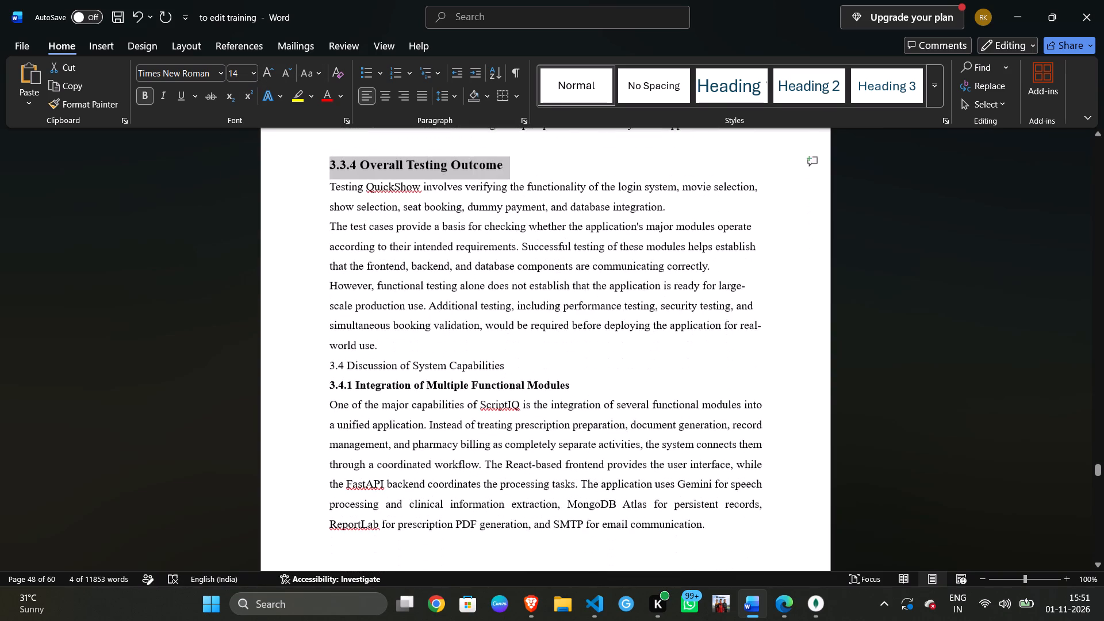
scroll(416, 295, down, 1)
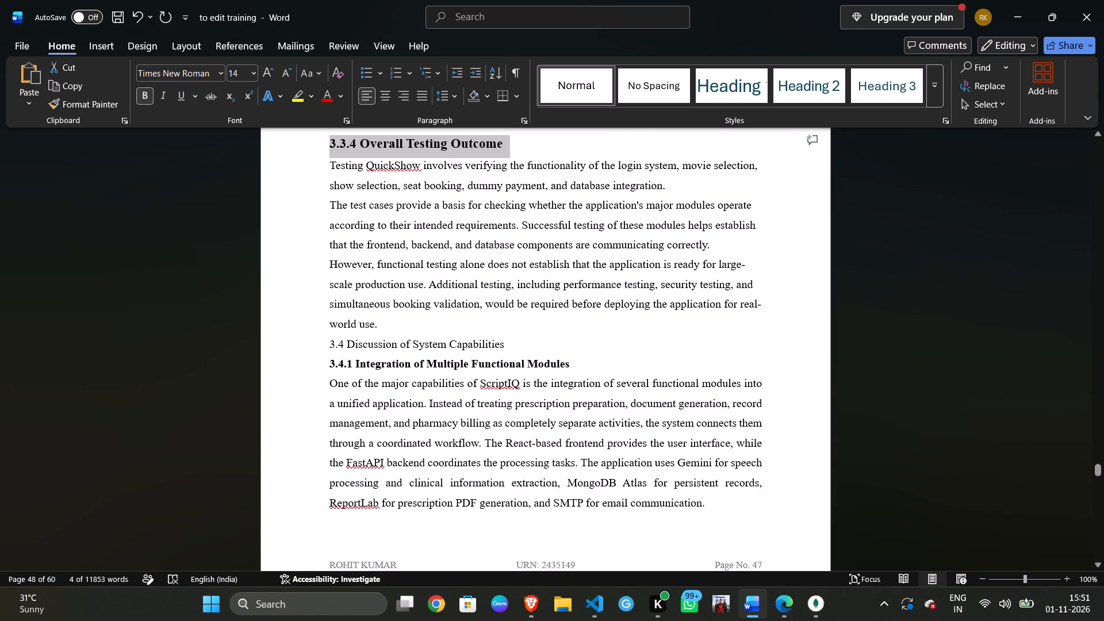
drag(504, 343, 305, 348)
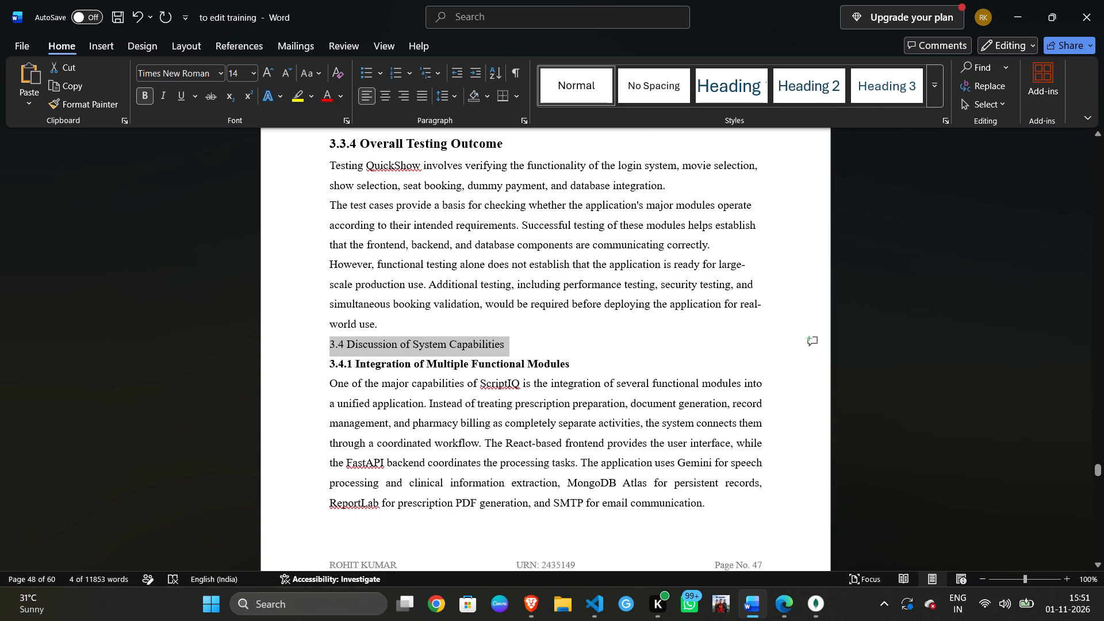
key(ctrl+b)
click(402, 329)
key(Return)
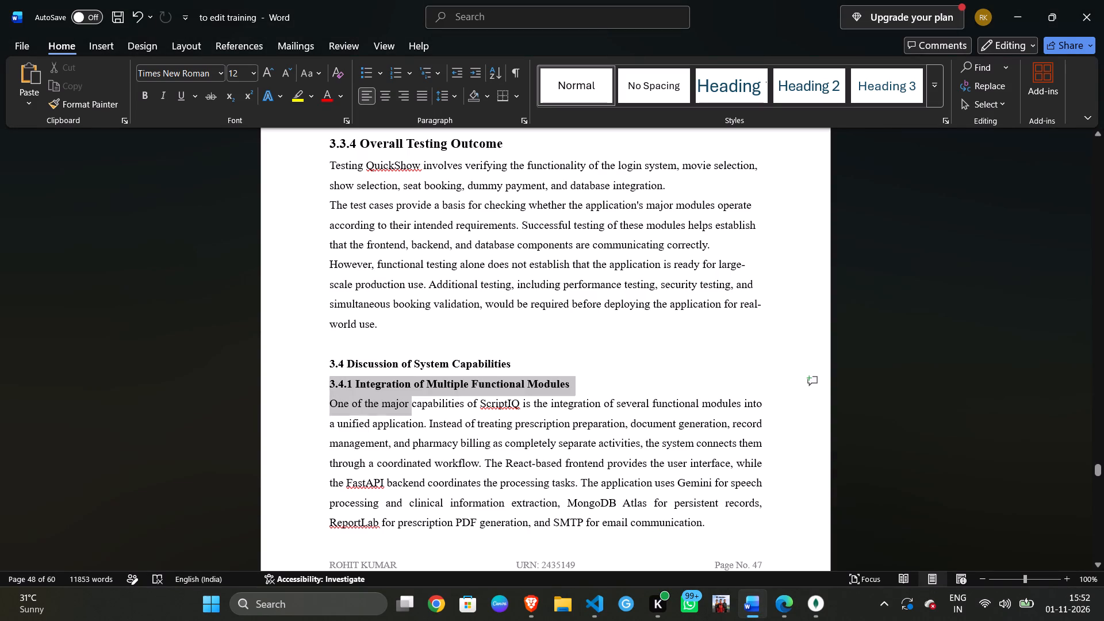
drag(410, 413, 606, 600)
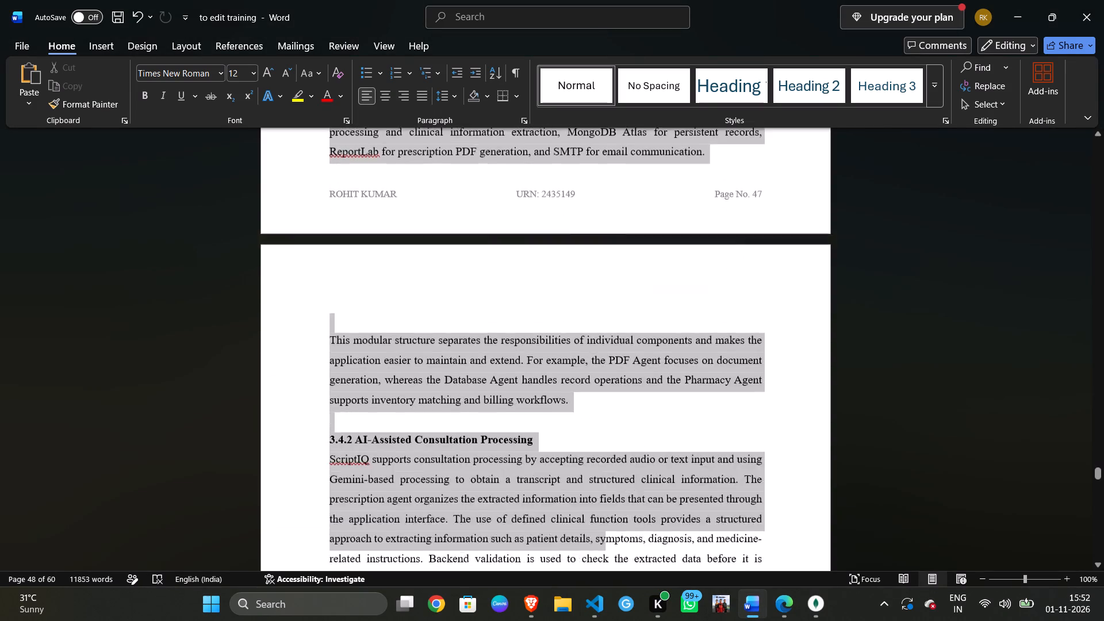
drag(606, 600, 630, 601)
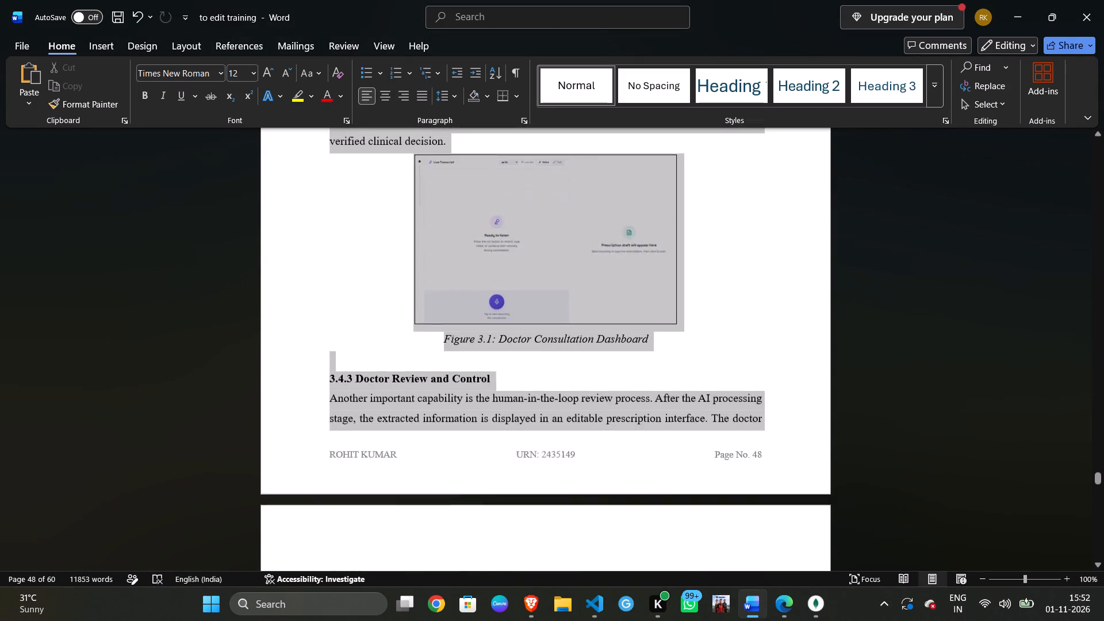
drag(630, 601, 623, 530)
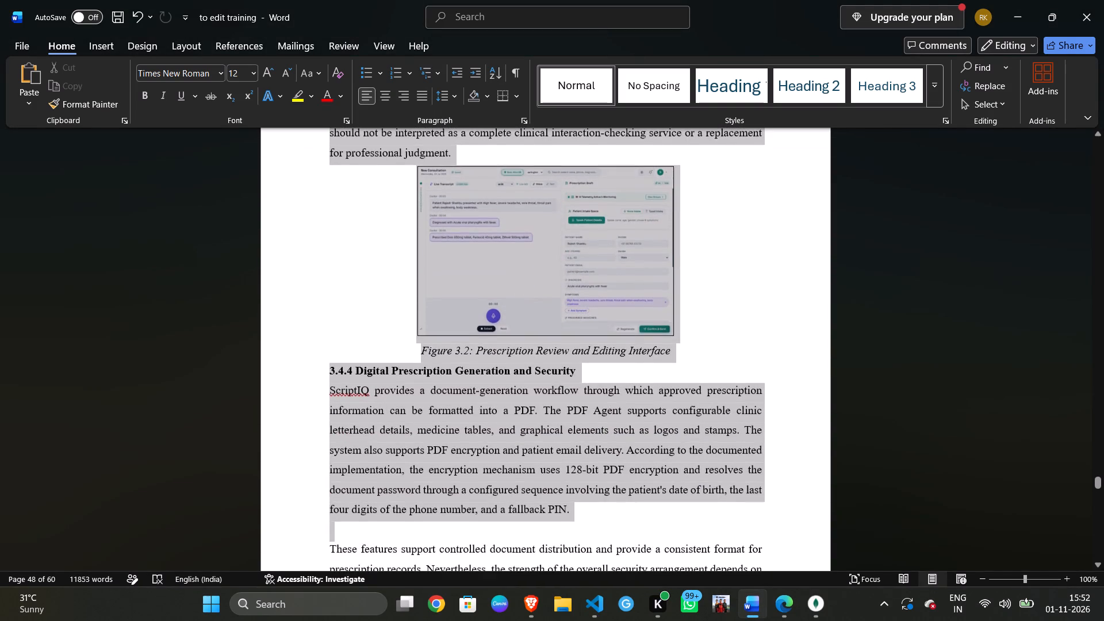
drag(623, 530, 598, 490)
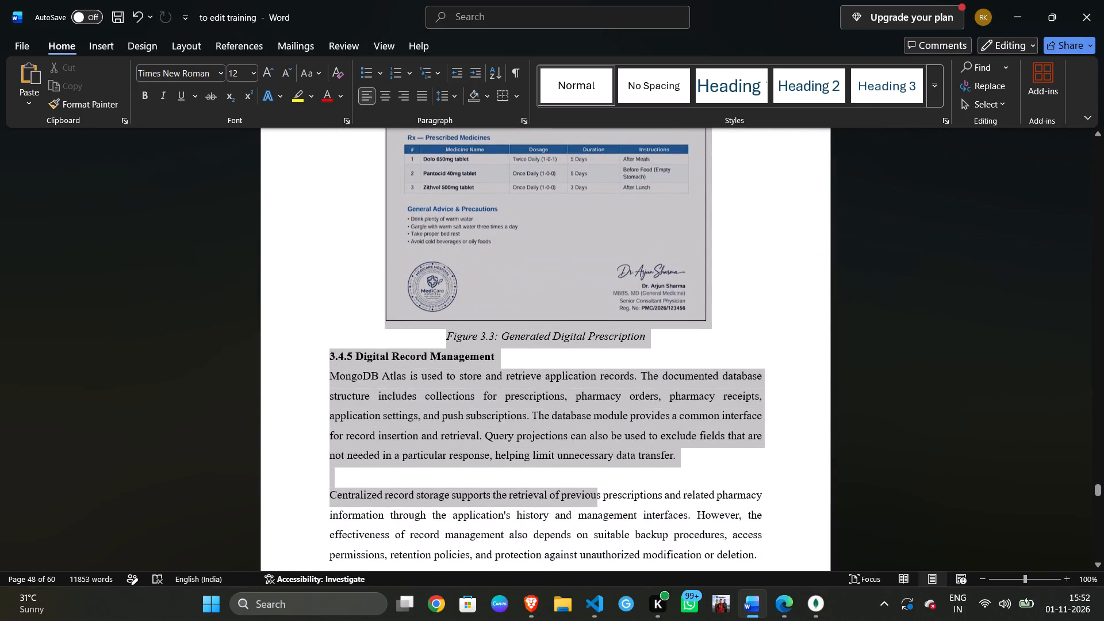
drag(598, 490, 657, 588)
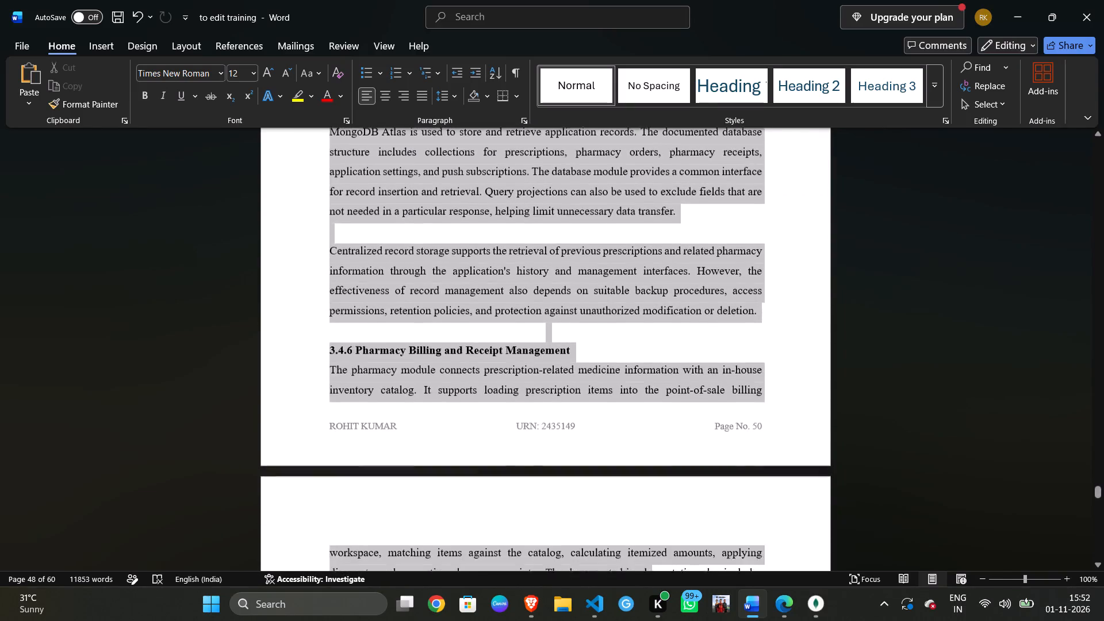
drag(657, 588, 617, 538)
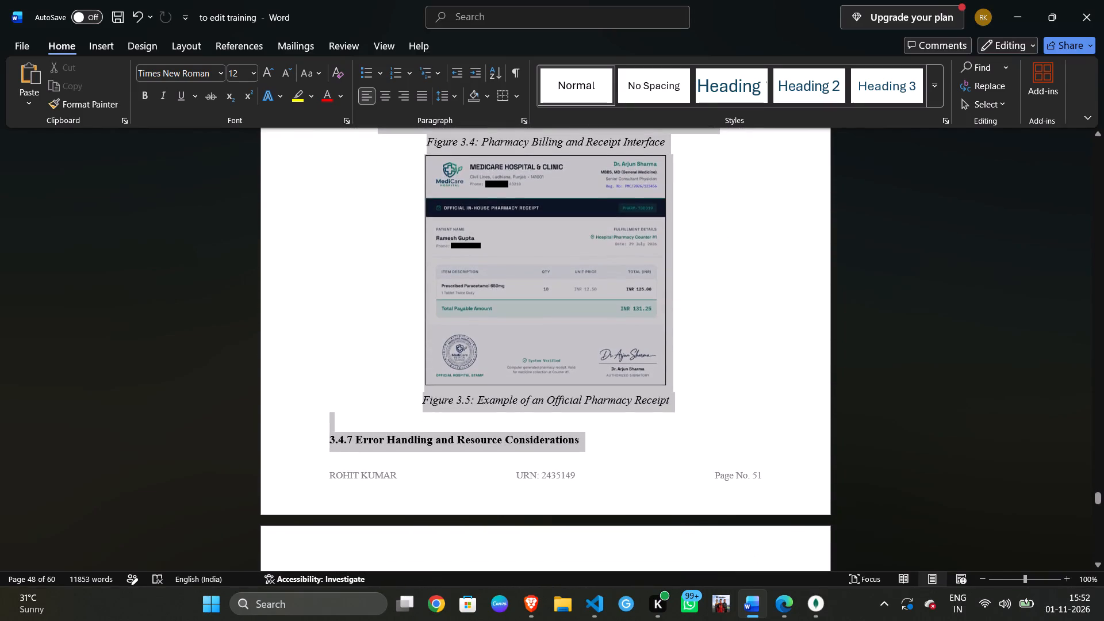
drag(617, 538, 637, 574)
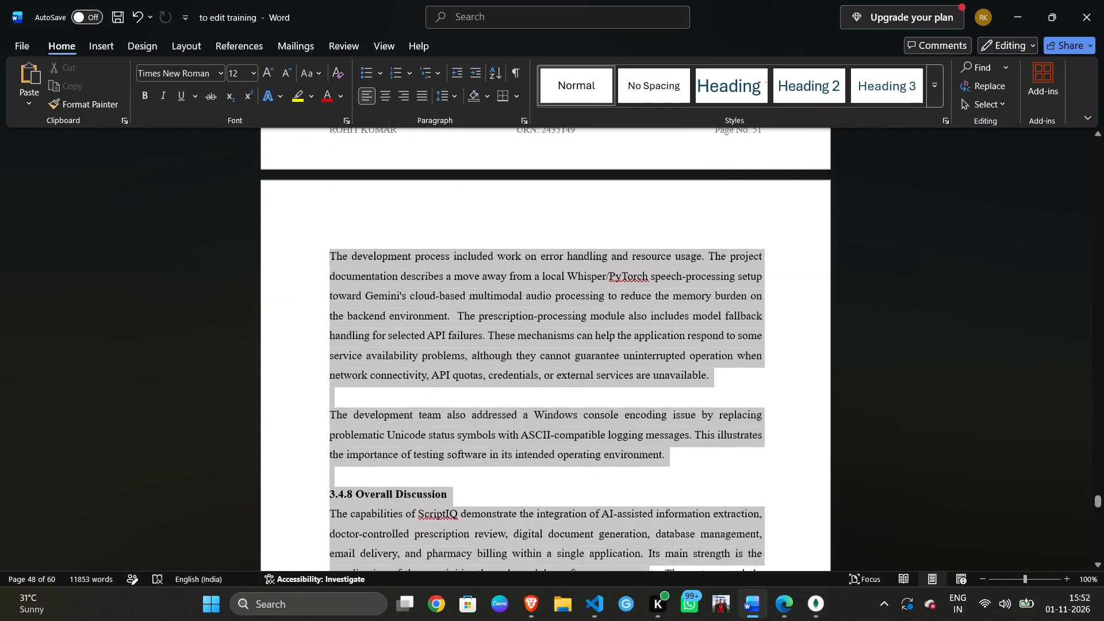
drag(637, 574, 638, 577)
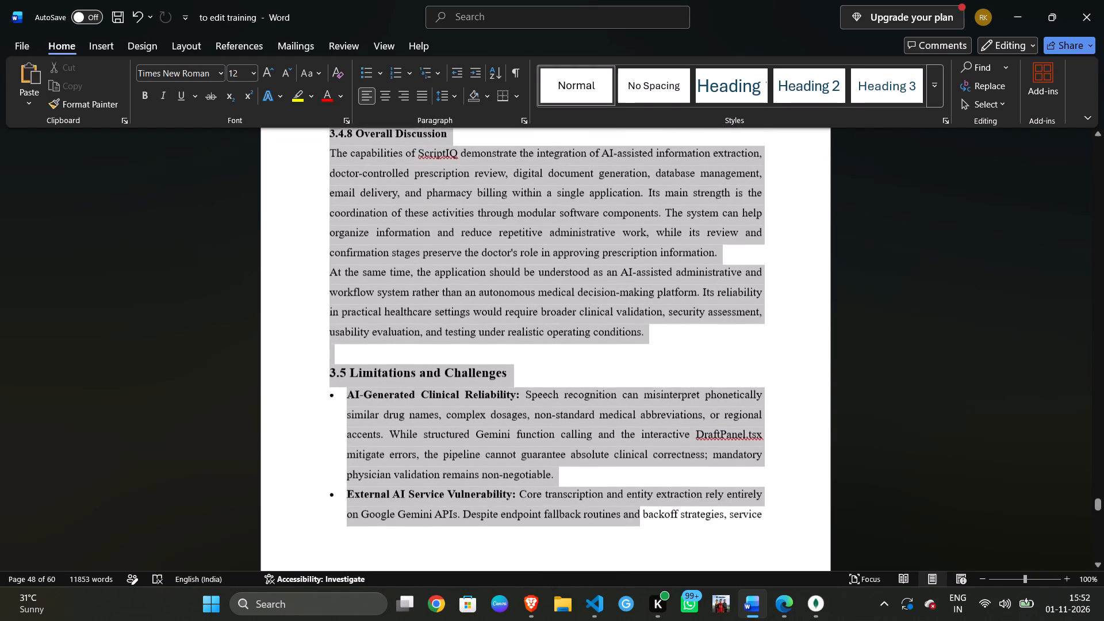
drag(638, 577, 645, 185)
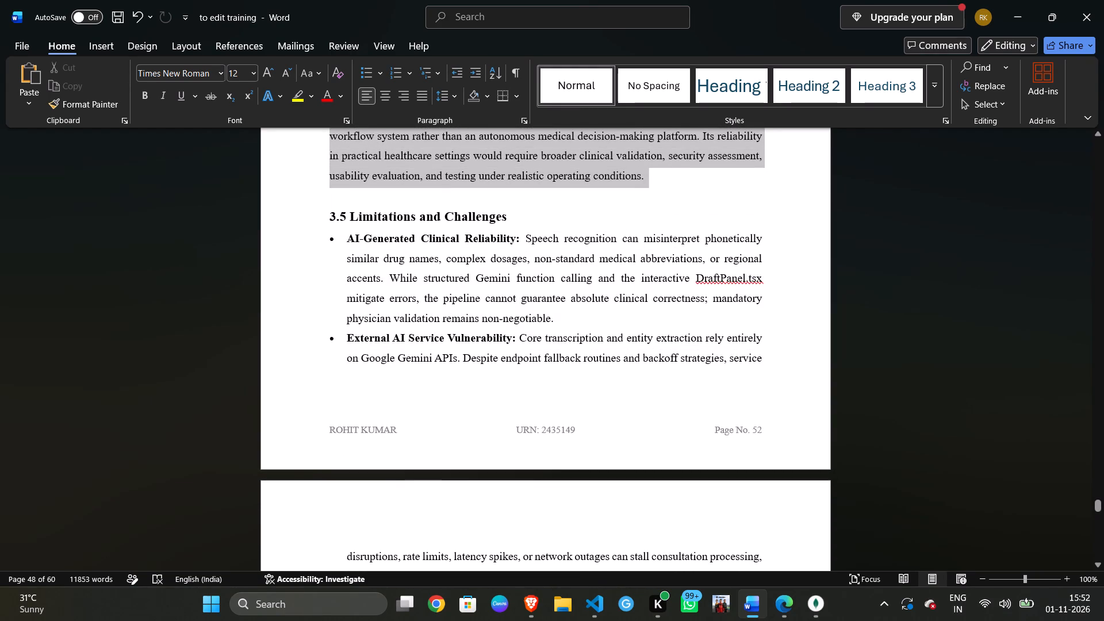
drag(645, 185, 648, 185)
key(BackSpace)
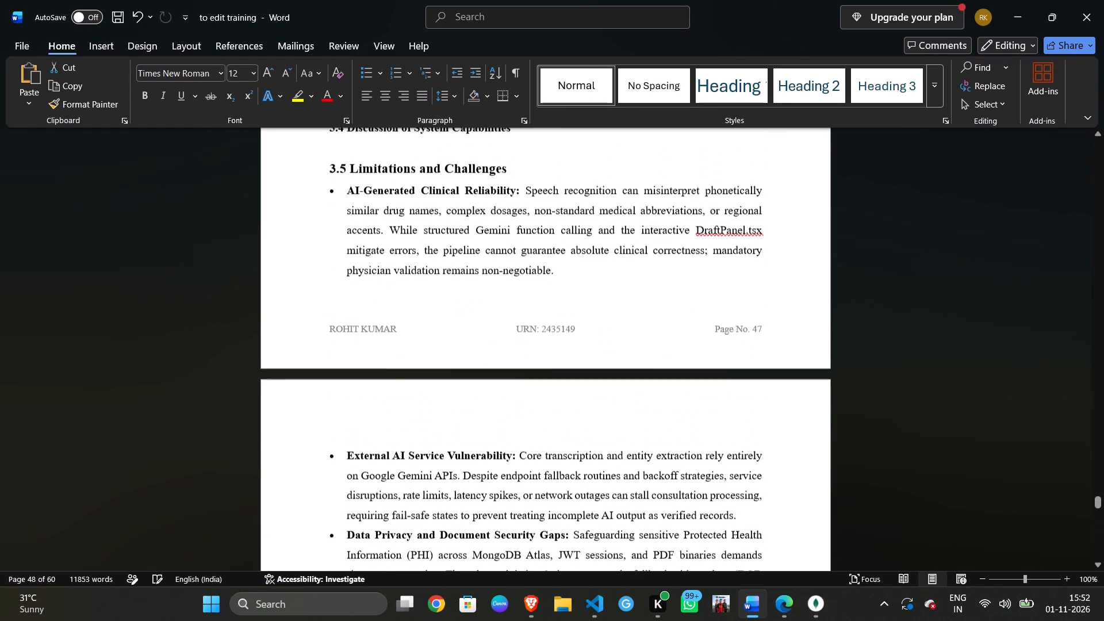
Turn off bold on the empty line below the 3.4 heading and paste the copied QuickShow section 3.4 there.
scroll(403, 319, up, 1)
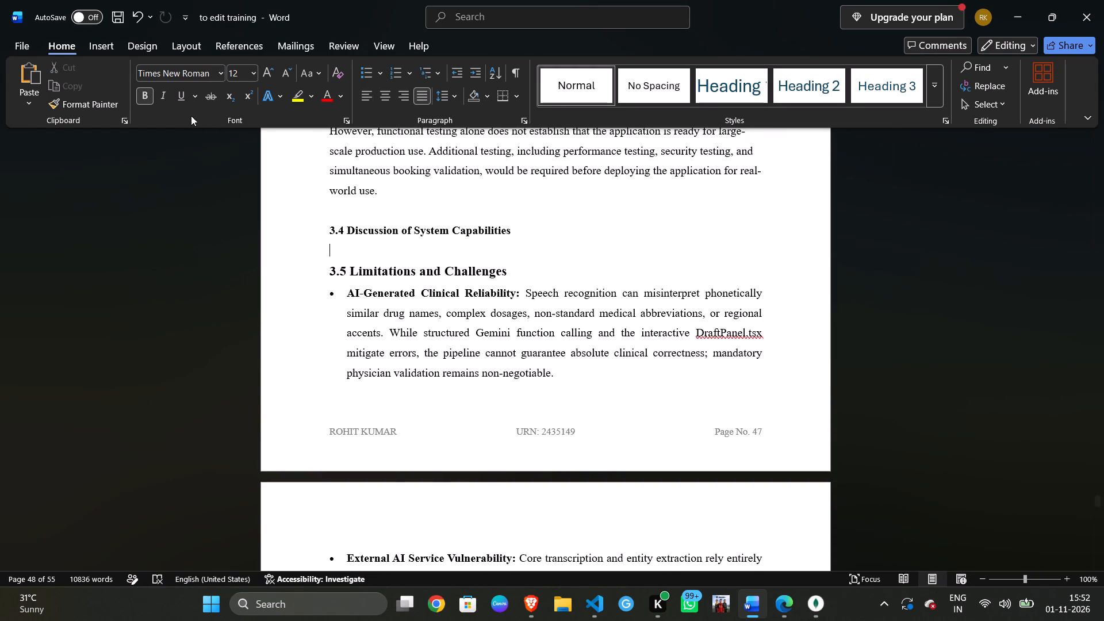
click(143, 97)
click(337, 244)
key(ctrl+v)
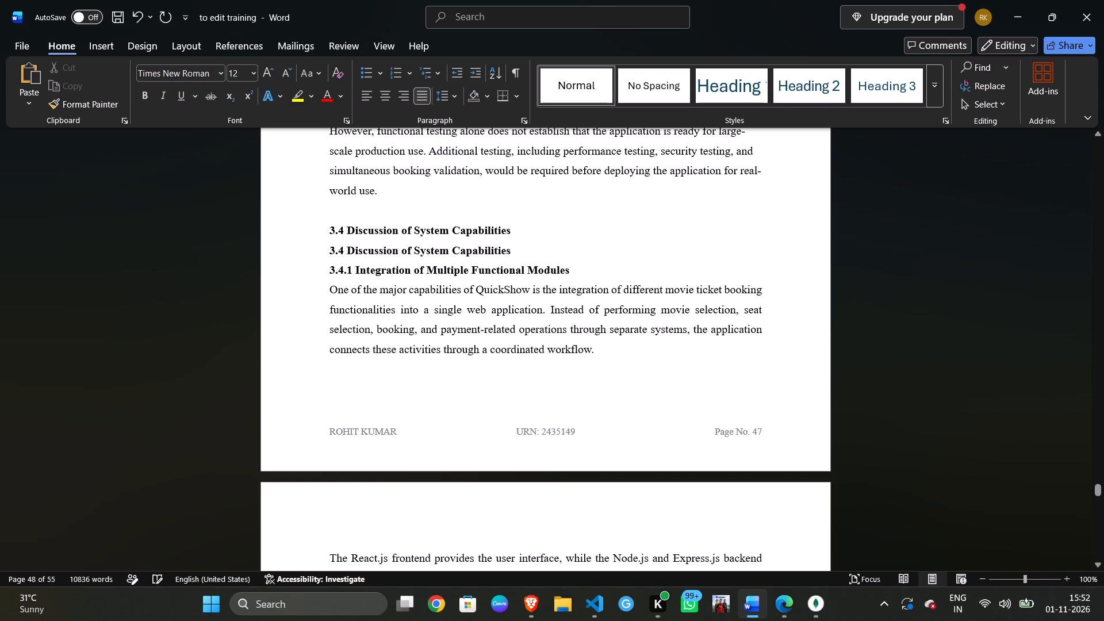
scroll(398, 278, up, 6)
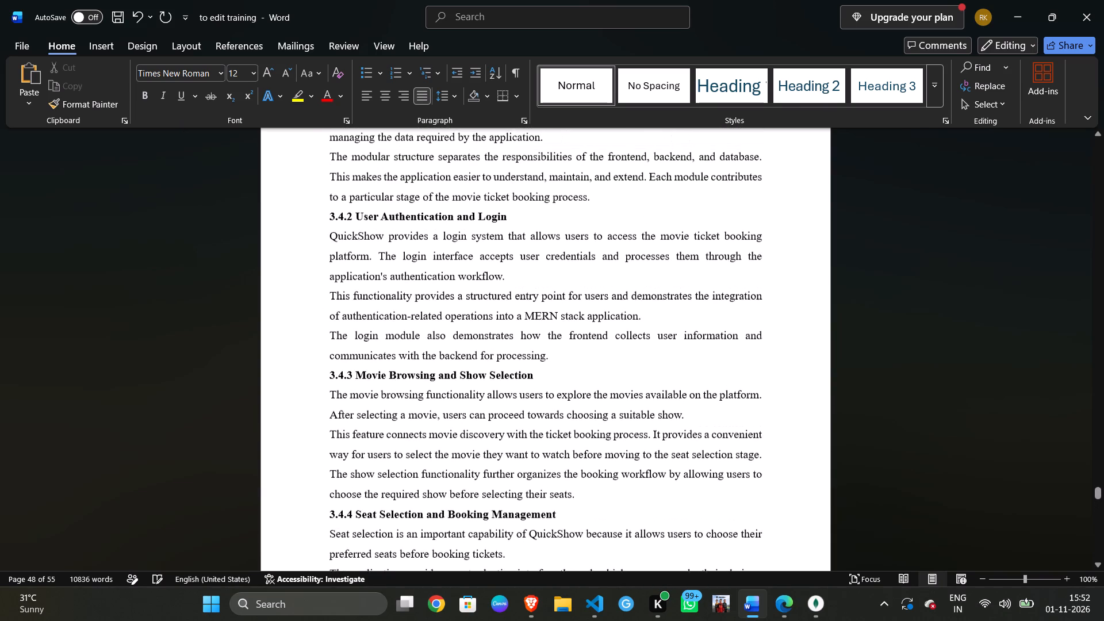
Delete the duplicate "3.4 Discussion of System Capabilities" heading directly above heading 3.4.1.
scroll(398, 278, up, 4)
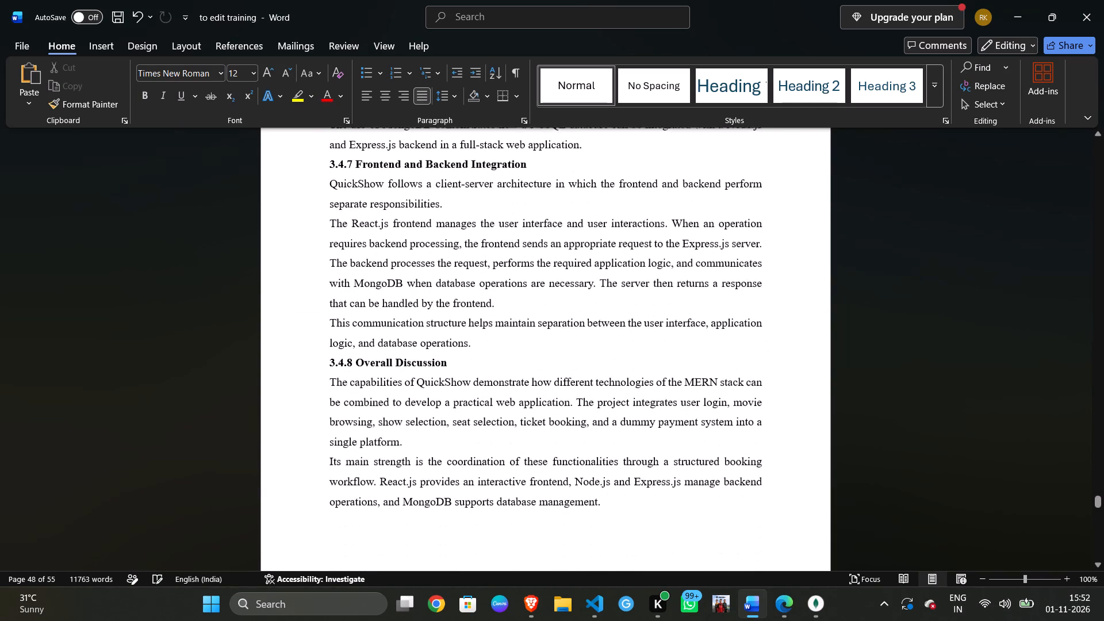
scroll(398, 278, up, 4)
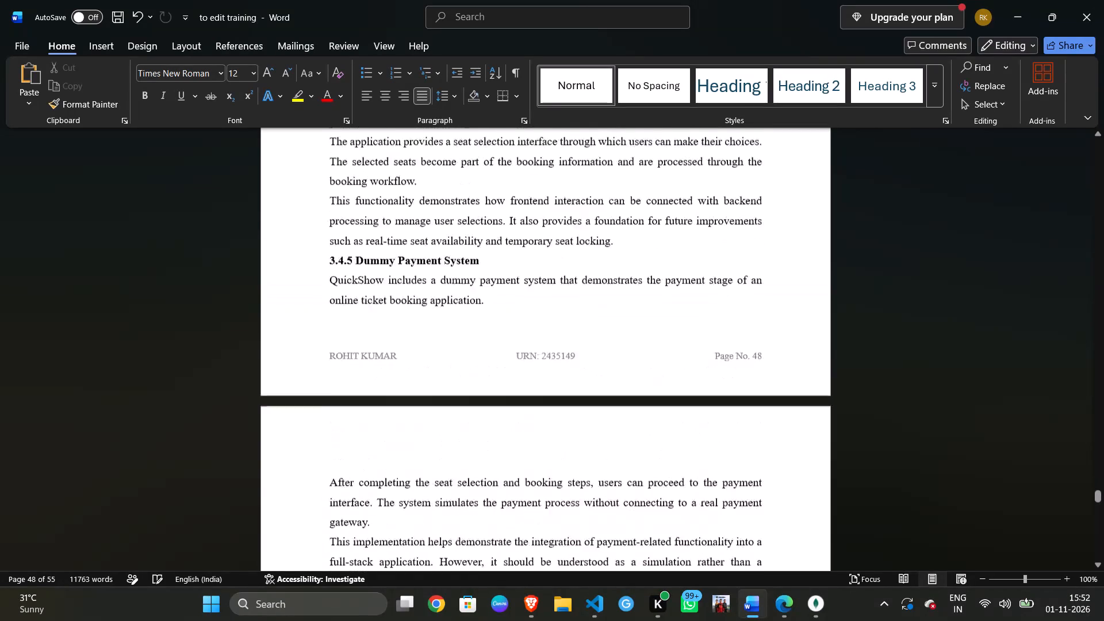
scroll(398, 278, up, 4)
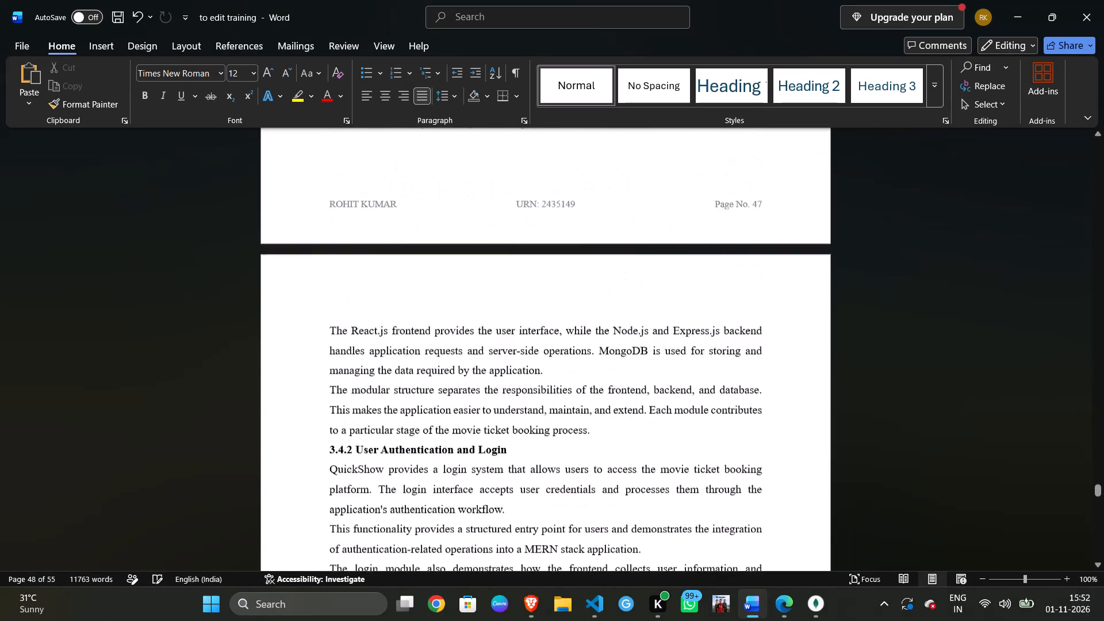
scroll(398, 278, up, 1)
drag(519, 265, 333, 258)
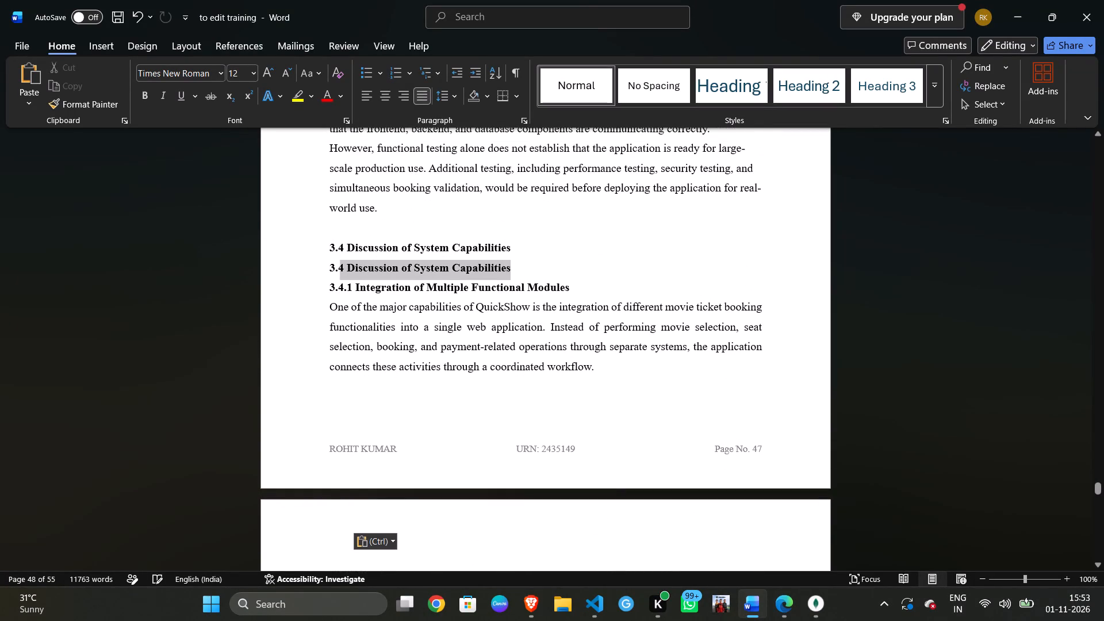
drag(333, 258, 316, 265)
key(BackSpace)
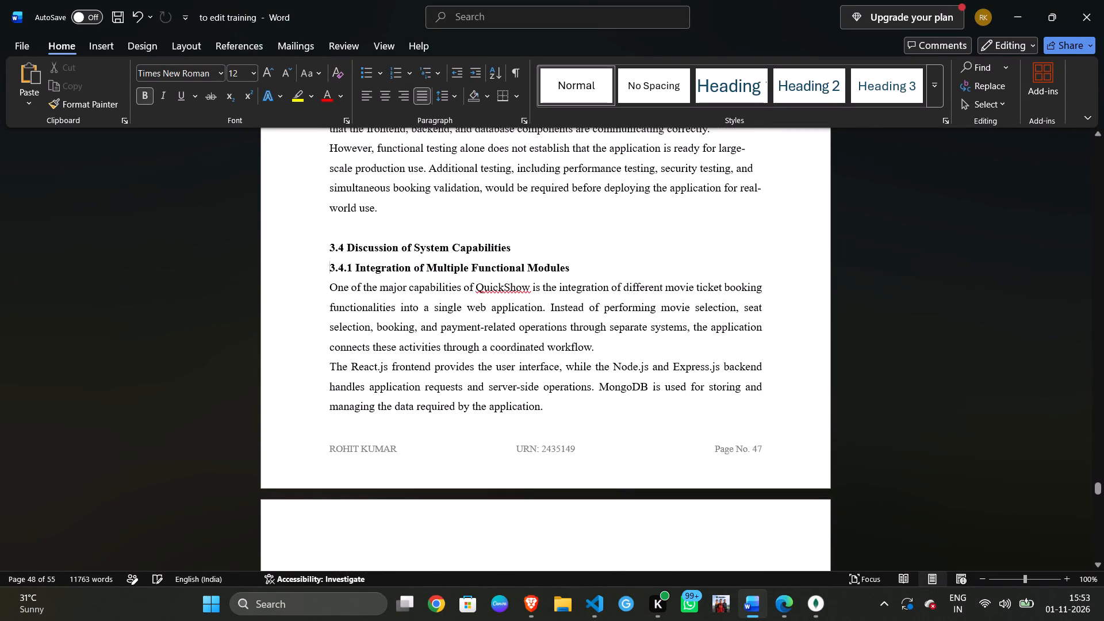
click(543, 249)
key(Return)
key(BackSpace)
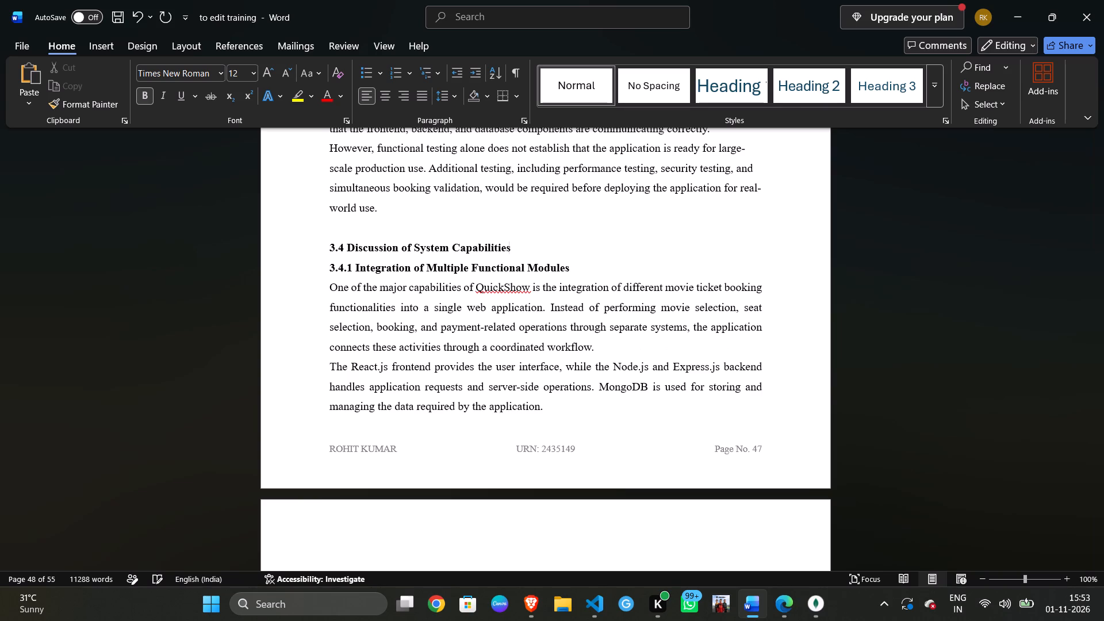
Insert a blank line above each of the headings 3.4.2 User Authentication and Login, 3.4.3 Movie Browsing and Show Selection, and 3.4.4 Seat Selection and Booking Management.
scroll(477, 359, down, 1)
scroll(477, 359, up, 1)
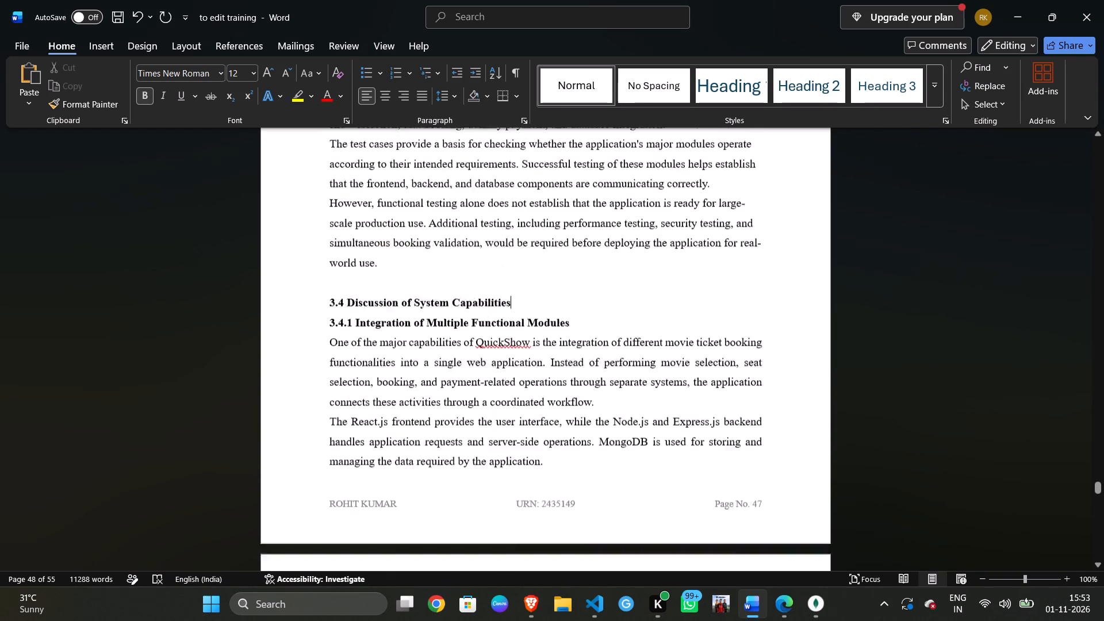
scroll(477, 359, up, 6)
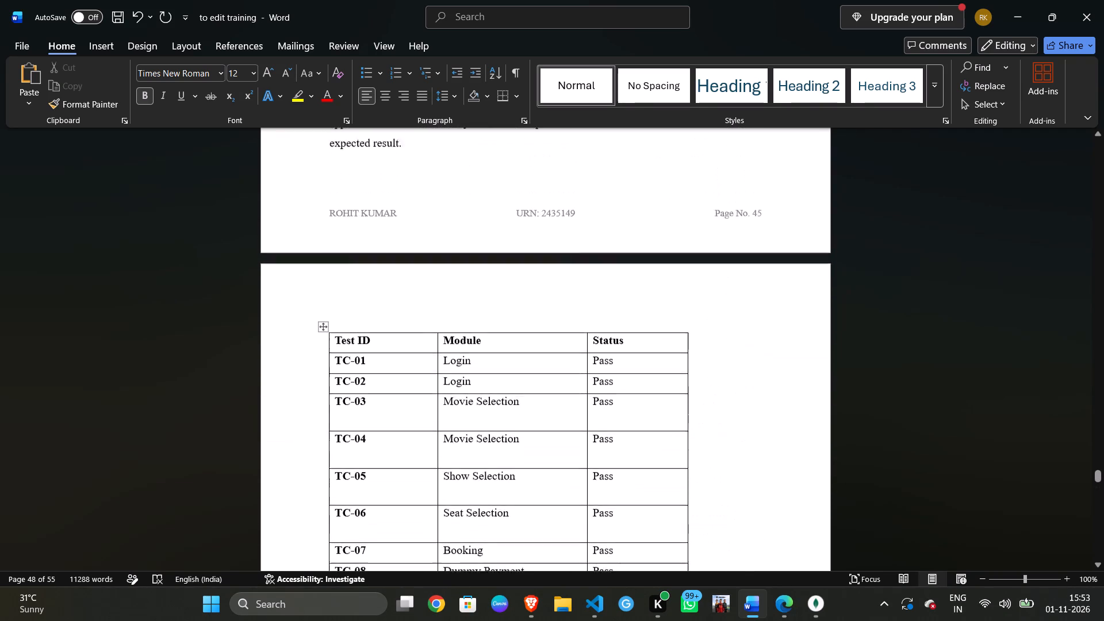
scroll(477, 359, up, 2)
scroll(477, 359, down, 4)
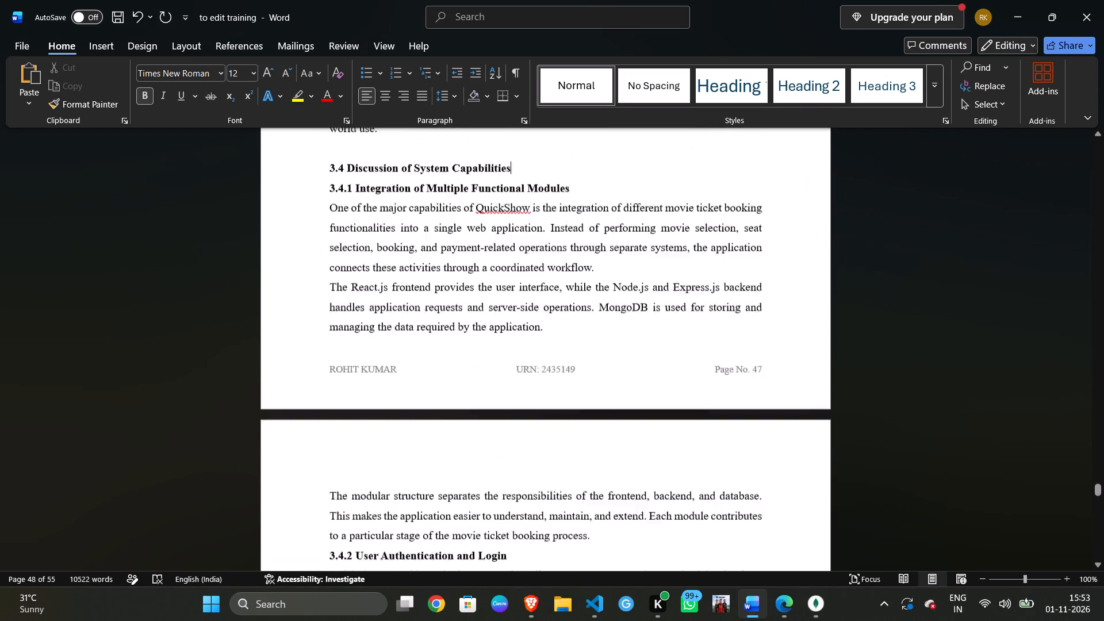
scroll(477, 359, down, 5)
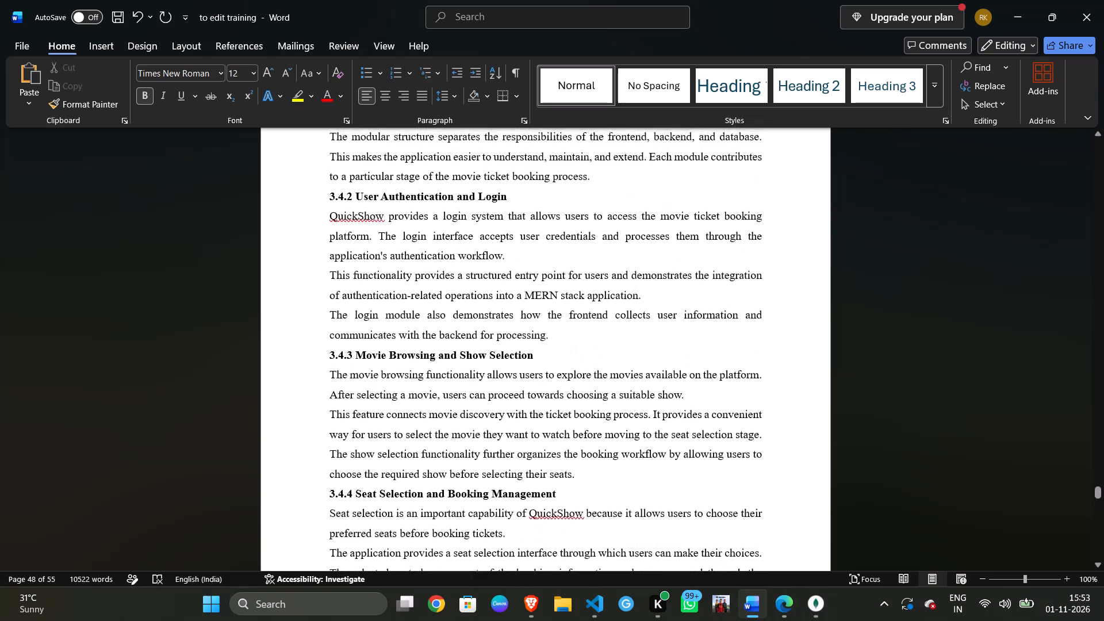
scroll(477, 359, up, 1)
click(596, 277)
key(Return)
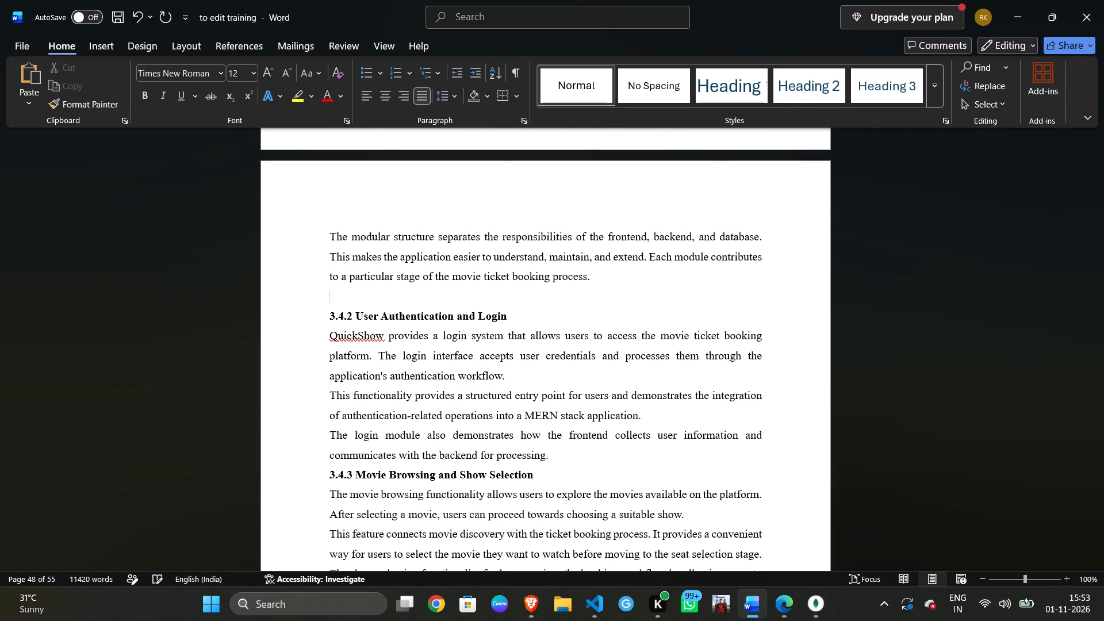
click(565, 455)
key(Return)
scroll(565, 455, down, 2)
click(595, 320)
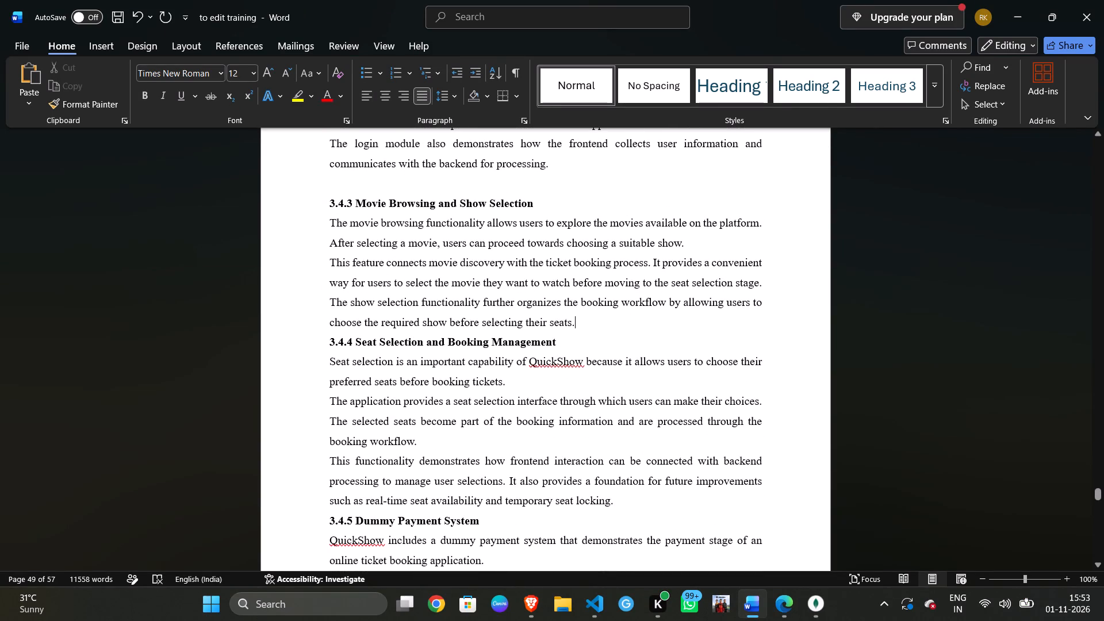
key(Return)
Insert a blank line above each of the headings 3.4.5 Dummy Payment System, 3.4.6 Database Management, 3.4.7 Frontend and Backend Integration, and 3.4.8 Overall Discussion.
scroll(595, 320, down, 1)
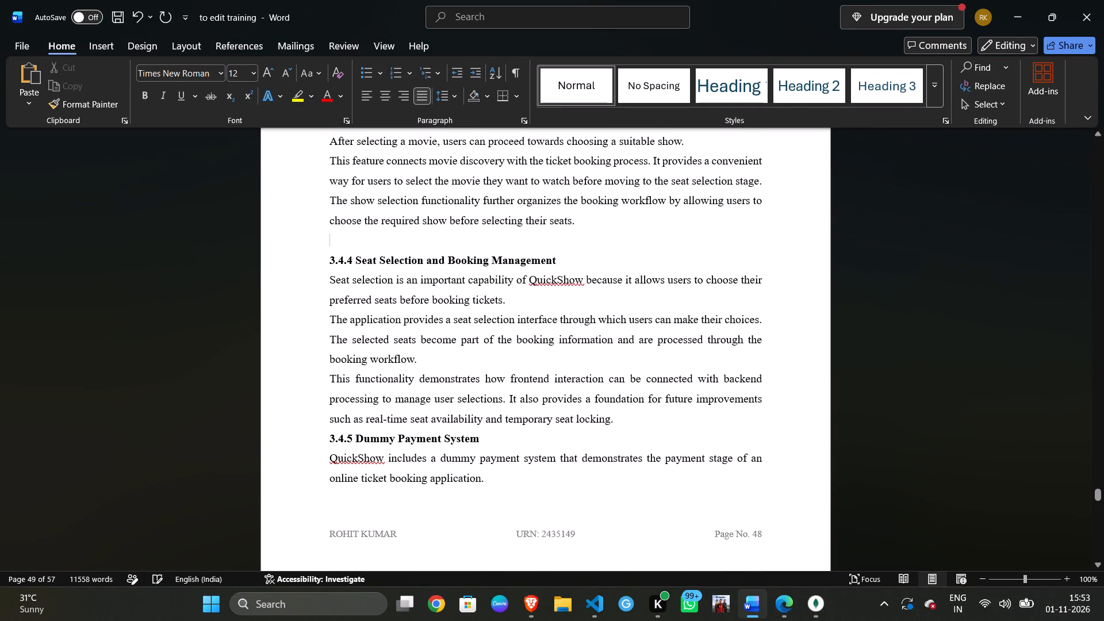
click(619, 423)
key(Return)
scroll(456, 391, down, 1)
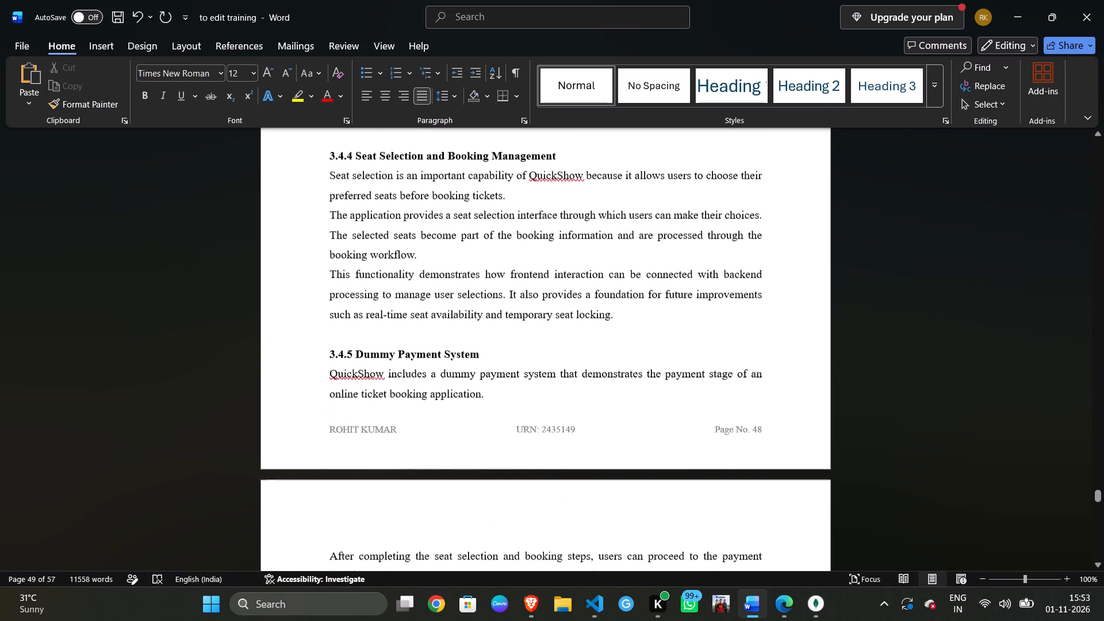
scroll(456, 391, down, 1)
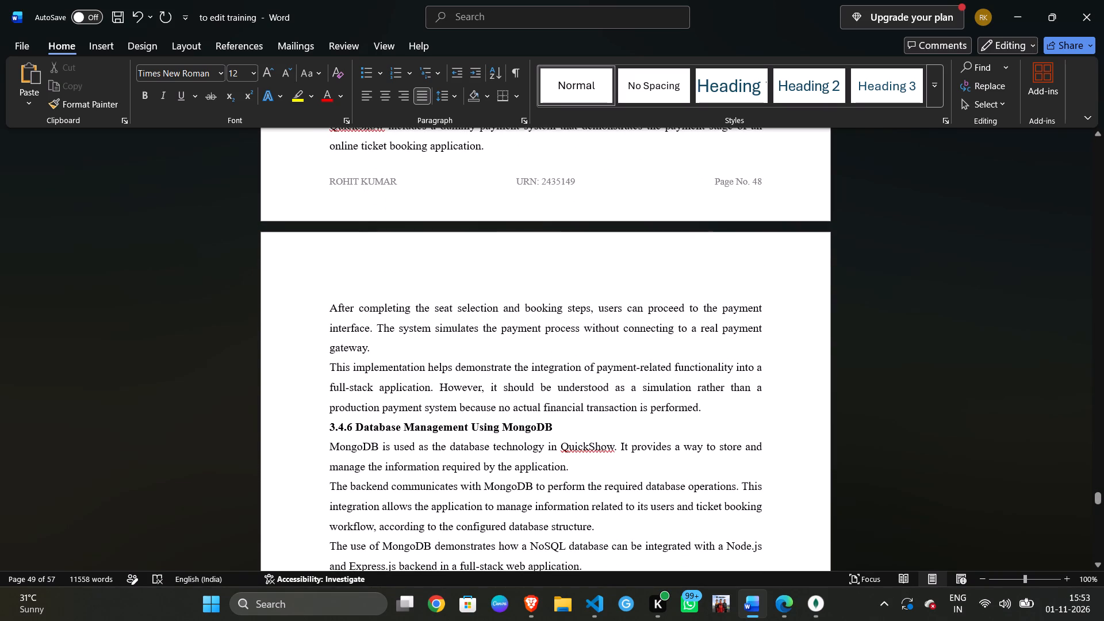
click(712, 408)
key(Return)
scroll(712, 408, down, 1)
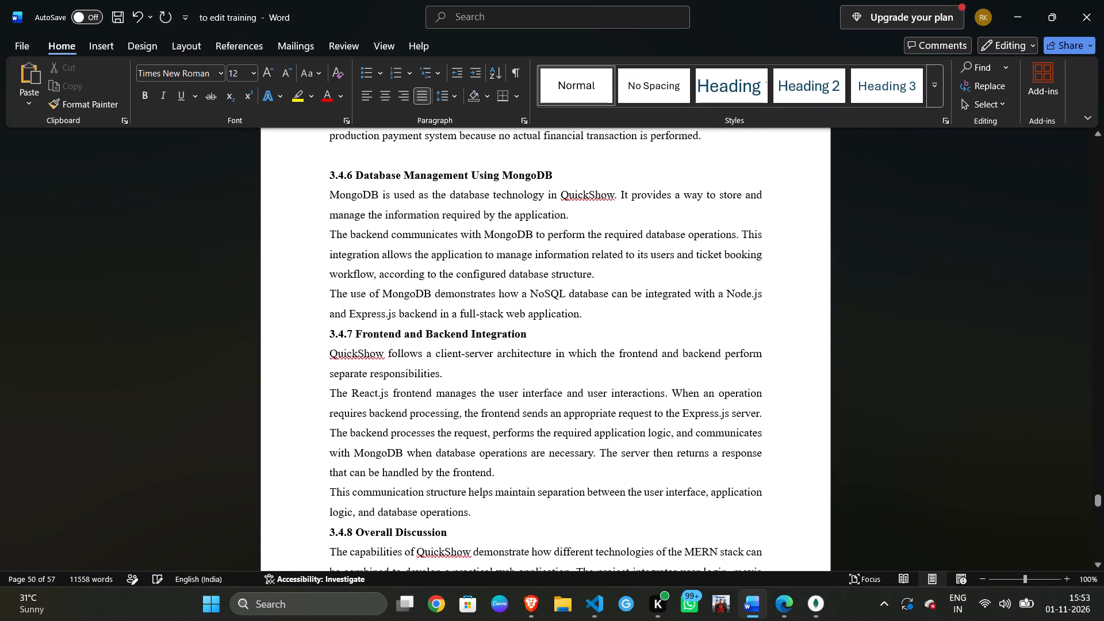
click(614, 317)
key(Return)
scroll(614, 317, down, 1)
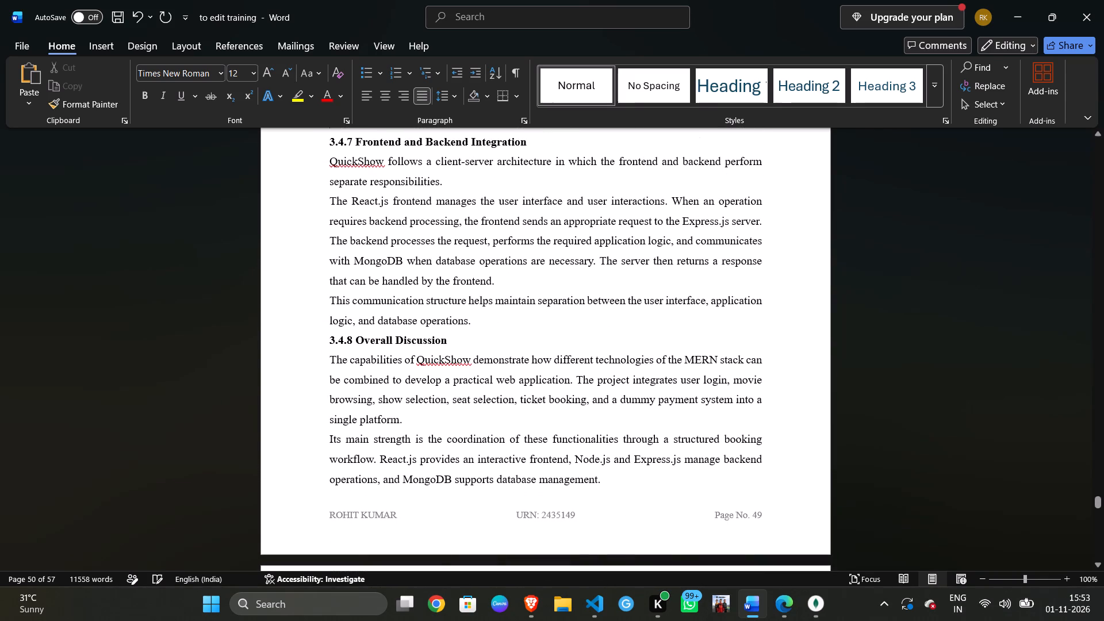
click(478, 320)
key(Return)
scroll(478, 320, down, 1)
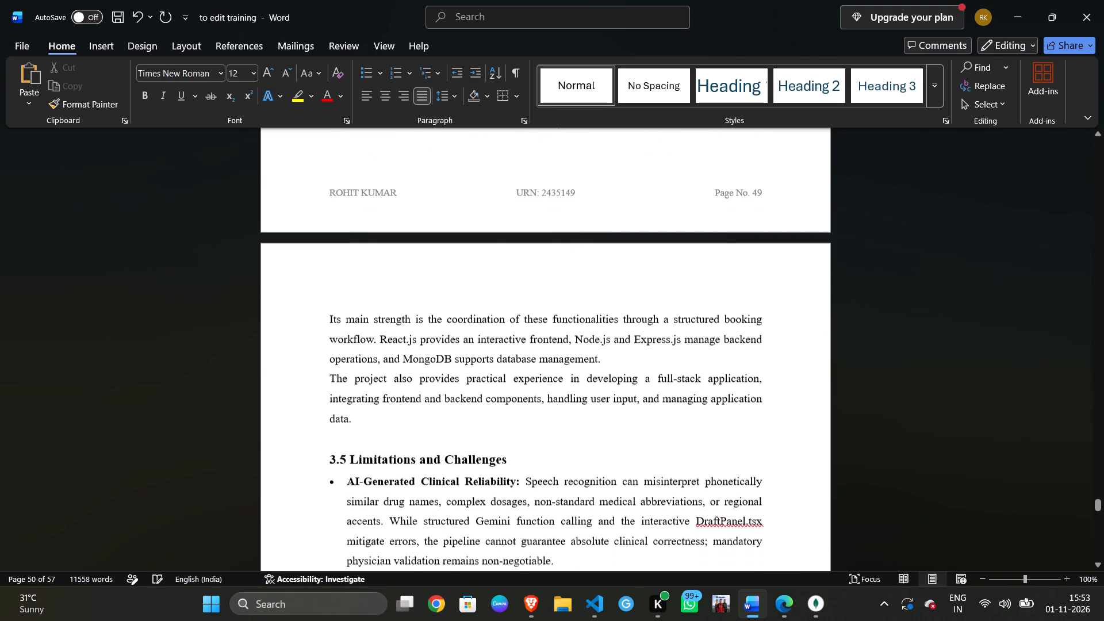
scroll(478, 320, down, 1)
scroll(390, 457, down, 1)
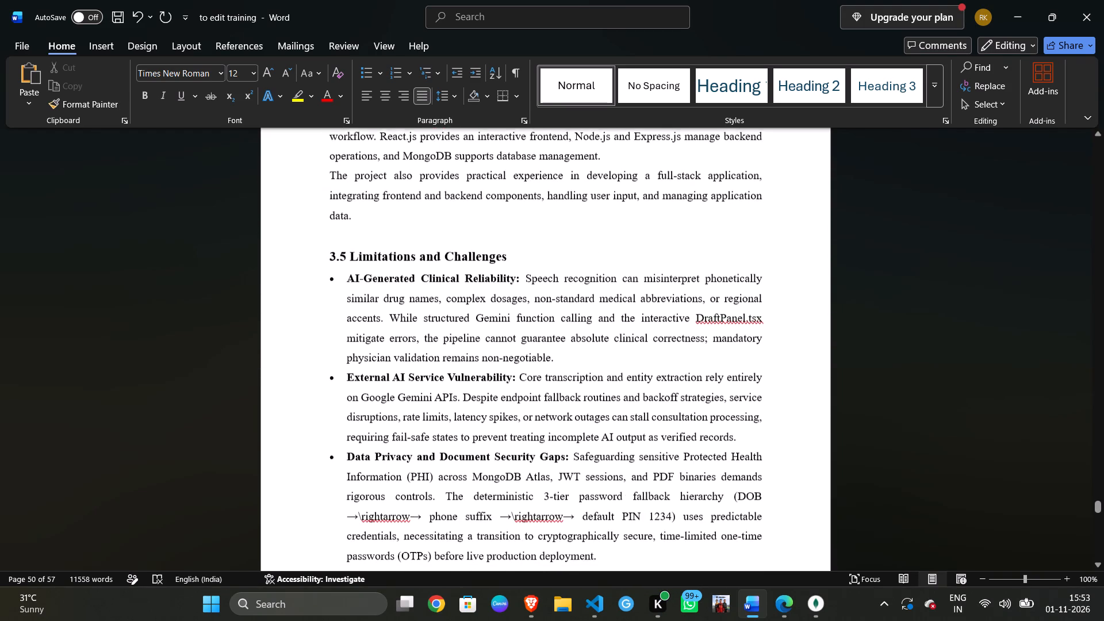
scroll(390, 457, down, 2)
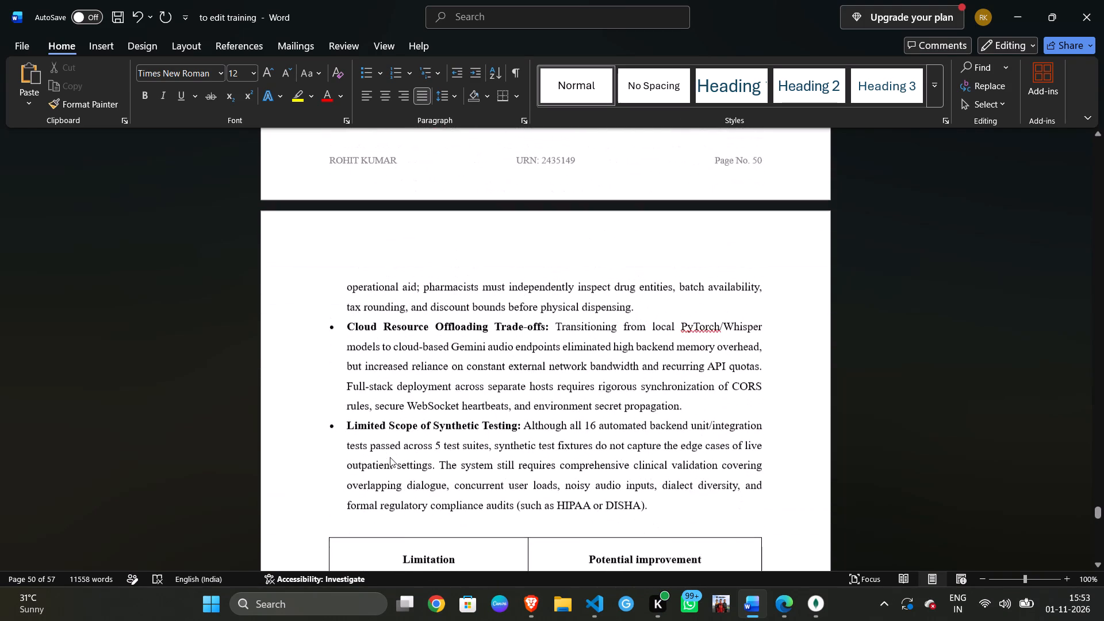
scroll(390, 457, down, 2)
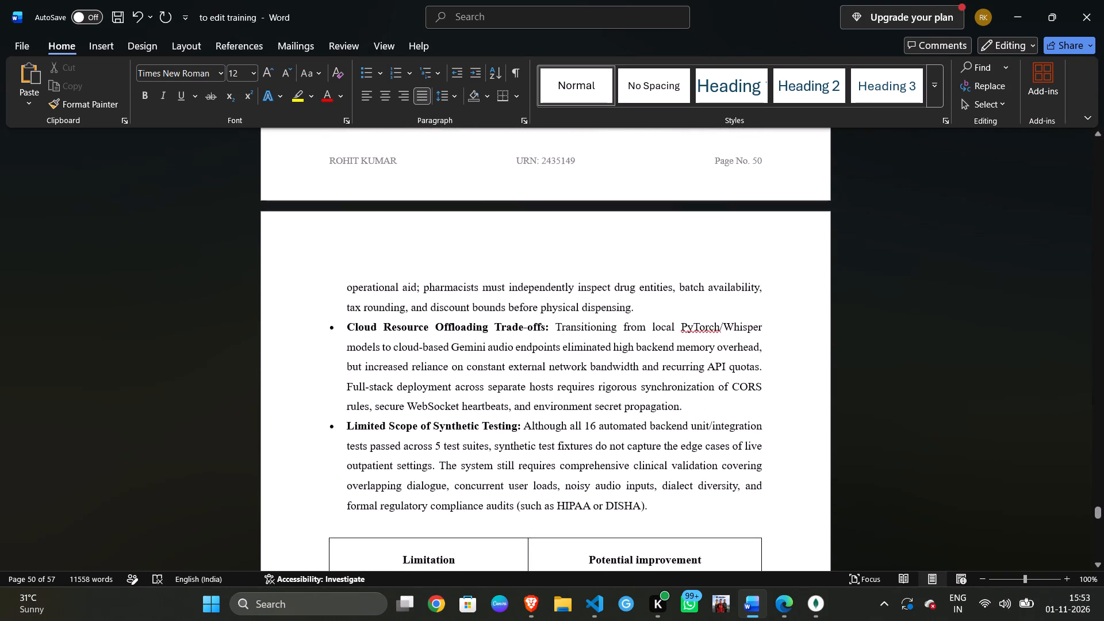
scroll(390, 457, down, 3)
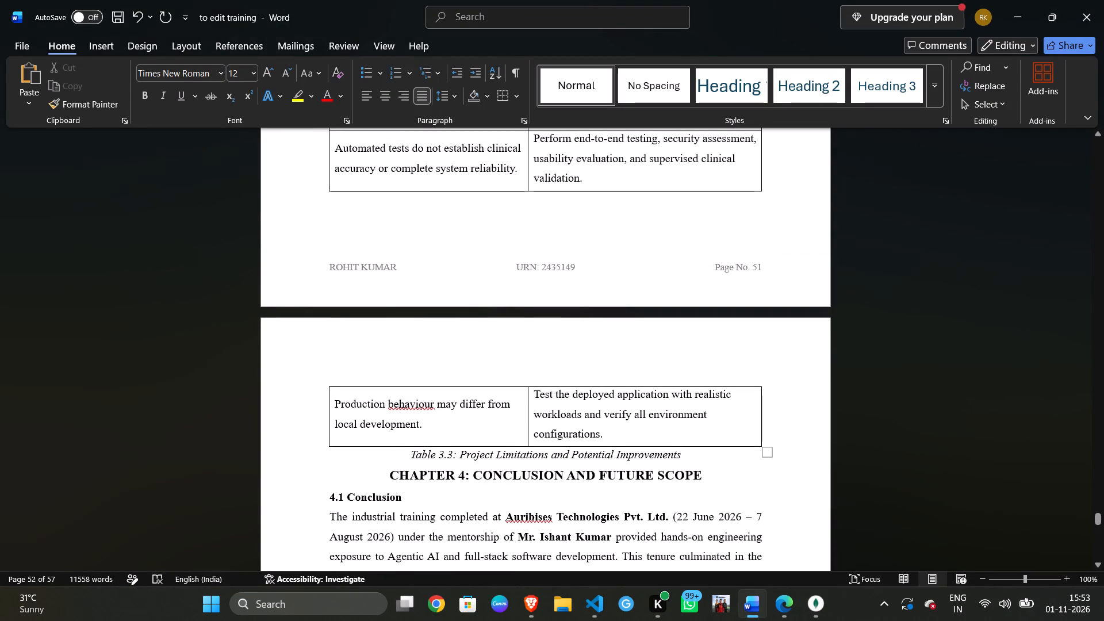
drag(696, 457, 350, 150)
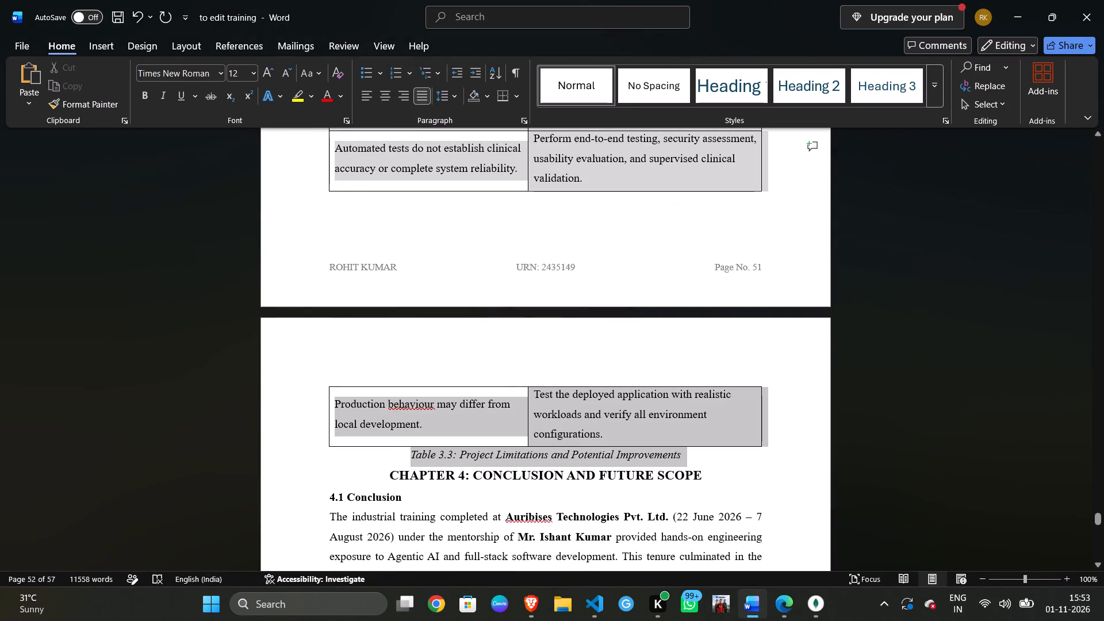
drag(350, 150, 338, 128)
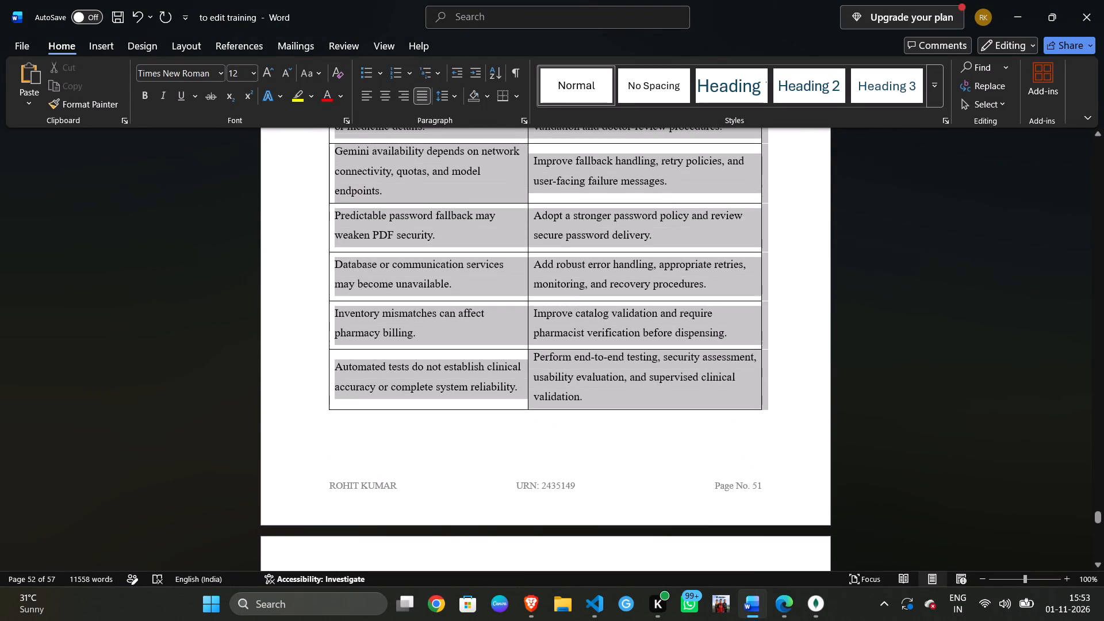
drag(338, 128, 334, 126)
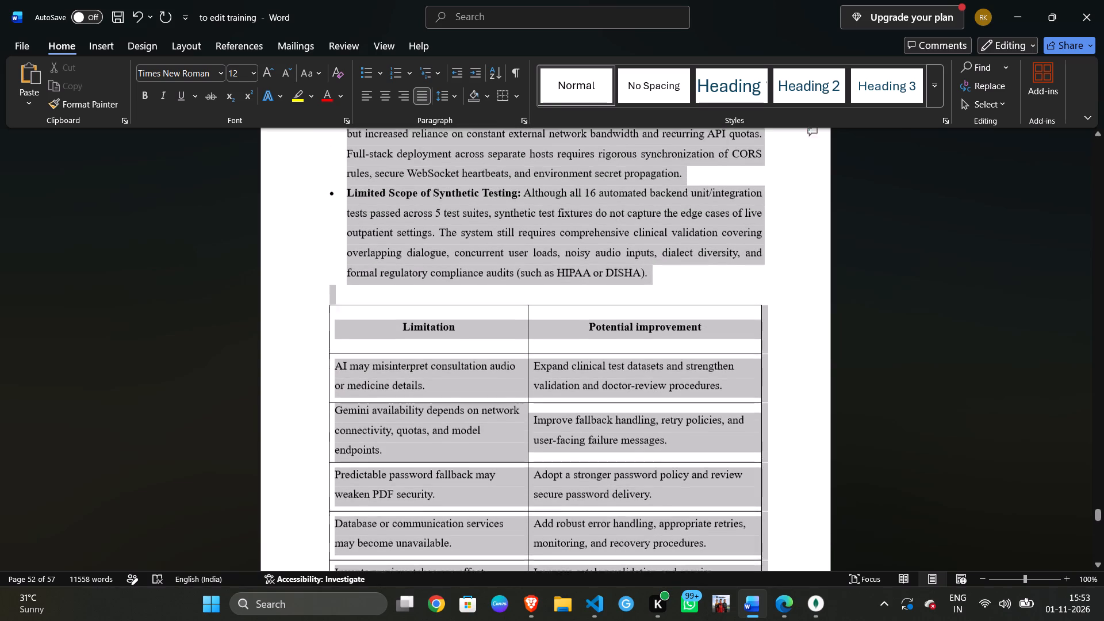
drag(334, 126, 335, 125)
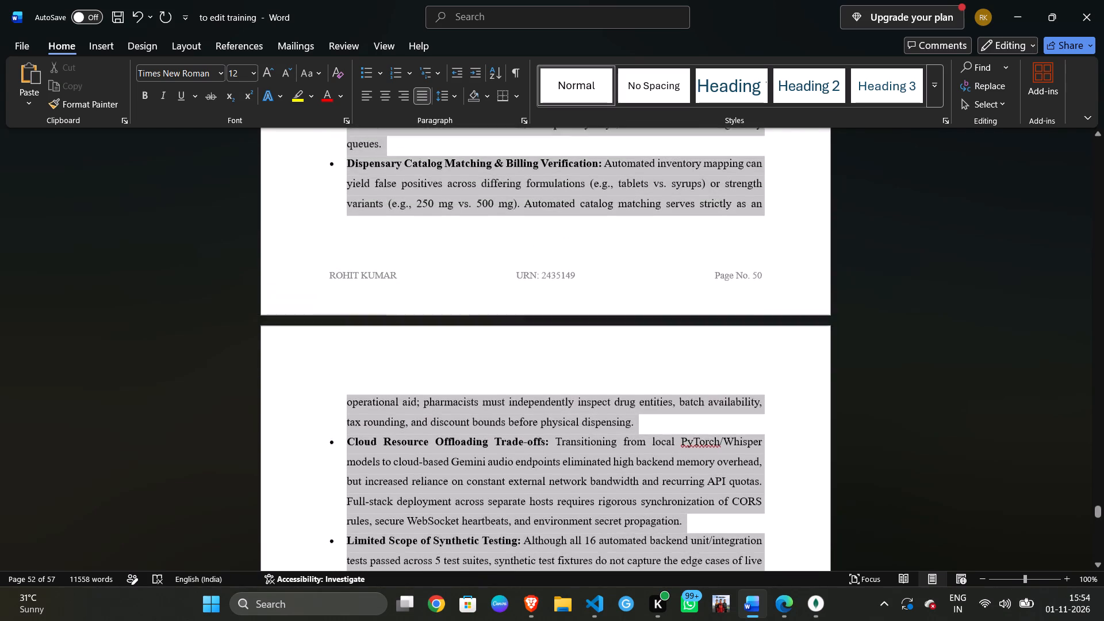
drag(335, 125, 336, 126)
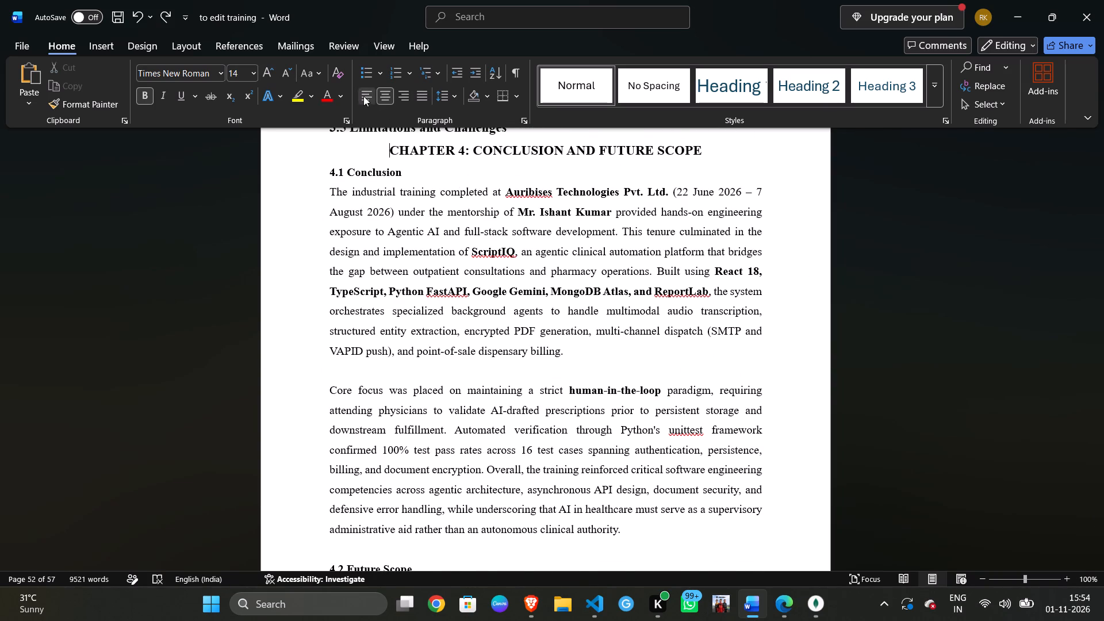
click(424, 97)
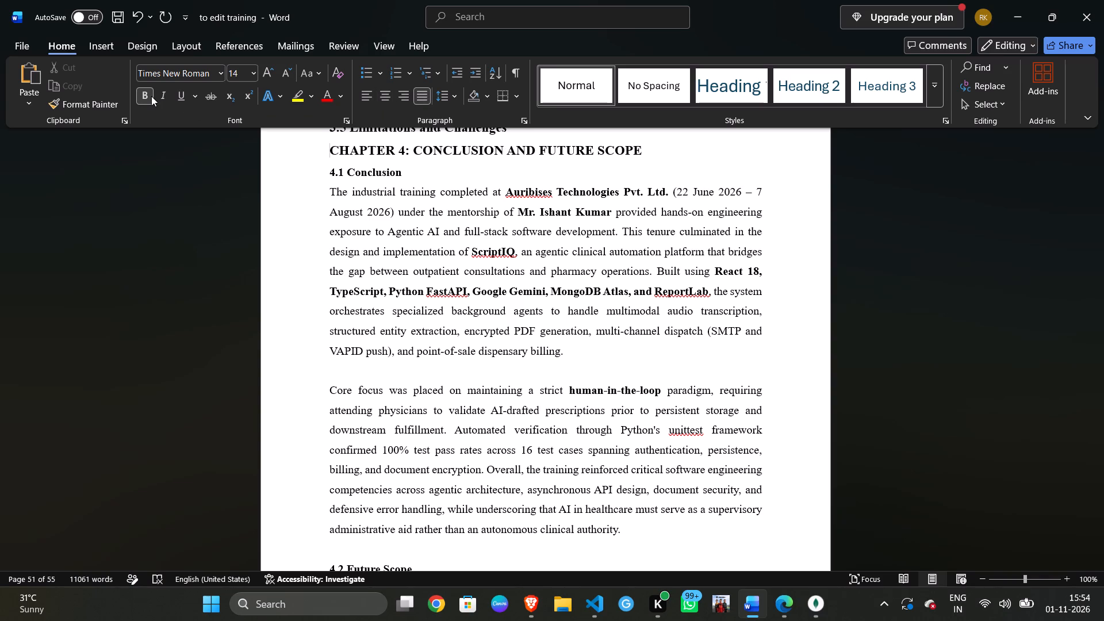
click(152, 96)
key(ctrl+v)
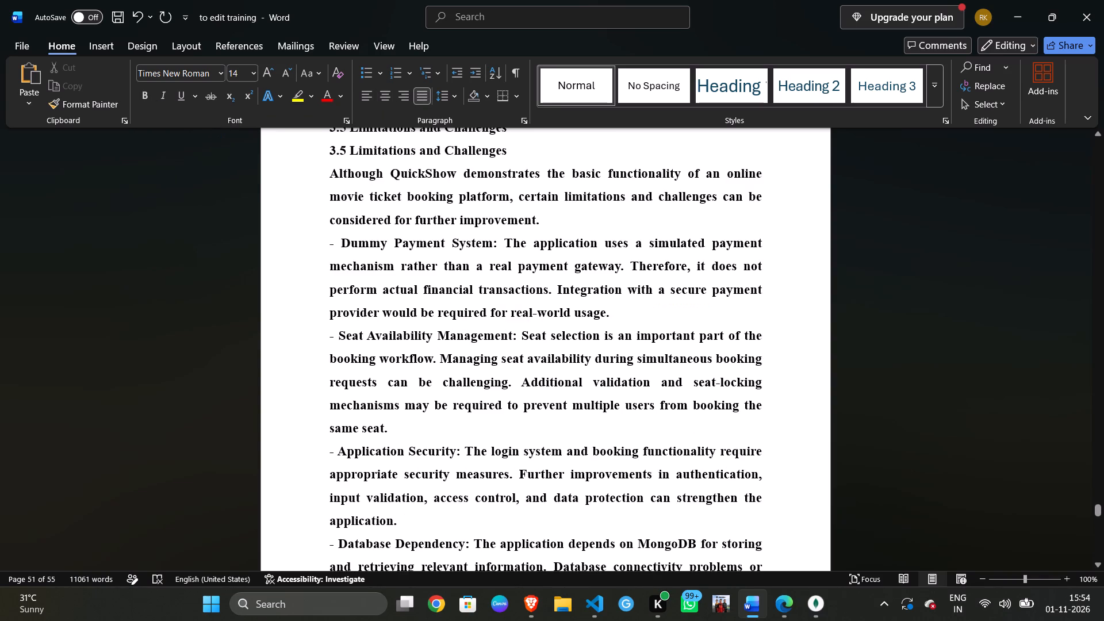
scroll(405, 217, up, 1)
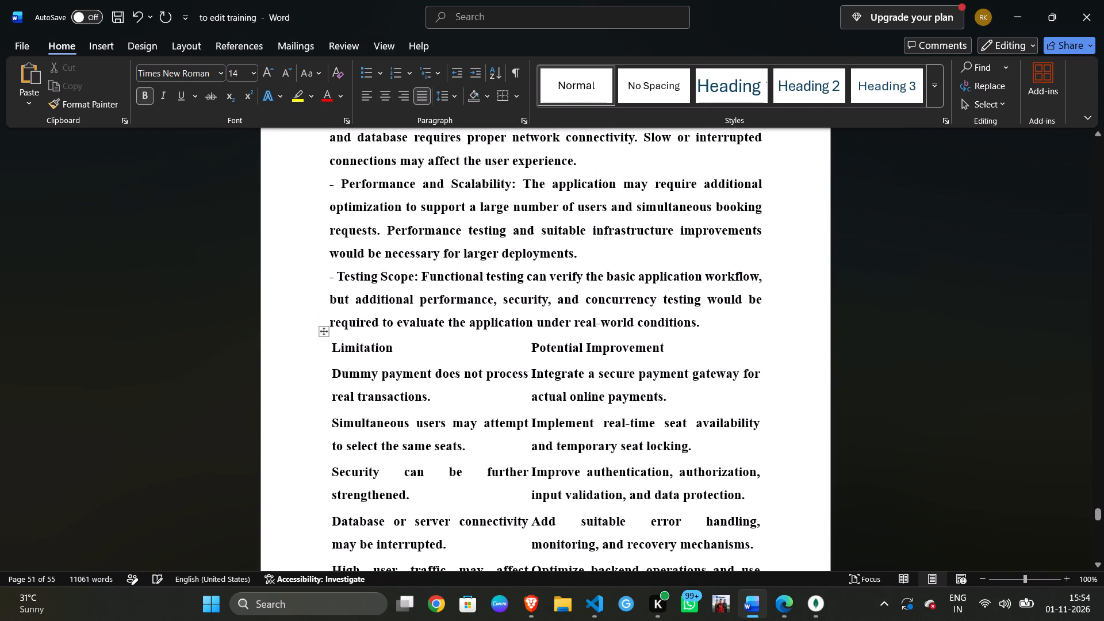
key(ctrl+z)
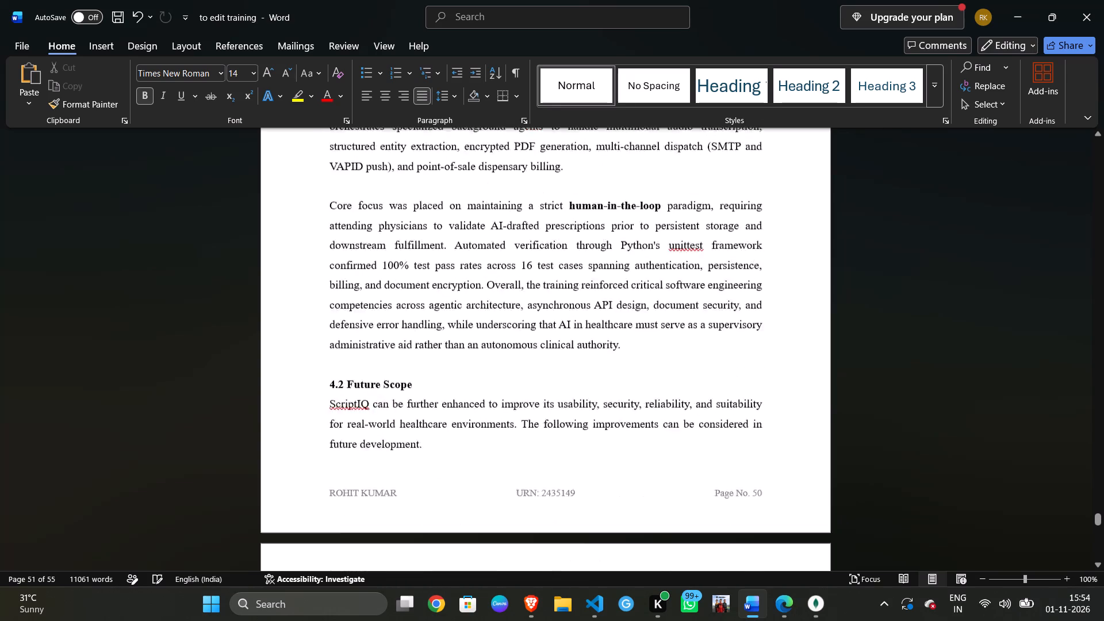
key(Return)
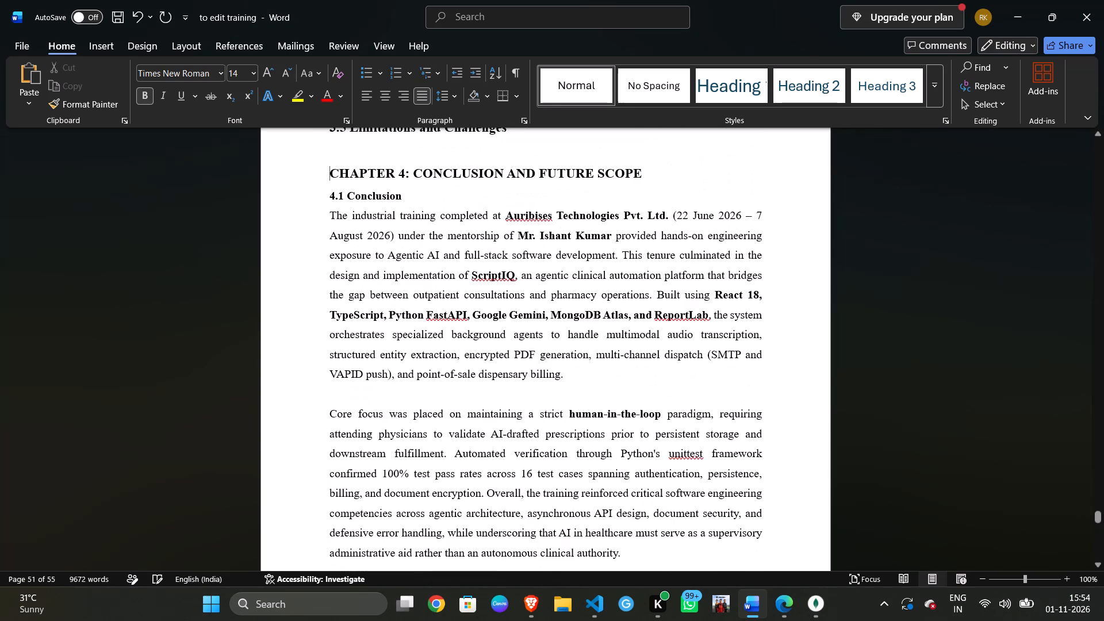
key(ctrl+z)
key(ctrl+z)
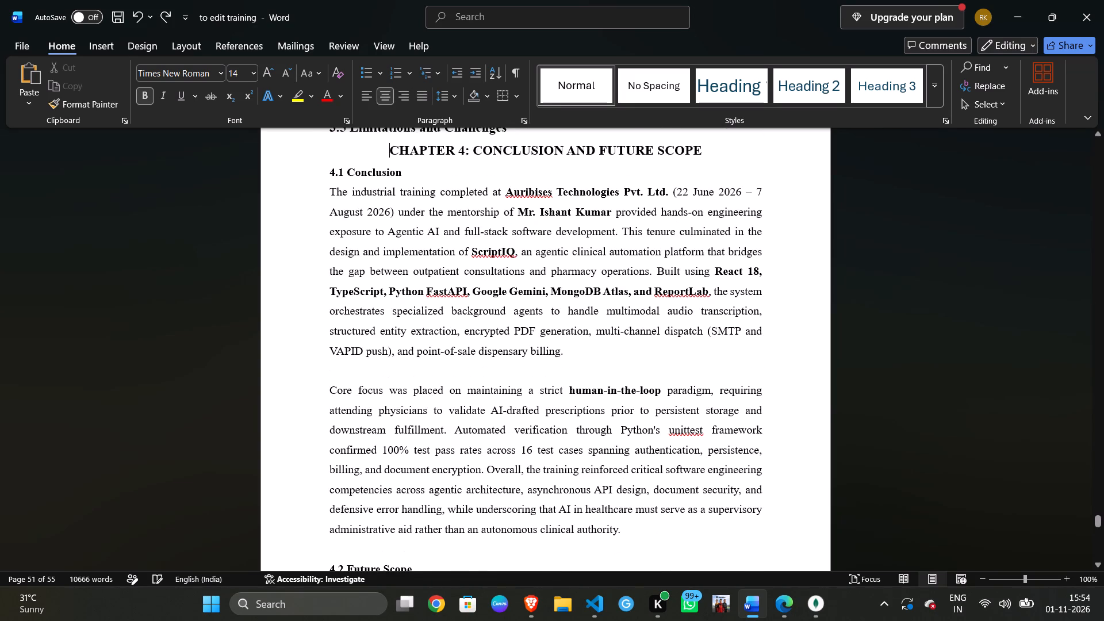
Add two blank lines below the 3.5 Limitations and Challenges heading and paste the copied QuickShow text there with bold off.
scroll(472, 141, up, 1)
click(523, 274)
key(Return)
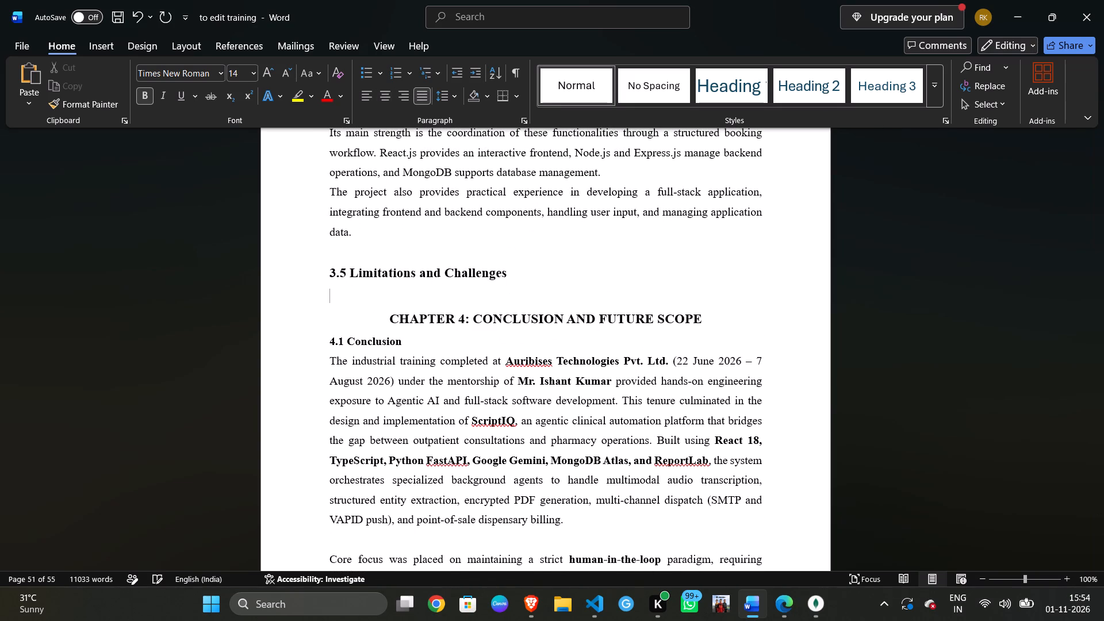
key(Return)
key(Up)
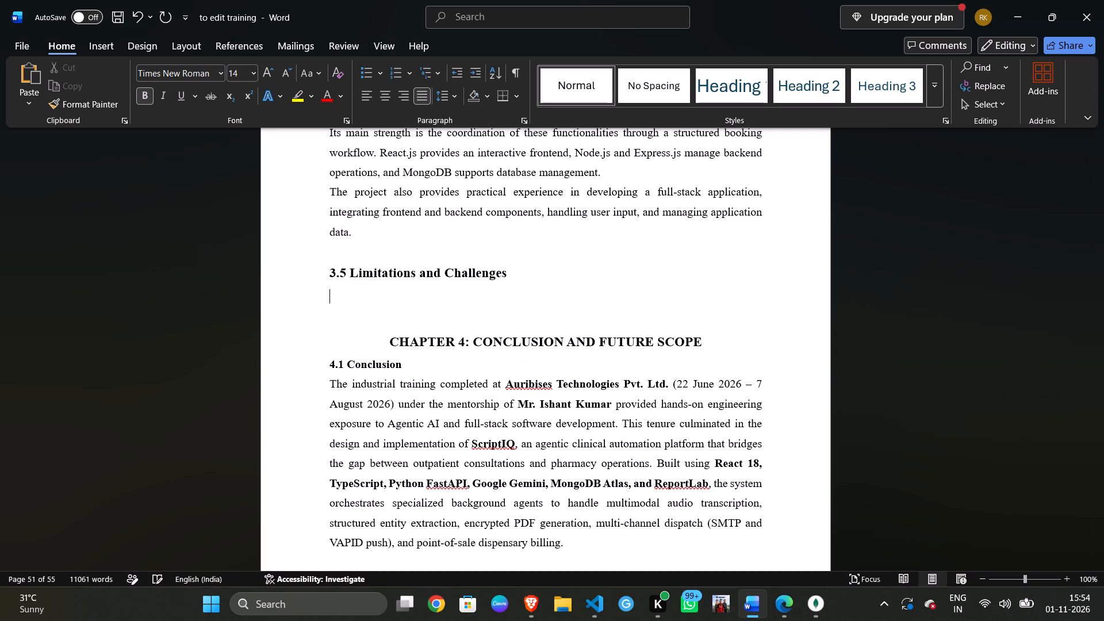
click(144, 92)
click(341, 302)
key(ctrl+v)
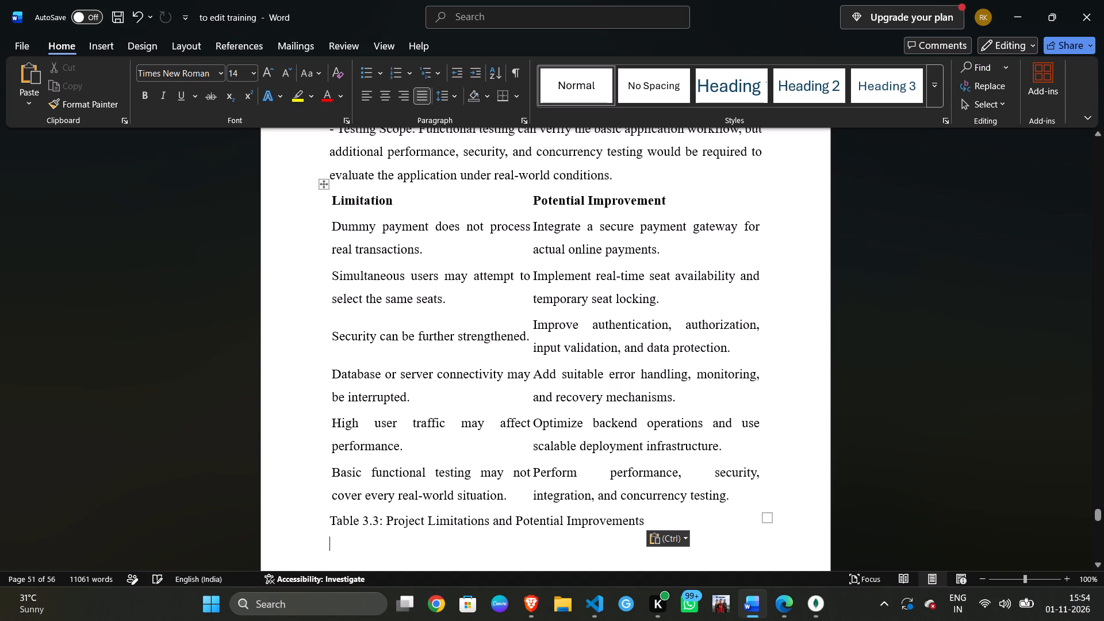
Set the font size of the pasted section 3.5 text, from its duplicate heading through the Table 3.3 caption, to 12.
scroll(593, 474, down, 1)
scroll(593, 474, up, 1)
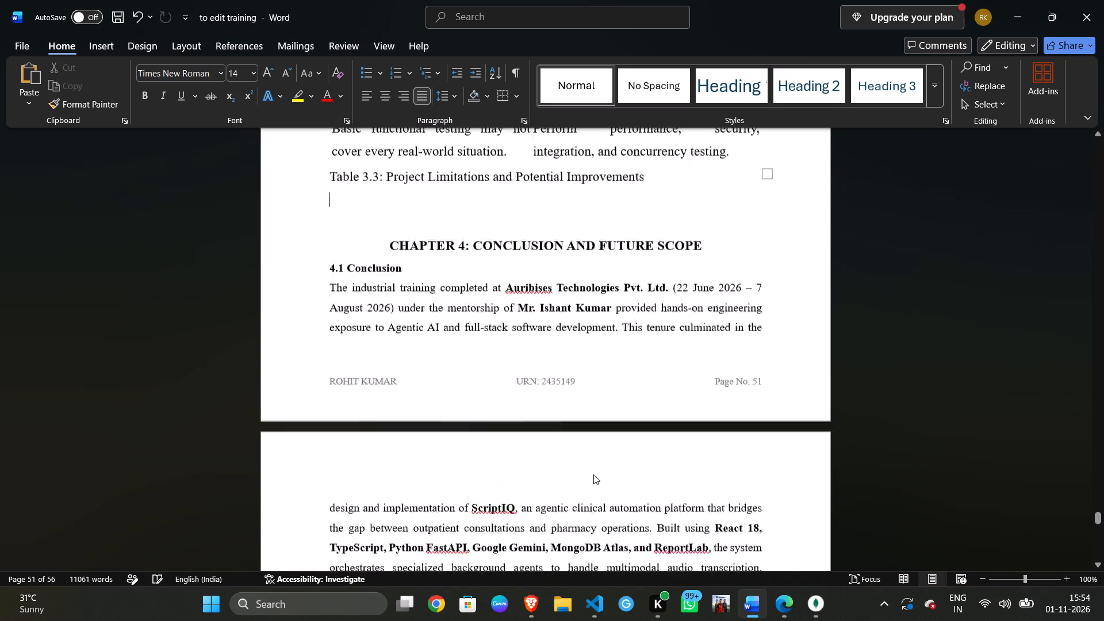
scroll(593, 474, up, 1)
drag(423, 355, 325, 201)
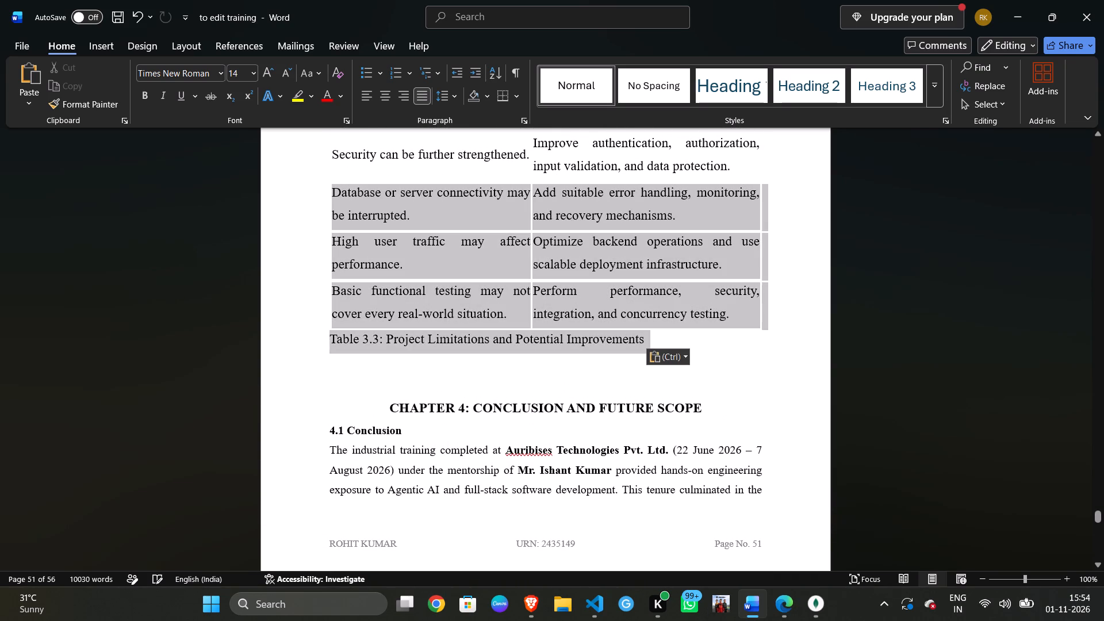
drag(325, 201, 325, 98)
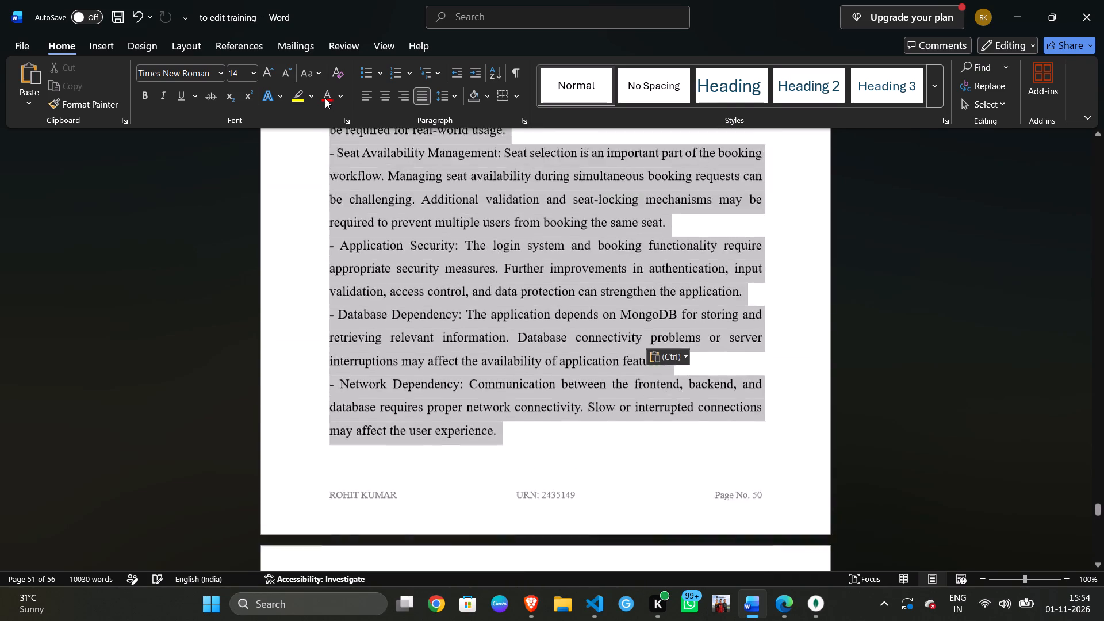
drag(325, 98, 324, 489)
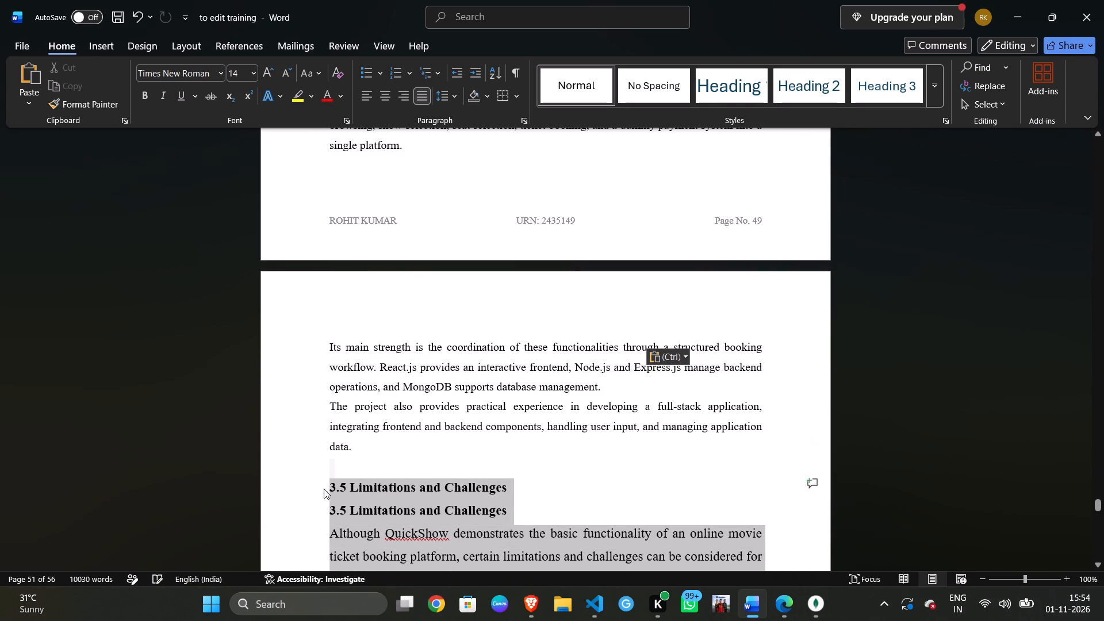
drag(324, 489, 324, 508)
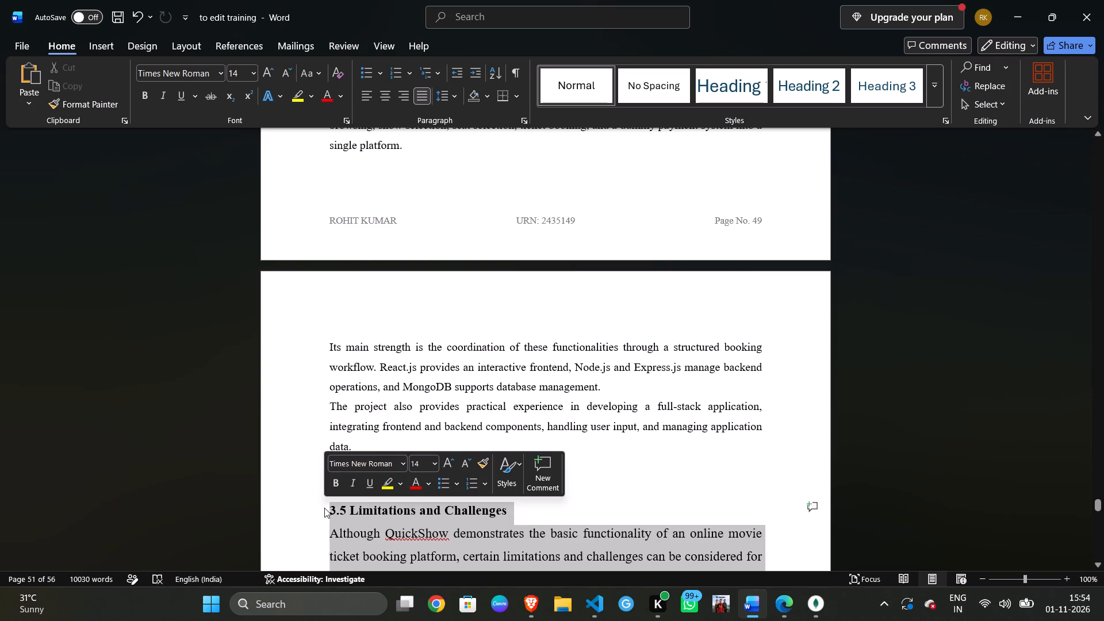
click(434, 466)
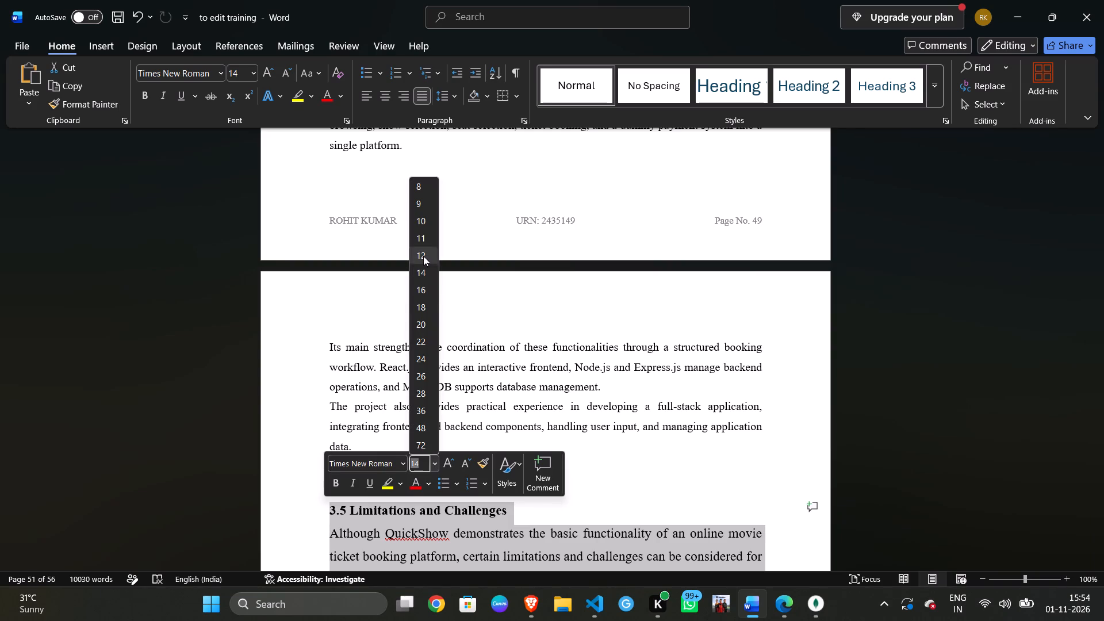
click(423, 256)
Delete the duplicate 3.5 Limitations and Challenges heading line that came with the pasted text.
scroll(567, 511, down, 1)
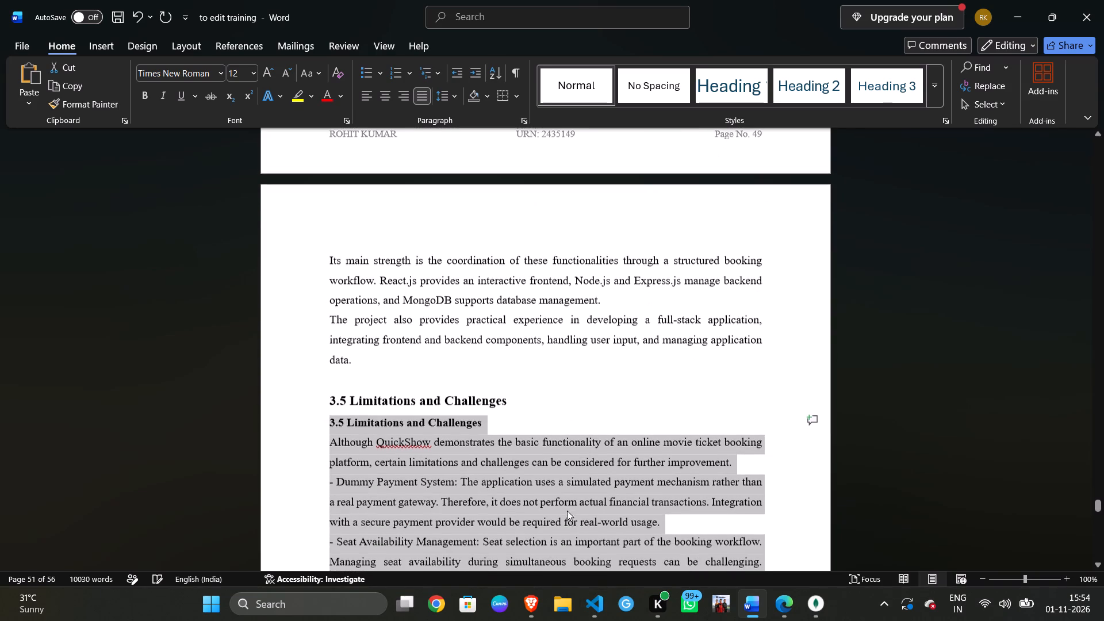
click(496, 420)
drag(496, 420, 329, 416)
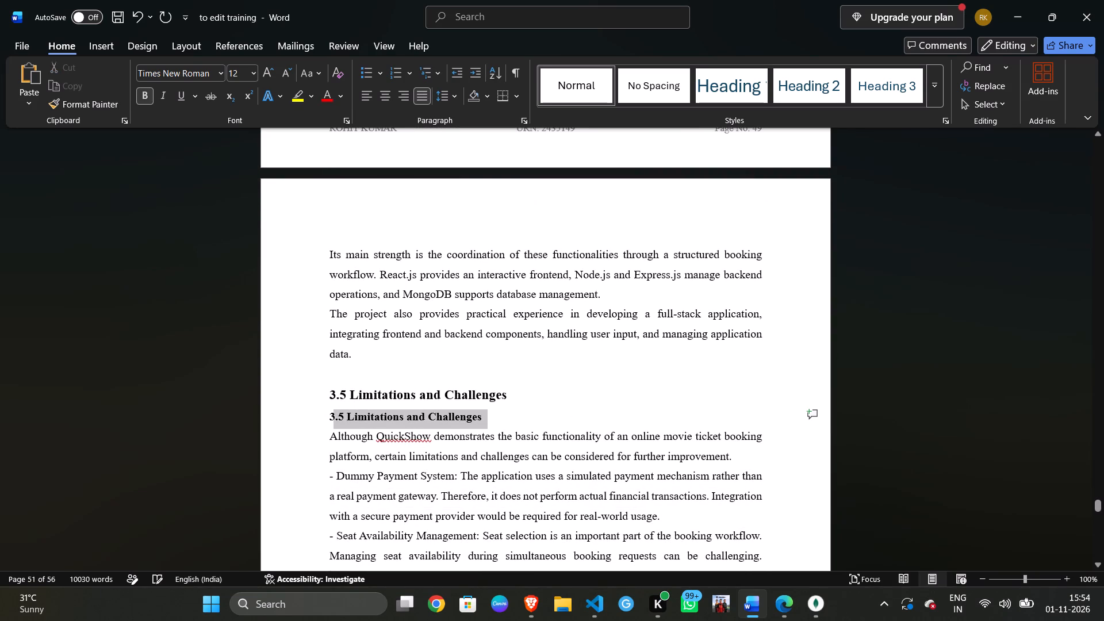
drag(329, 416, 324, 415)
key(BackSpace)
Remove the leading dash and space from the Dummy Payment System paragraph and insert a blank line above it.
scroll(363, 422, down, 1)
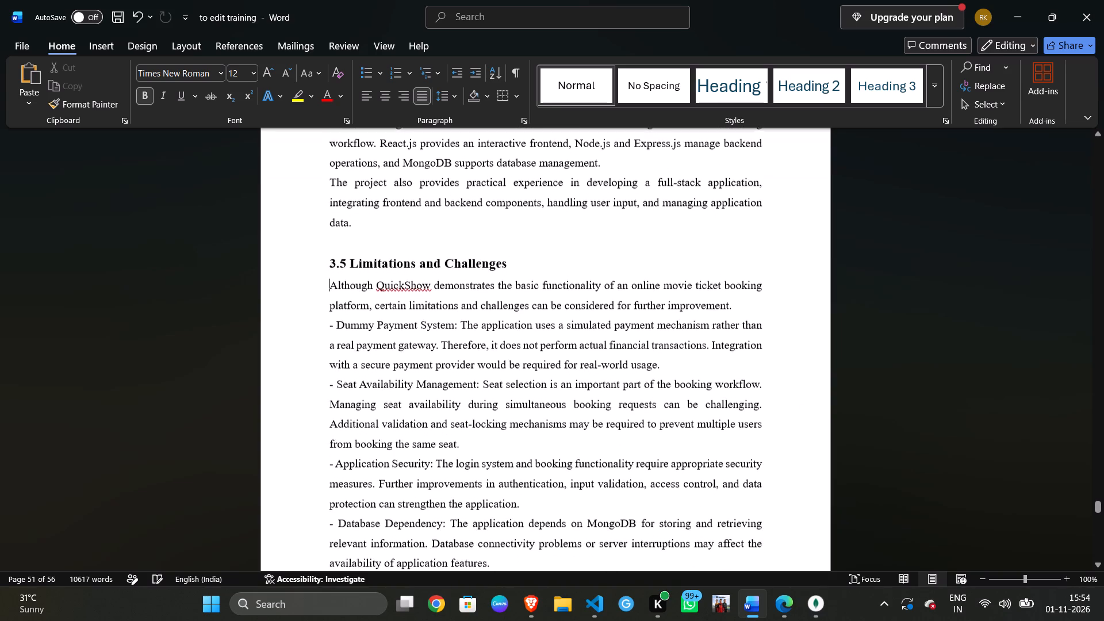
scroll(363, 422, down, 1)
click(335, 290)
key(BackSpace)
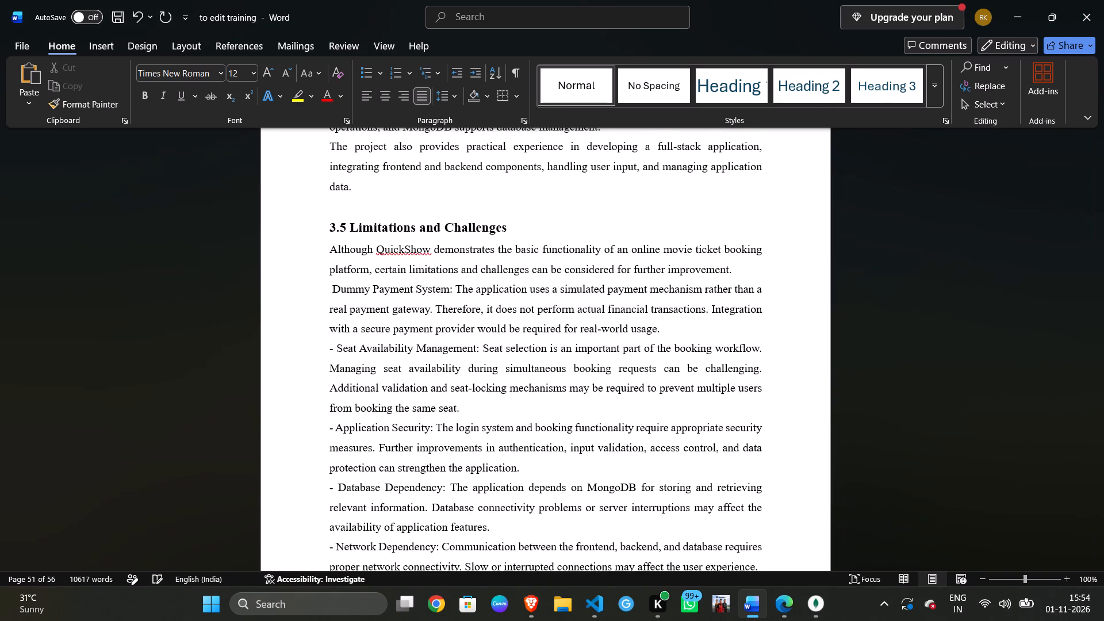
click(731, 270)
key(Left)
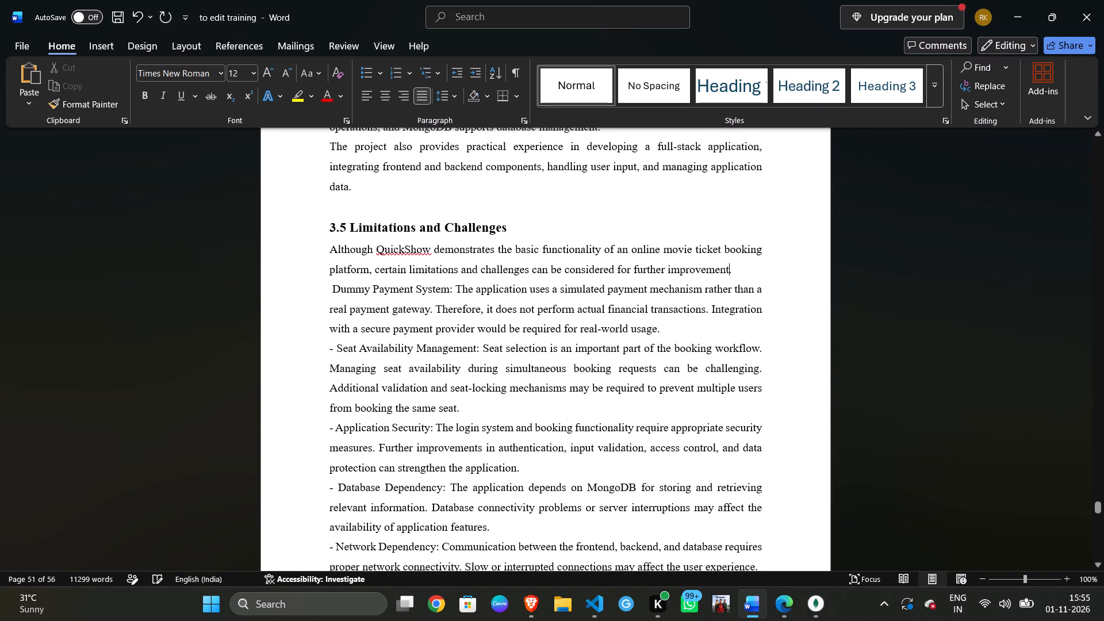
key(Right)
key(Return)
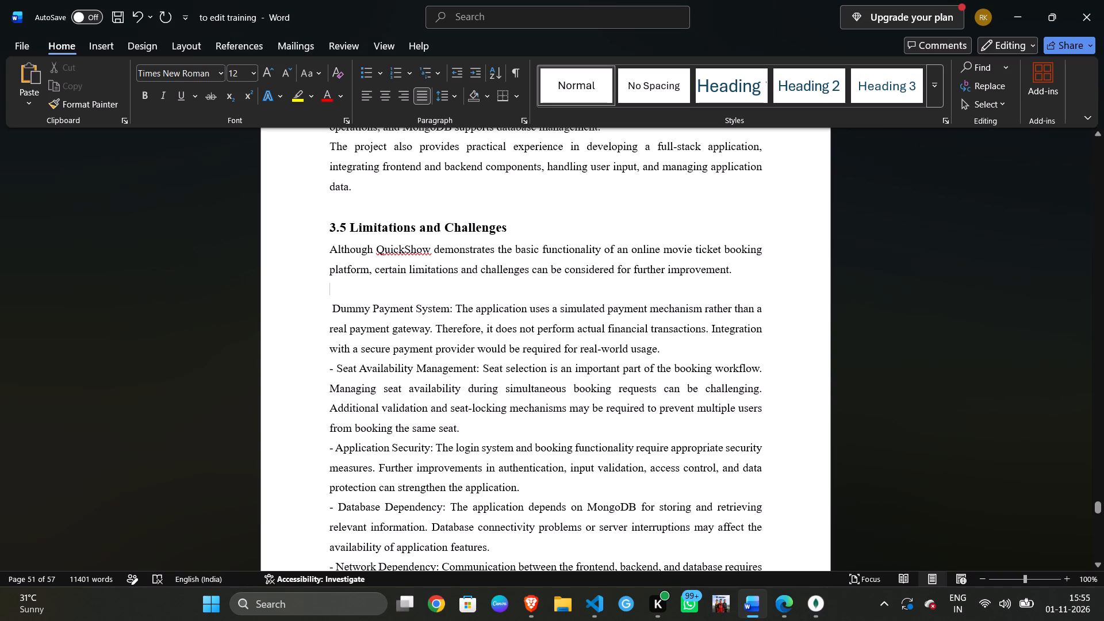
click(332, 308)
key(BackSpace)
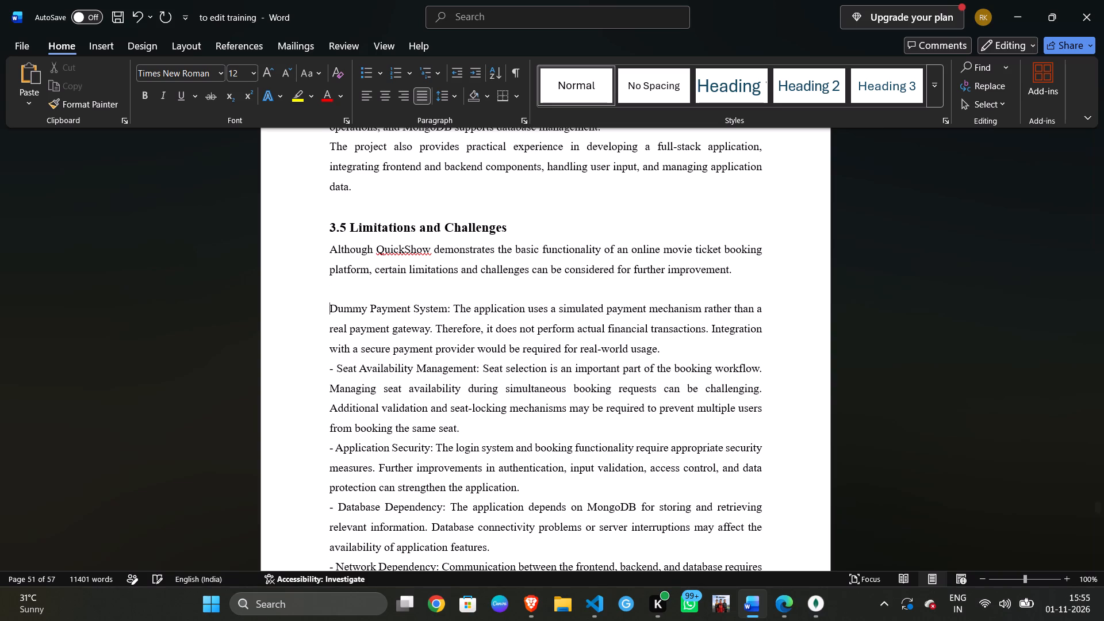
Remove the leading dash and space from the Seat Availability Management paragraph.
click(336, 371)
key(BackSpace)
key(BackSpace)
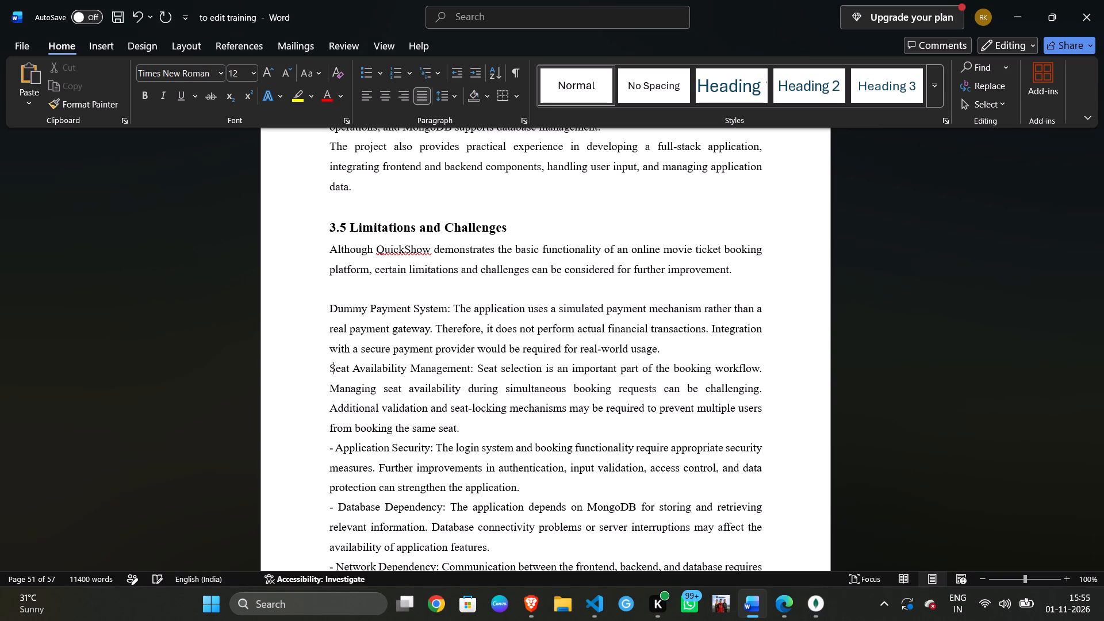
Remove the leading dash and space from the Application Security and Database Dependency paragraphs.
click(334, 451)
key(BackSpace)
key(Right)
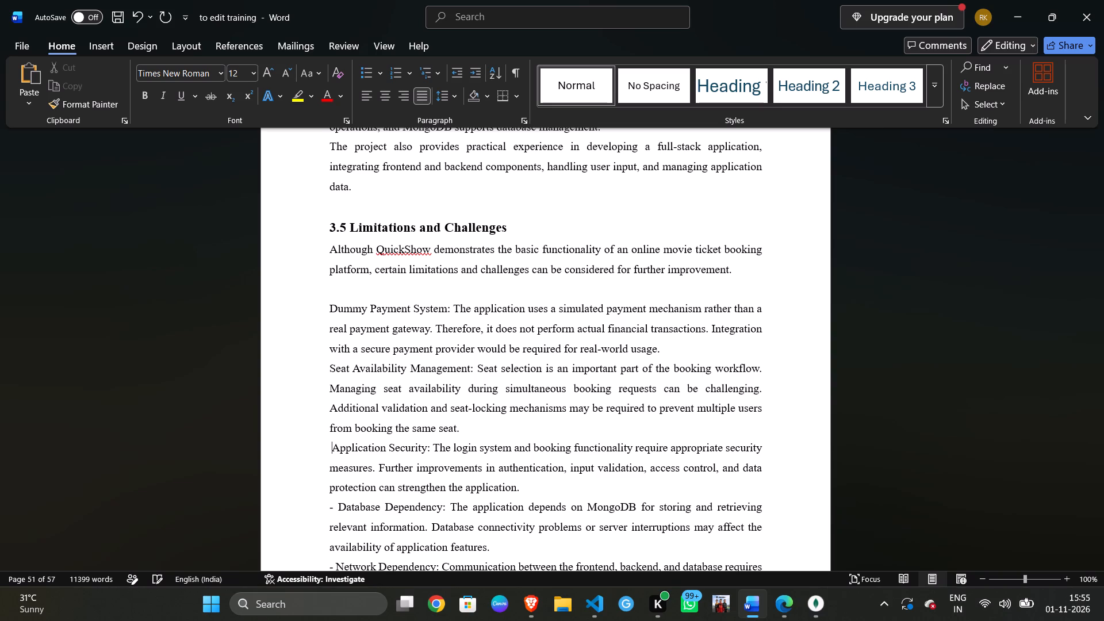
key(BackSpace)
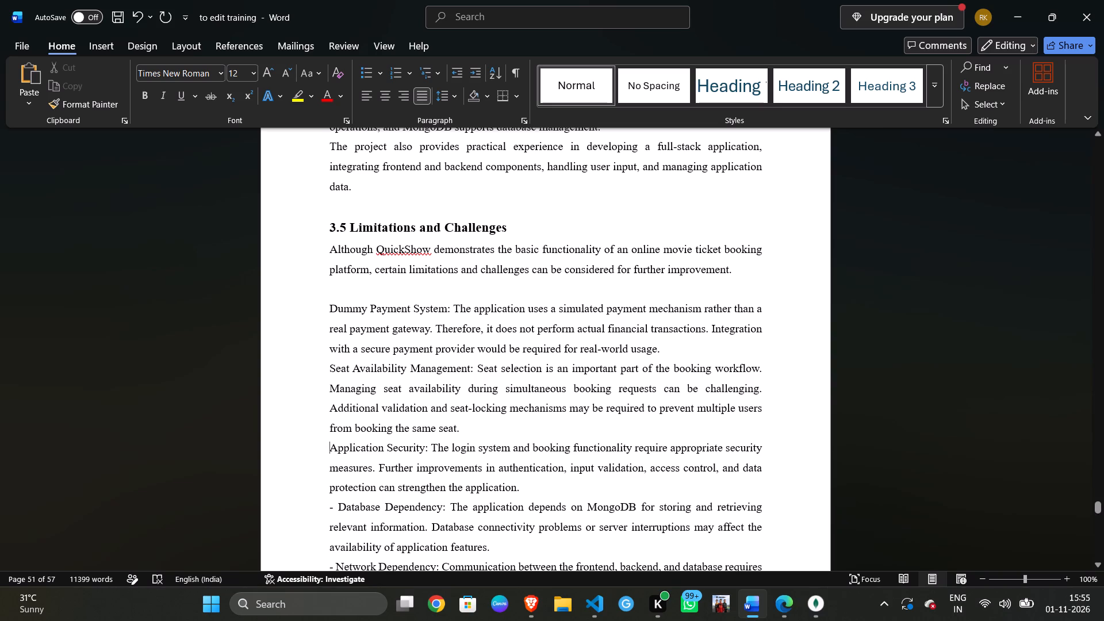
click(335, 511)
key(BackSpace)
key(Right)
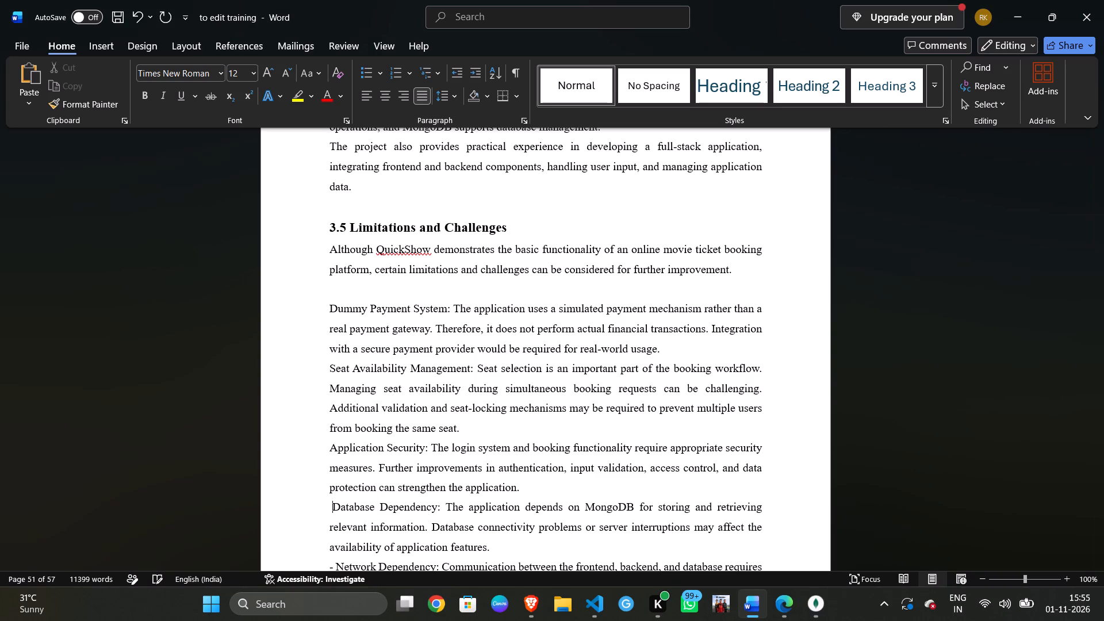
key(BackSpace)
Remove the leading dash and space from the Network Dependency, Performance and Scalability, and Testing Scope paragraphs.
scroll(346, 527, down, 1)
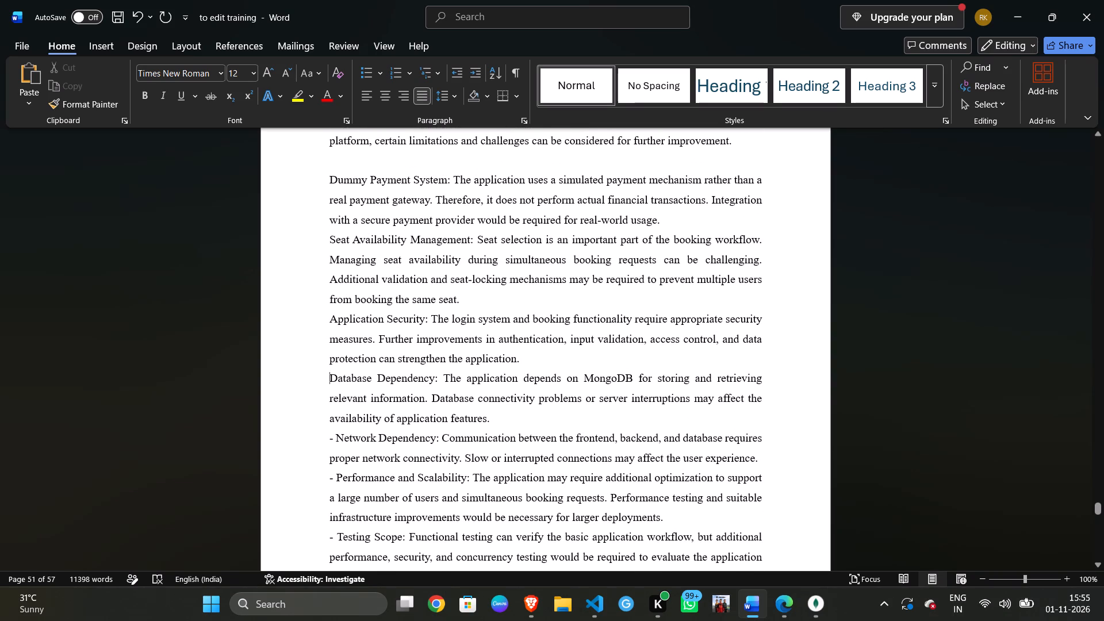
click(336, 440)
key(BackSpace)
key(BackSpace)
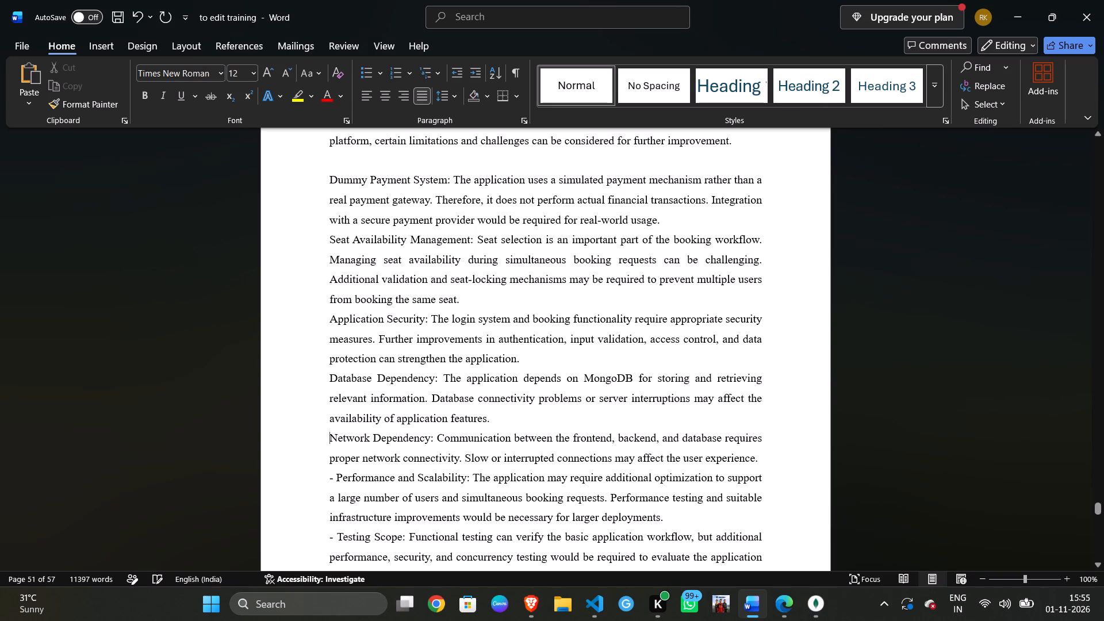
click(336, 479)
key(BackSpace)
key(BackSpace)
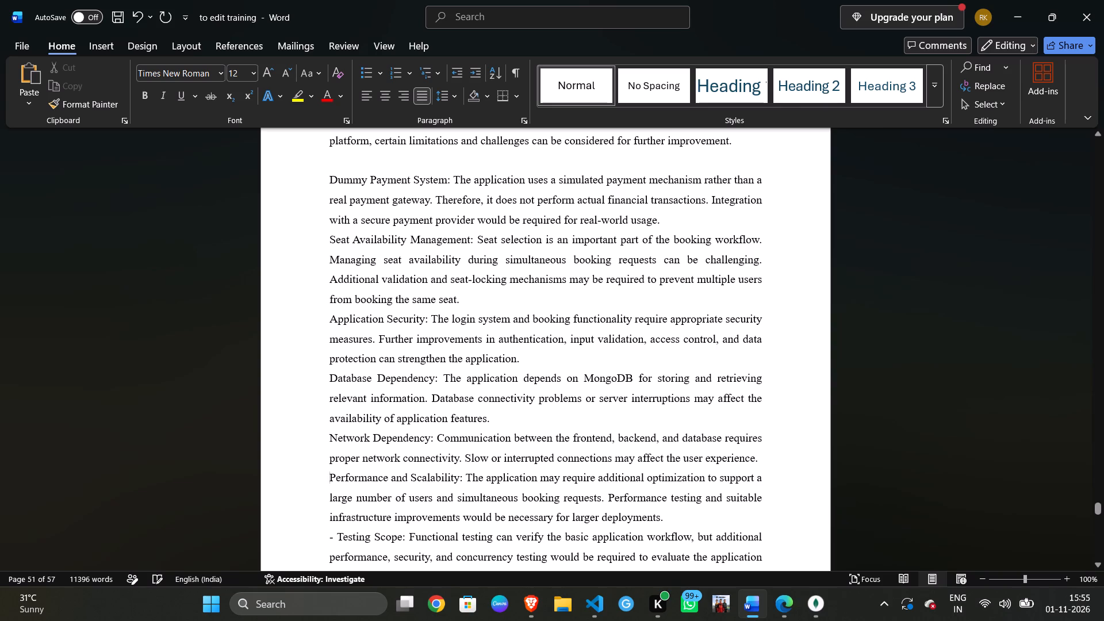
drag(338, 540, 323, 539)
key(BackSpace)
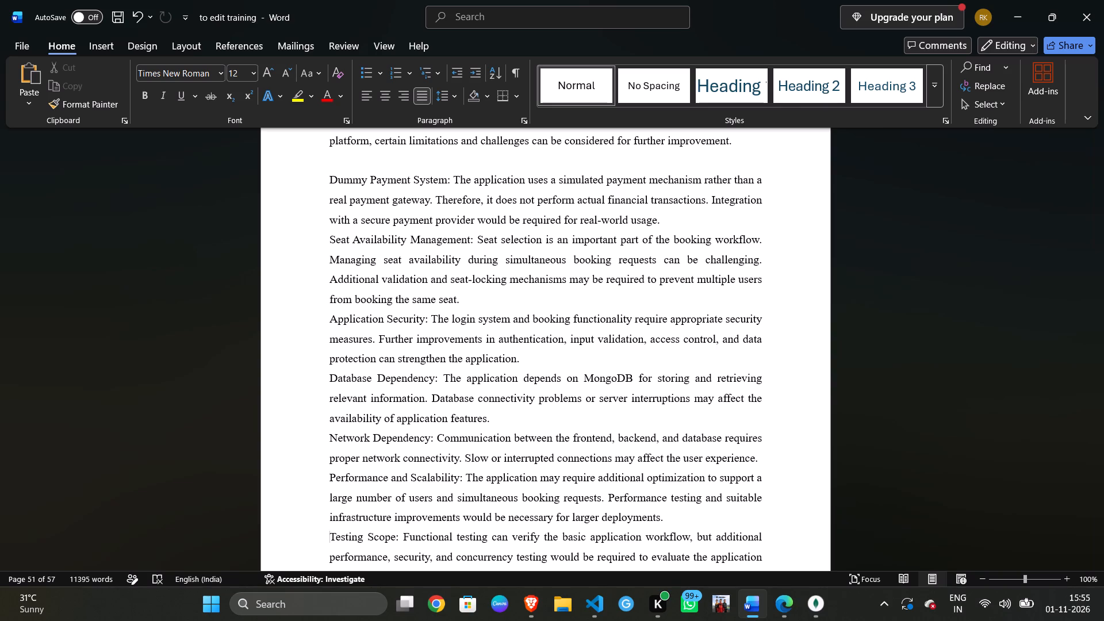
Insert a blank line between the Testing Scope paragraph and the Limitation / Potential Improvement table.
scroll(357, 534, down, 1)
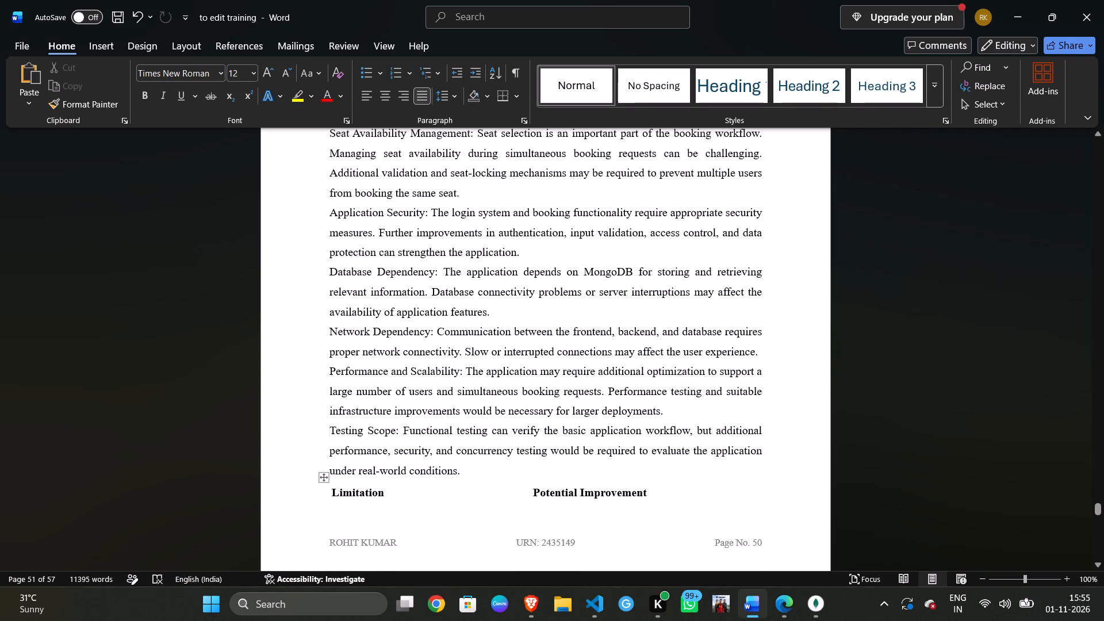
click(469, 477)
key(Return)
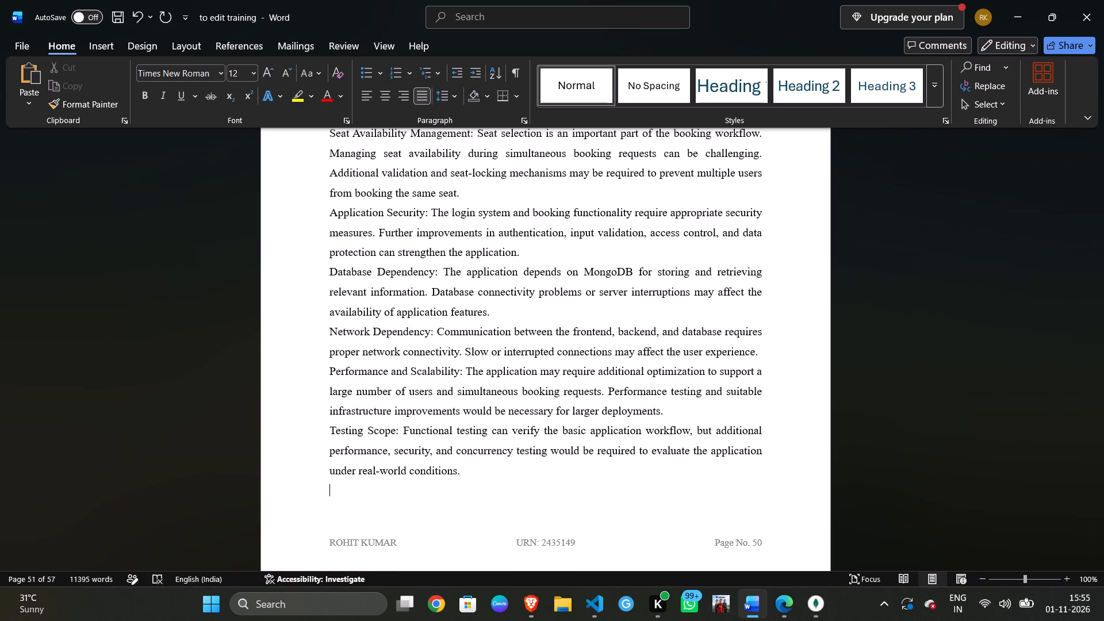
Bold the lead-in labels Dummy Payment System:, Seat Availability Management: and Application Security: in section 3.5.
scroll(469, 477, up, 1)
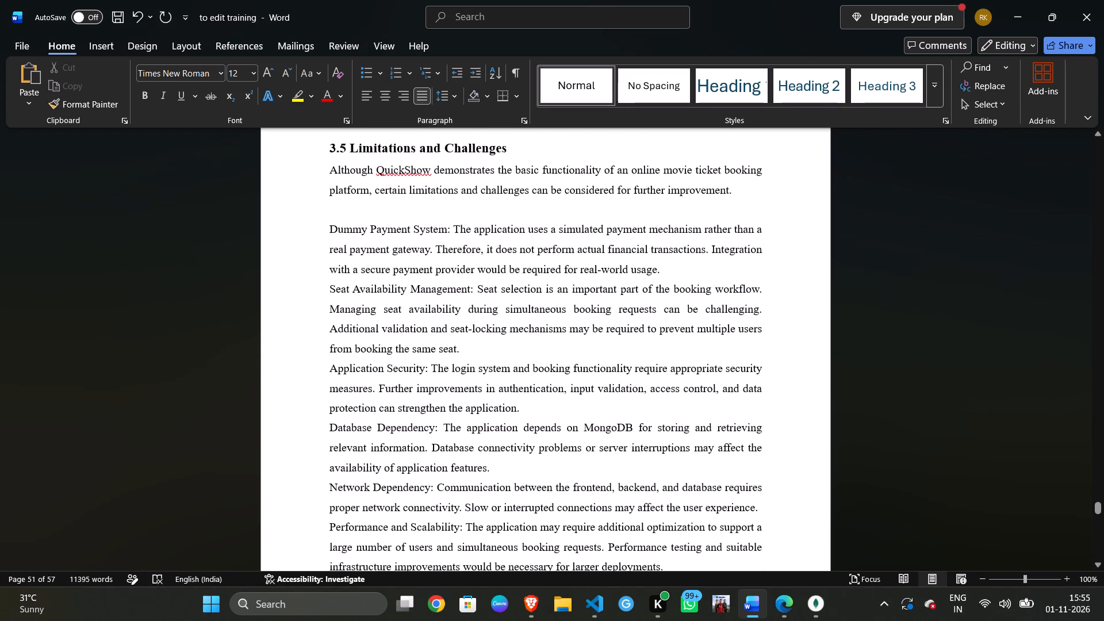
drag(329, 227, 441, 234)
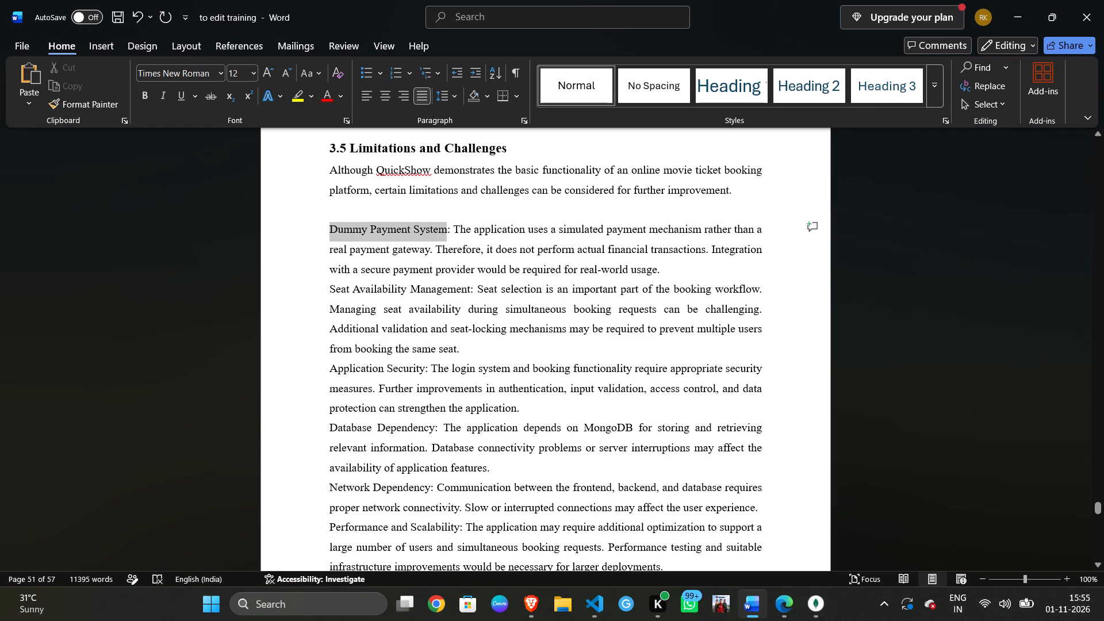
drag(441, 234, 451, 233)
key(ctrl+b)
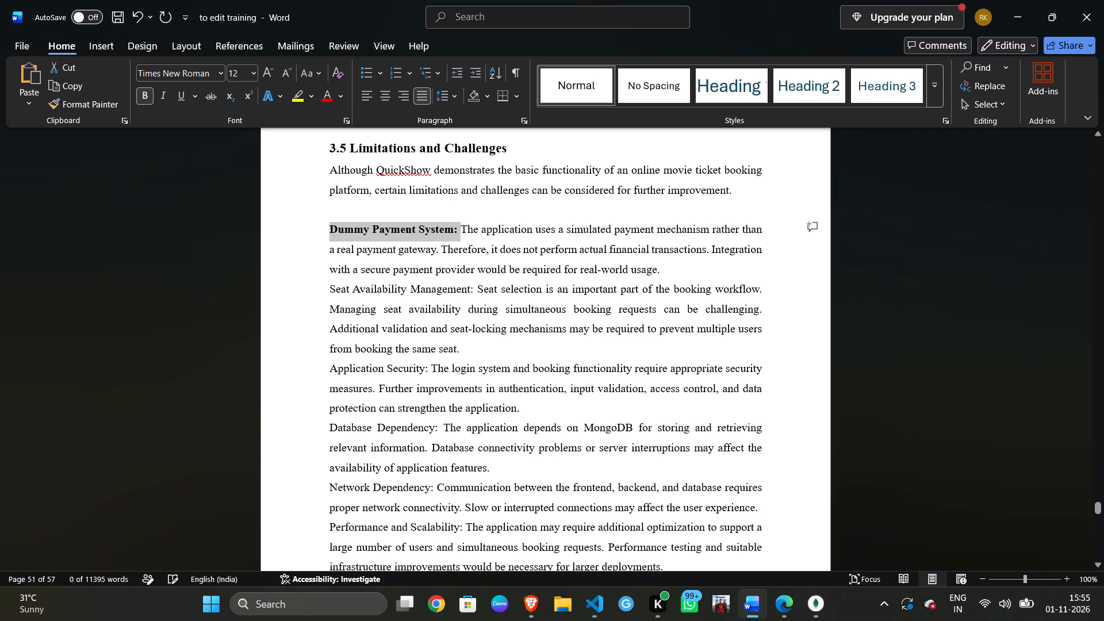
drag(327, 288, 474, 289)
key(ctrl+b)
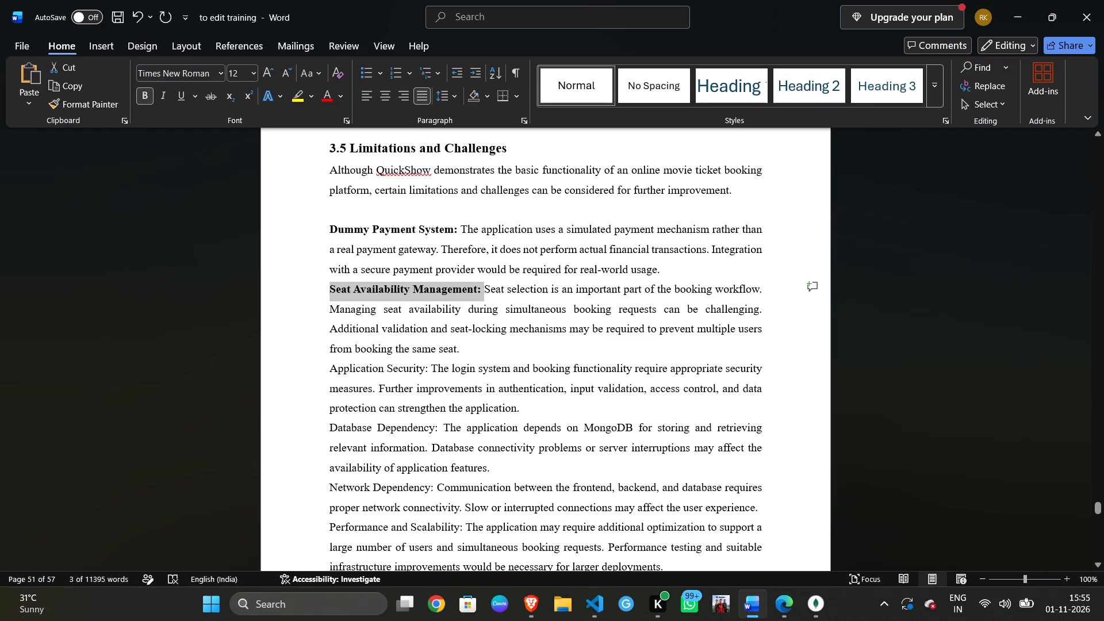
drag(330, 370, 431, 373)
key(ctrl+b)
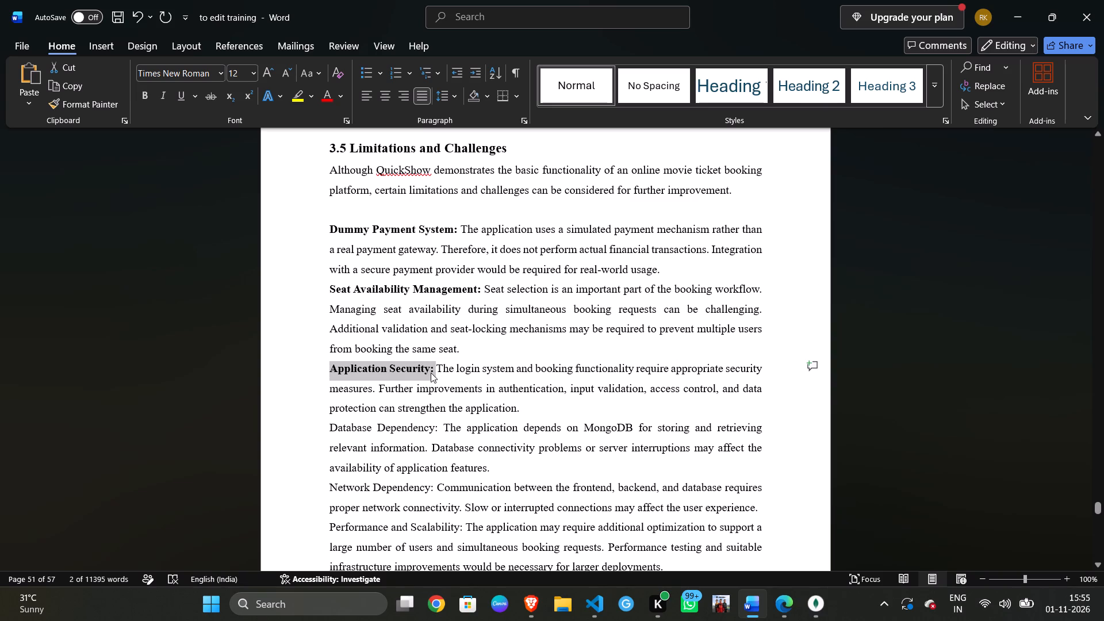
Bold the lead-in labels Database Dependency:, Network Dependency:, Performance and Scalability: and Testing Scope: in section 3.5.
drag(326, 427, 433, 426)
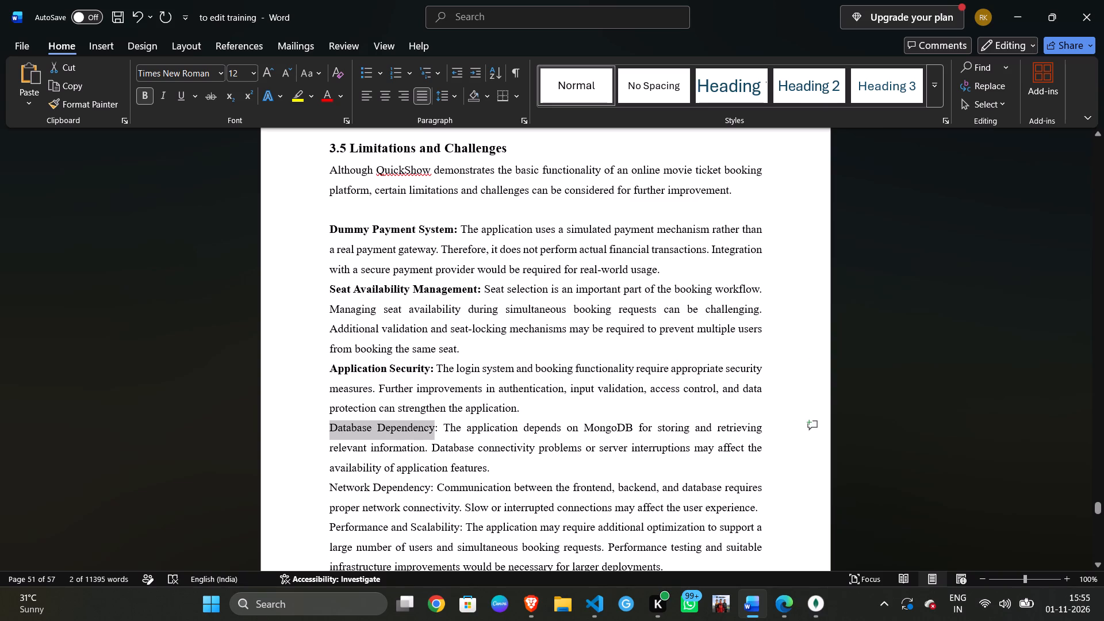
drag(433, 426, 440, 430)
key(ctrl+b)
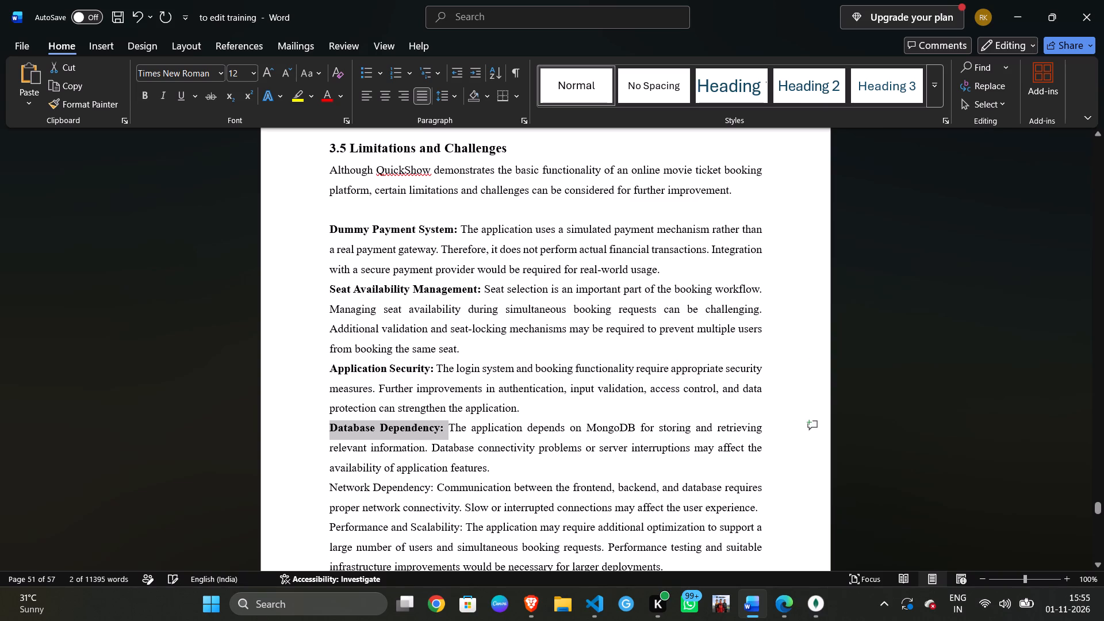
drag(327, 486, 435, 486)
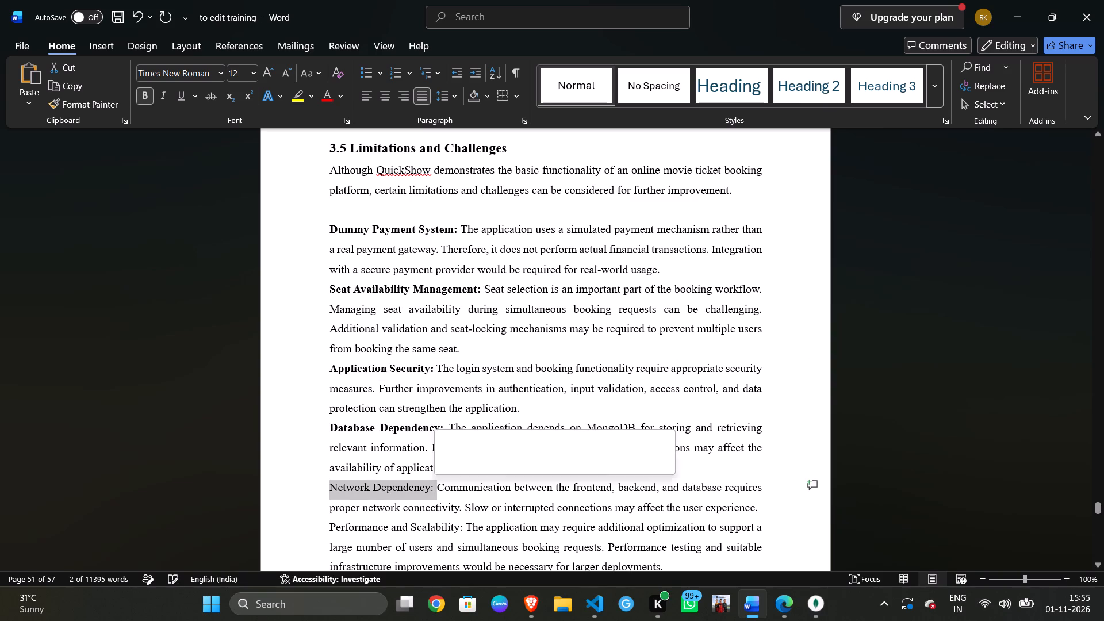
key(ctrl+b)
scroll(434, 486, down, 1)
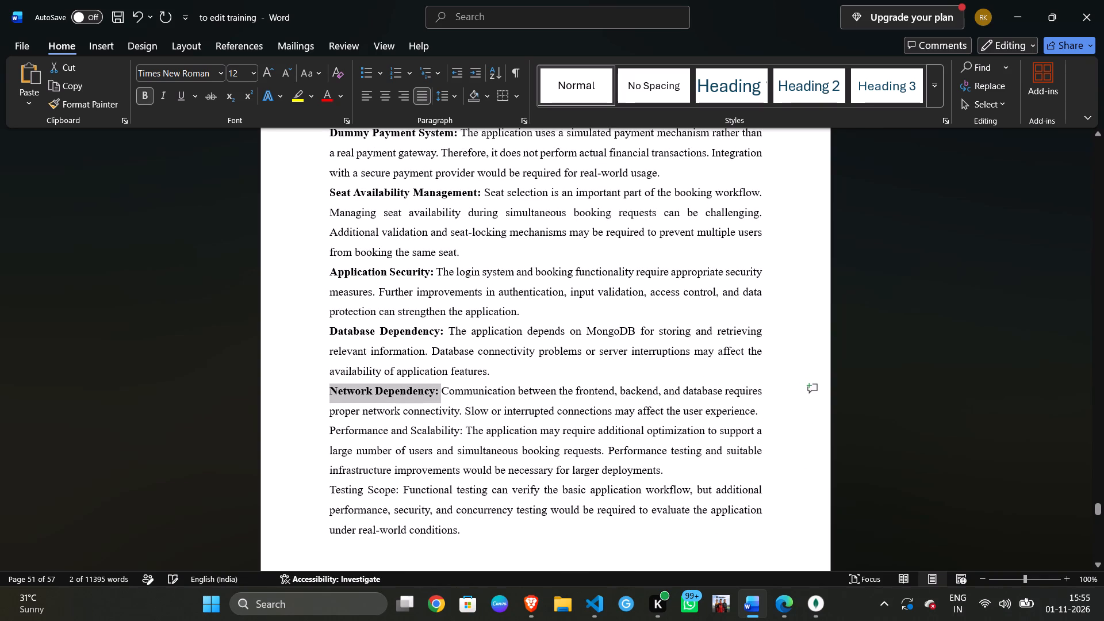
drag(328, 435, 462, 436)
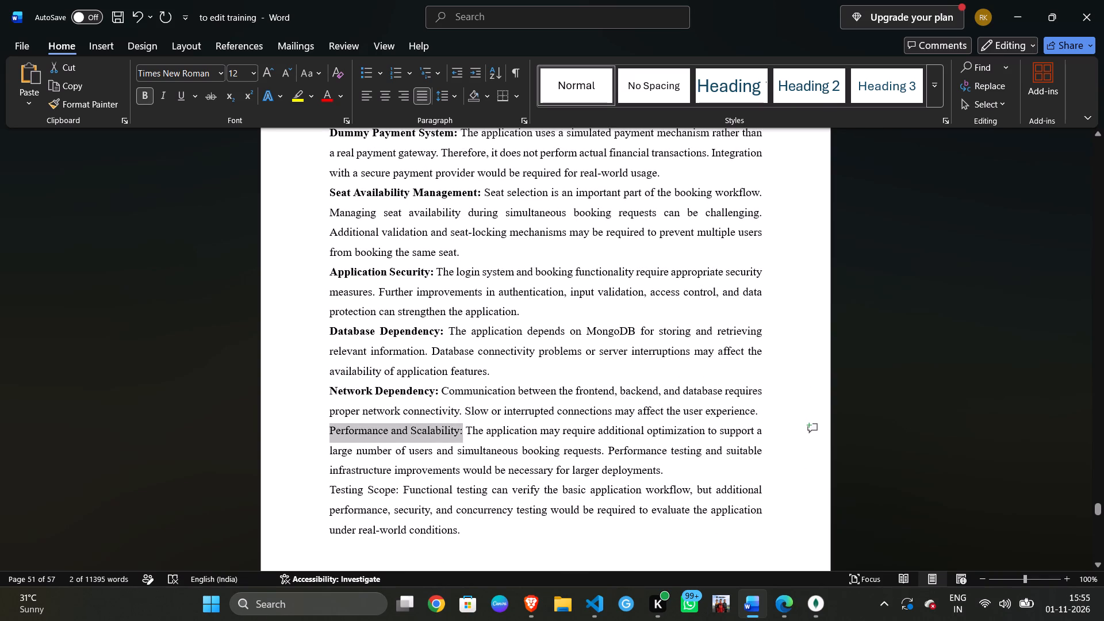
key(ctrl+b)
scroll(462, 436, down, 1)
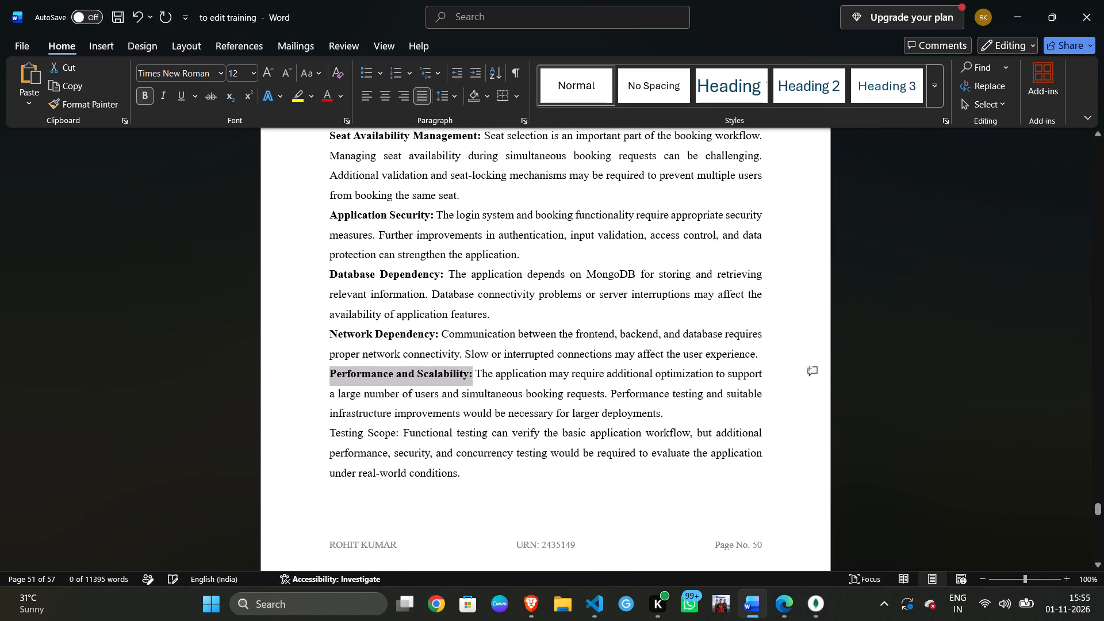
drag(400, 434, 340, 437)
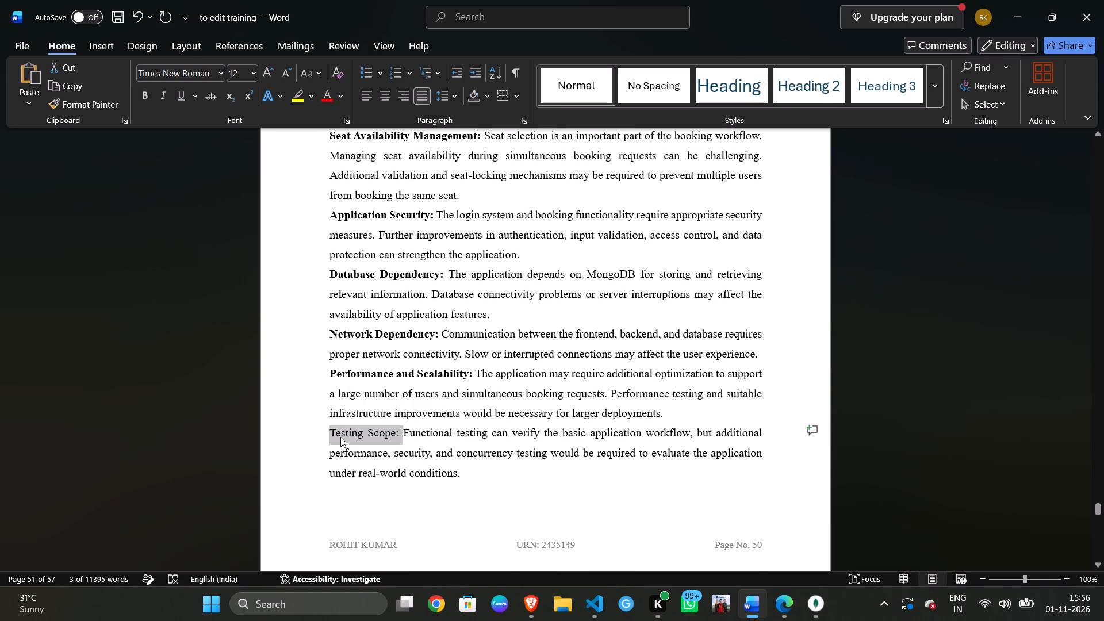
key(ctrl+b)
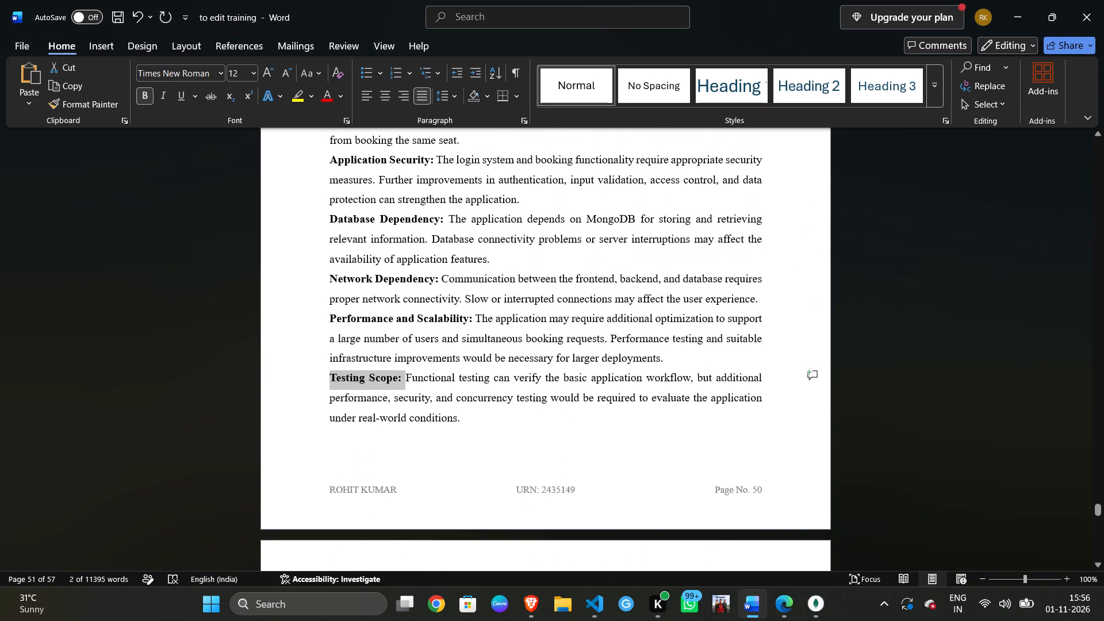
Format the seven limitation paragraphs, from Dummy Payment System through Testing Scope, as a bulleted list.
scroll(357, 438, up, 1)
scroll(343, 213, up, 1)
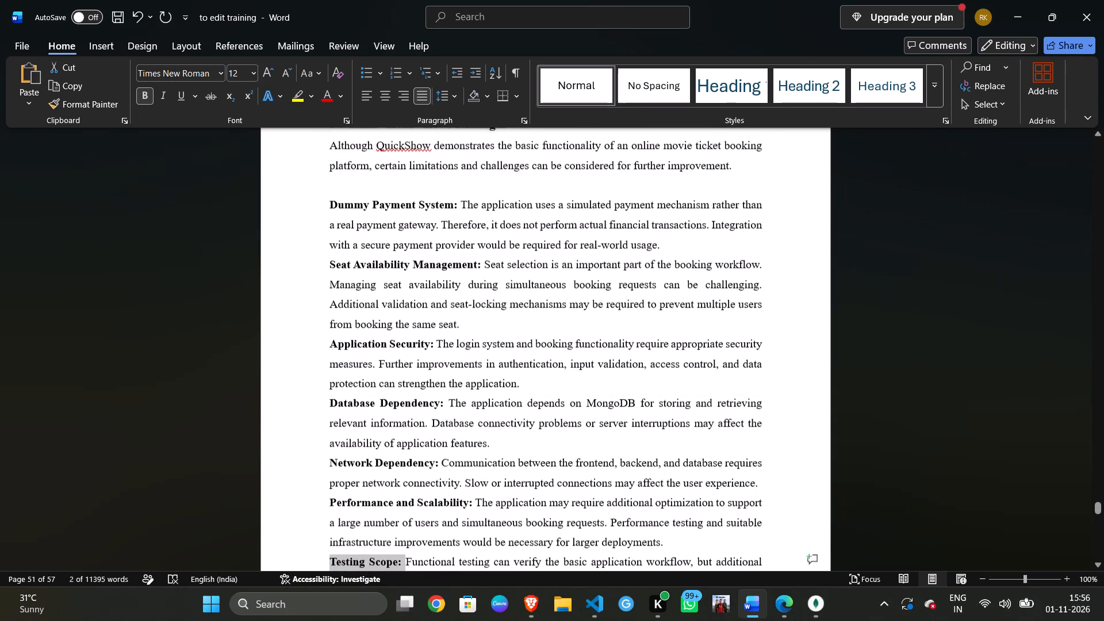
drag(331, 206, 510, 573)
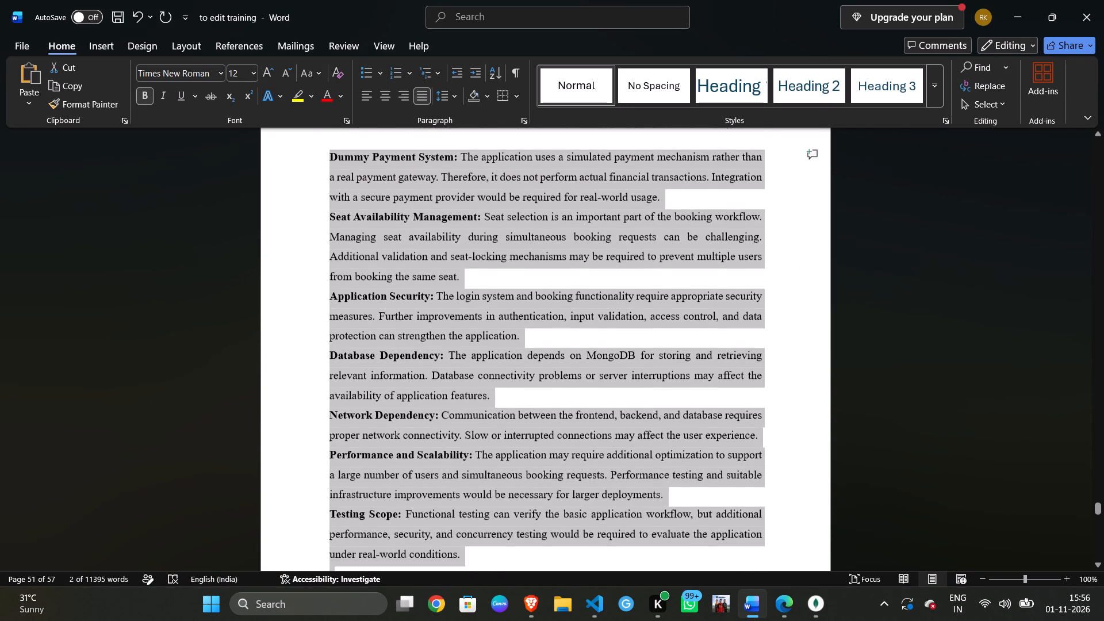
drag(510, 573, 494, 530)
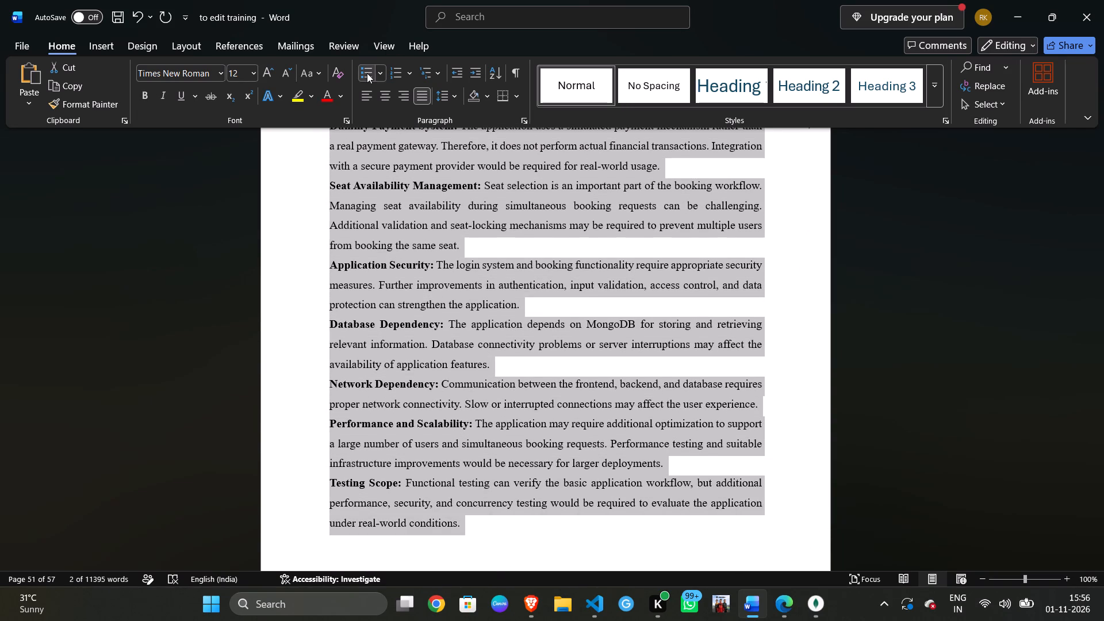
click(367, 72)
click(294, 373)
Review the layout of the bulleted limitations in section 3.5 and how they run across the page break to the table.
scroll(302, 383, up, 1)
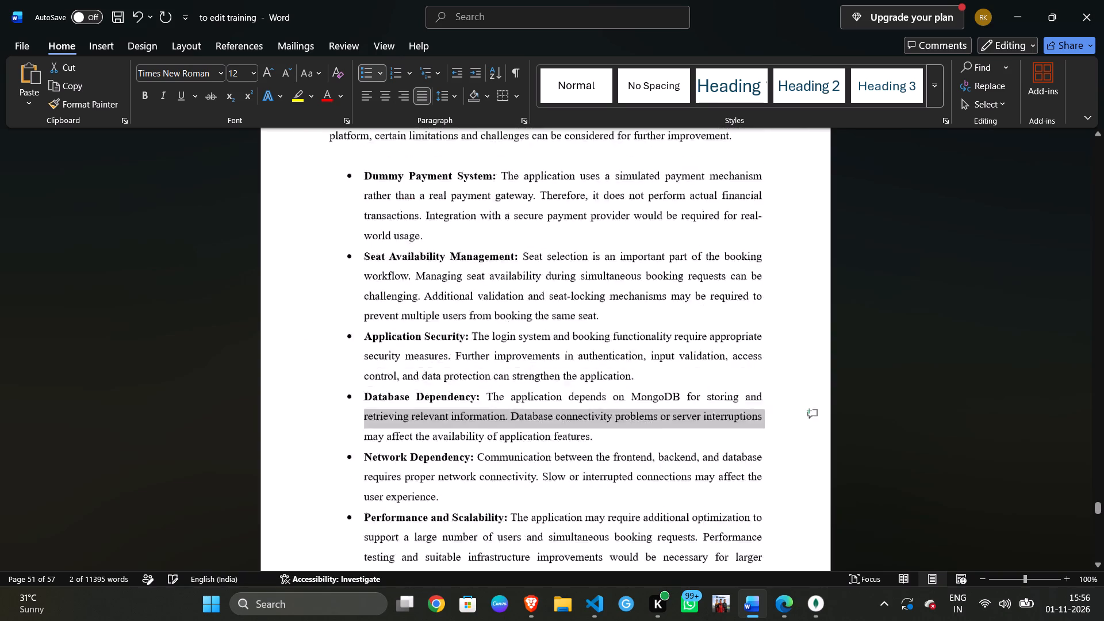
scroll(302, 383, up, 1)
scroll(302, 383, down, 1)
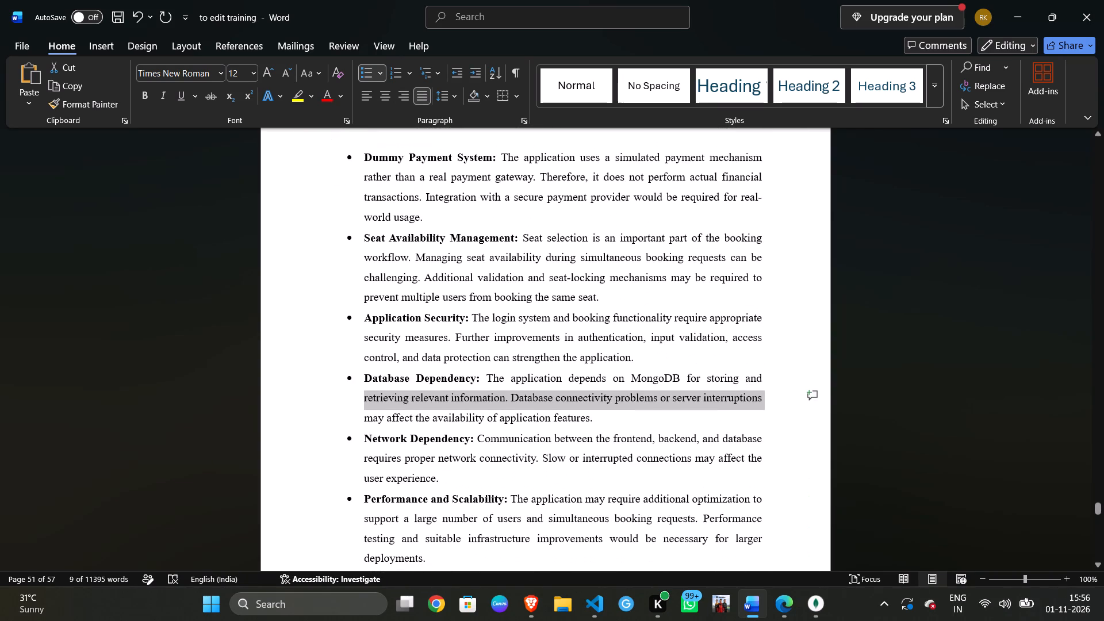
scroll(302, 383, down, 1)
click(316, 352)
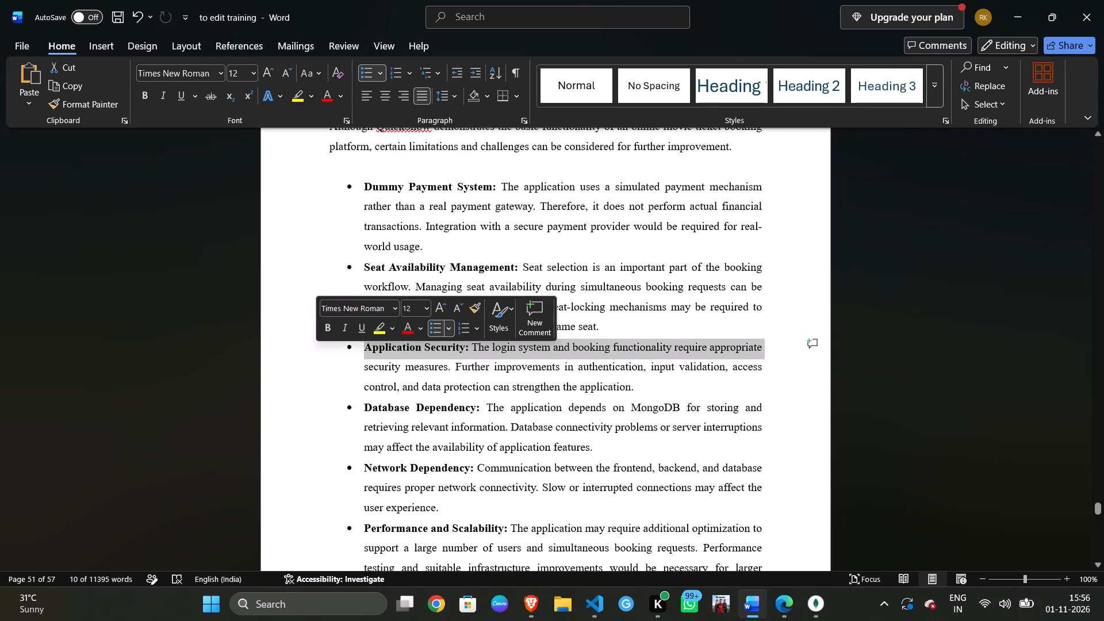
scroll(317, 440, up, 1)
scroll(317, 440, down, 1)
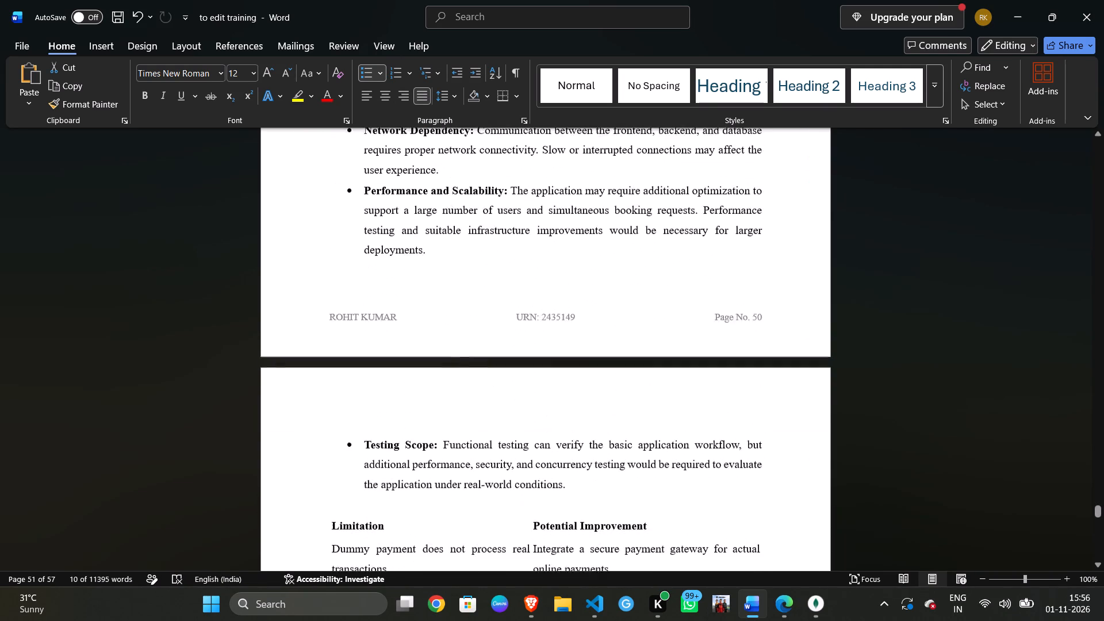
scroll(317, 440, down, 2)
scroll(317, 440, up, 1)
scroll(317, 440, right, 1)
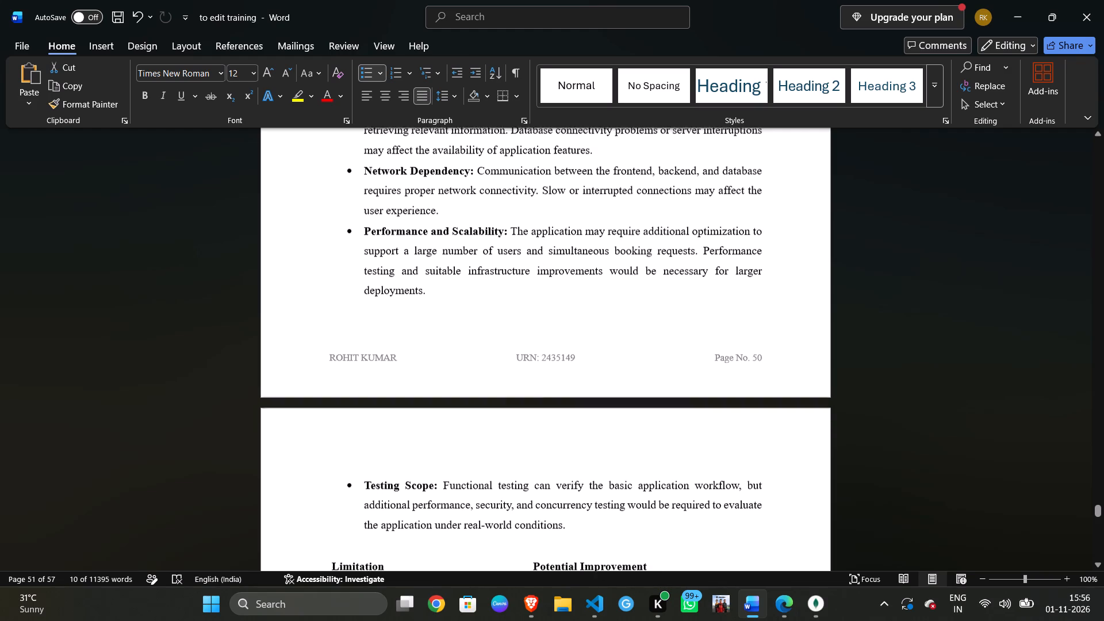
scroll(317, 440, right, 1)
scroll(317, 440, up, 1)
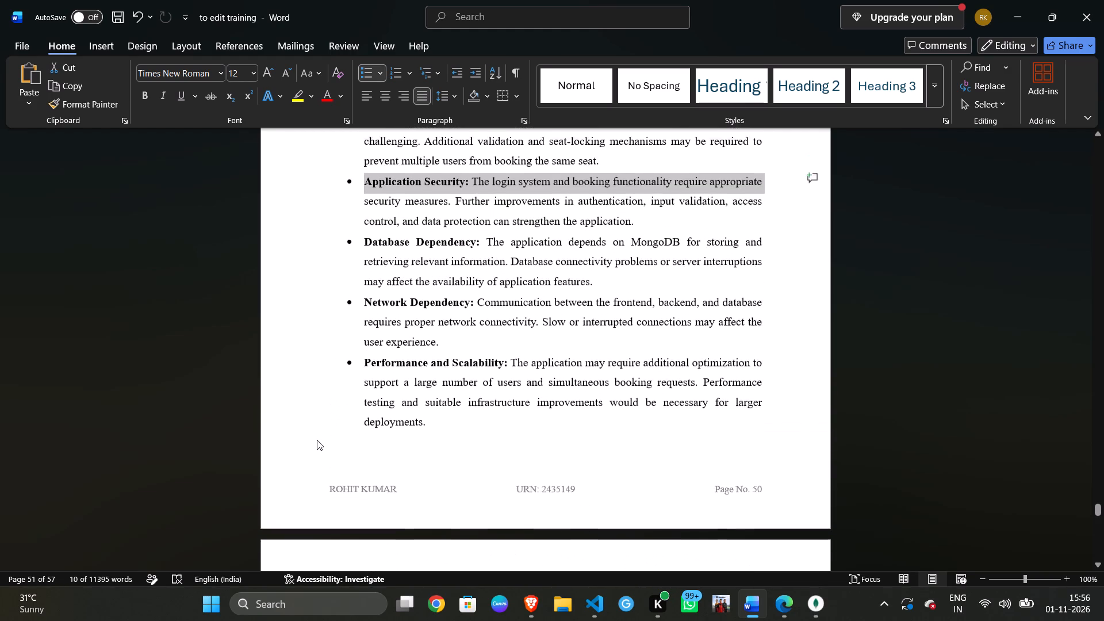
scroll(317, 440, up, 2)
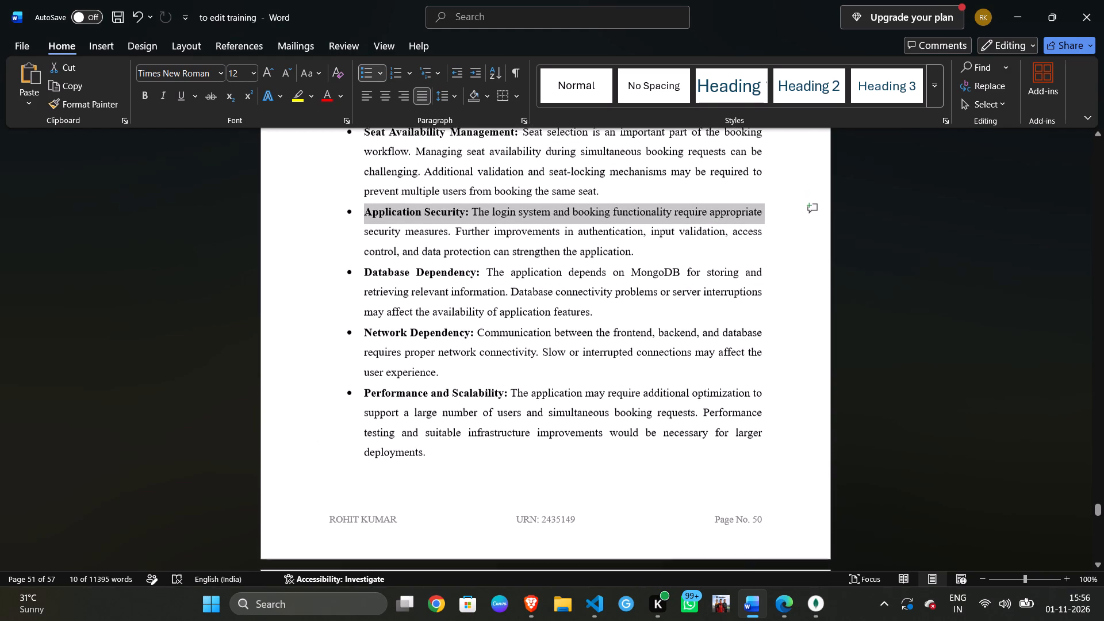
scroll(317, 440, up, 1)
click(506, 278)
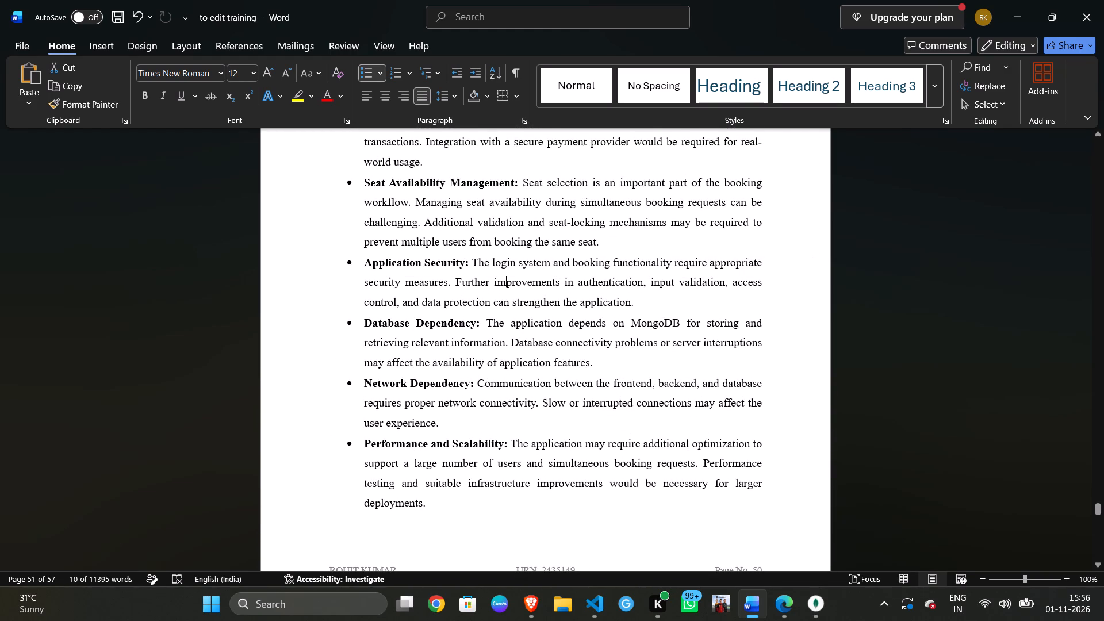
scroll(539, 332, up, 1)
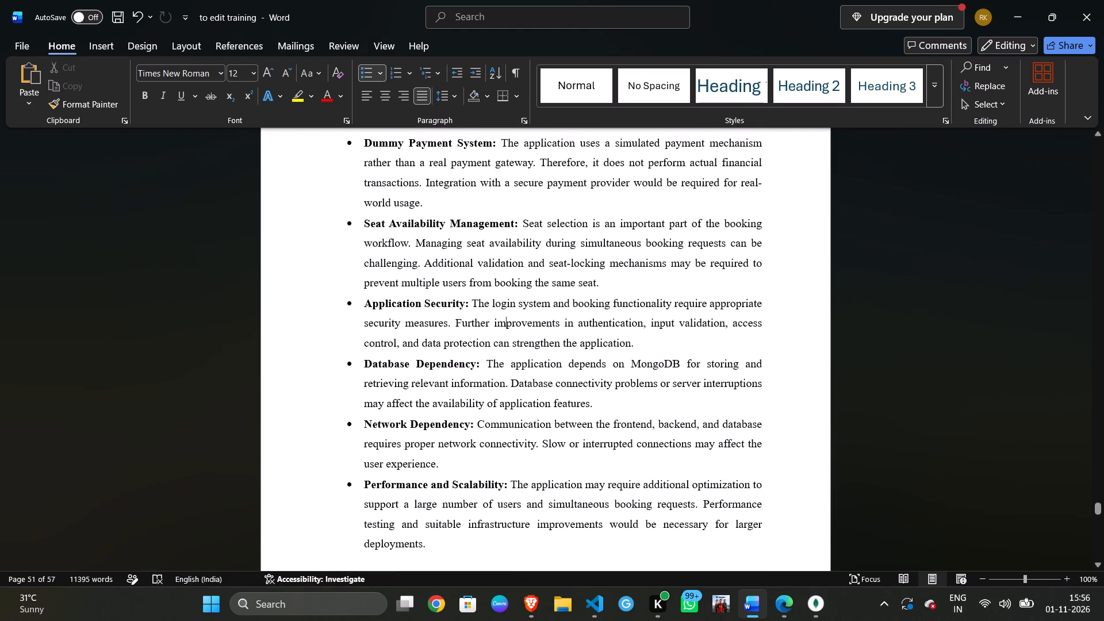
scroll(569, 290, up, 1)
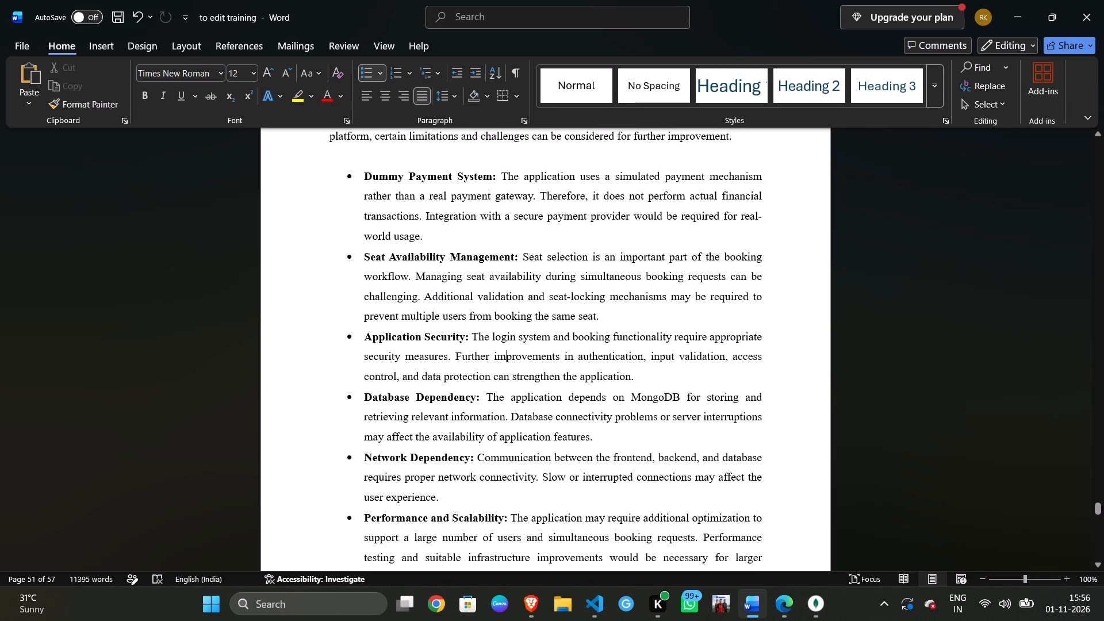
Delete the Performance and Scalability bullet from the section 3.5 limitations list.
scroll(565, 438, down, 1)
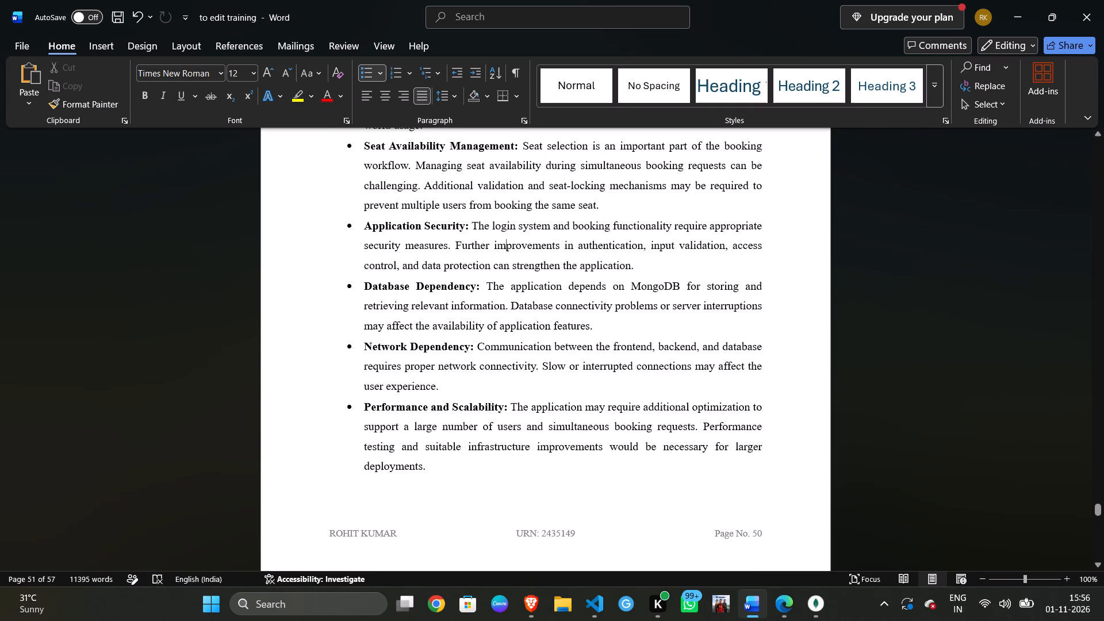
drag(443, 467, 355, 404)
key(BackSpace)
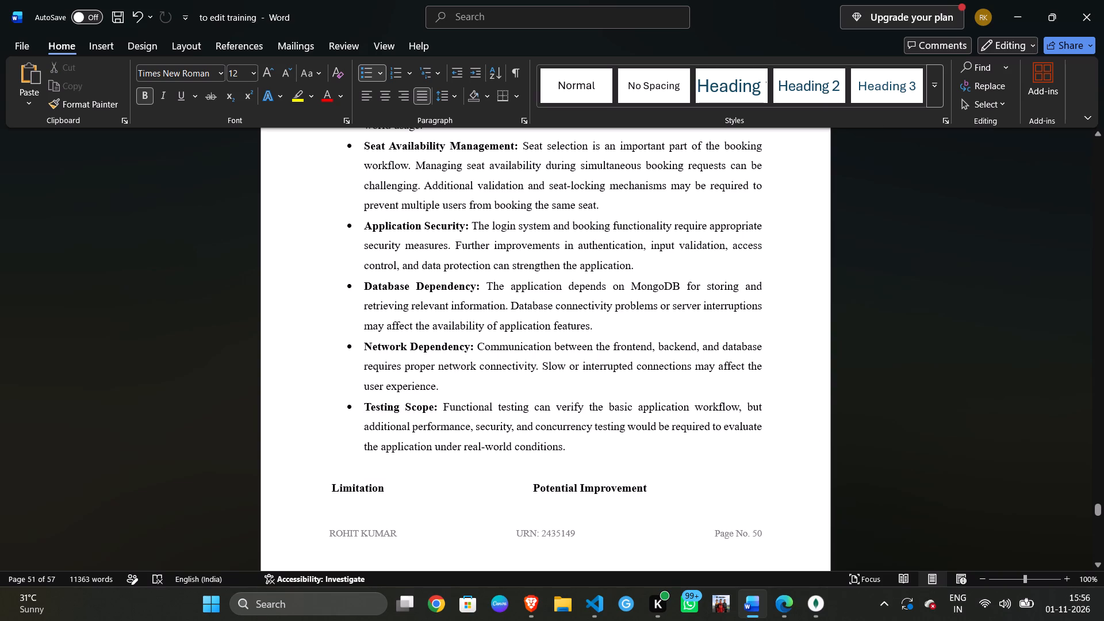
Add an empty line without a bullet after the Testing Scope item, ahead of the Limitation and Potential Improvement table.
click(570, 448)
key(Return)
key(BackSpace)
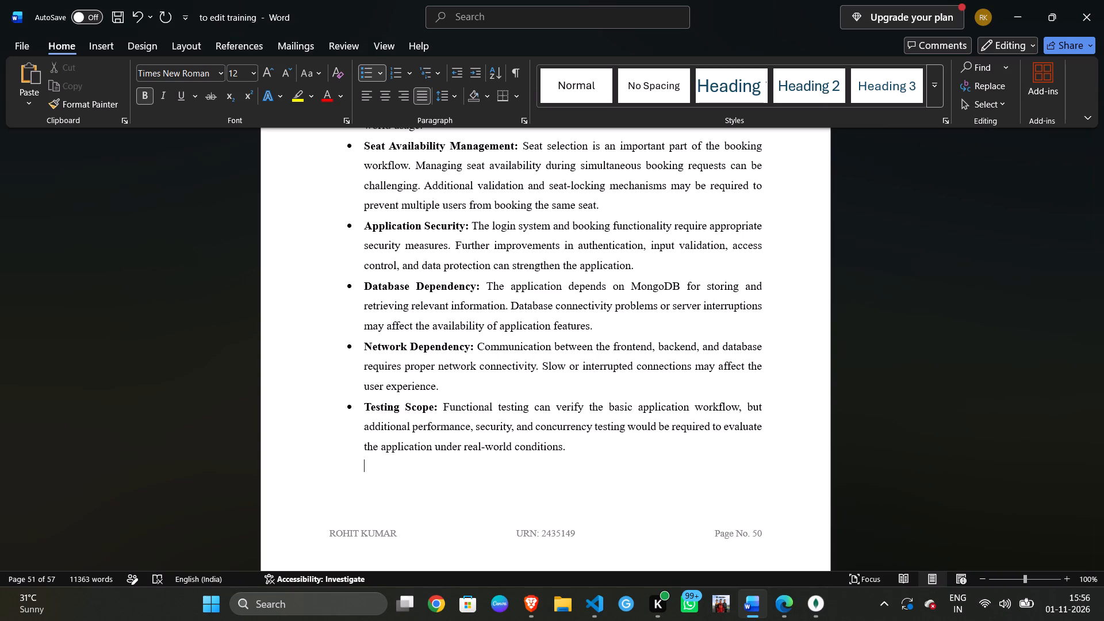
Review Table 3.3 and the following ScriptIQ conclusion and 4.2 Future Scope text for content still needing replacement.
scroll(586, 466, down, 2)
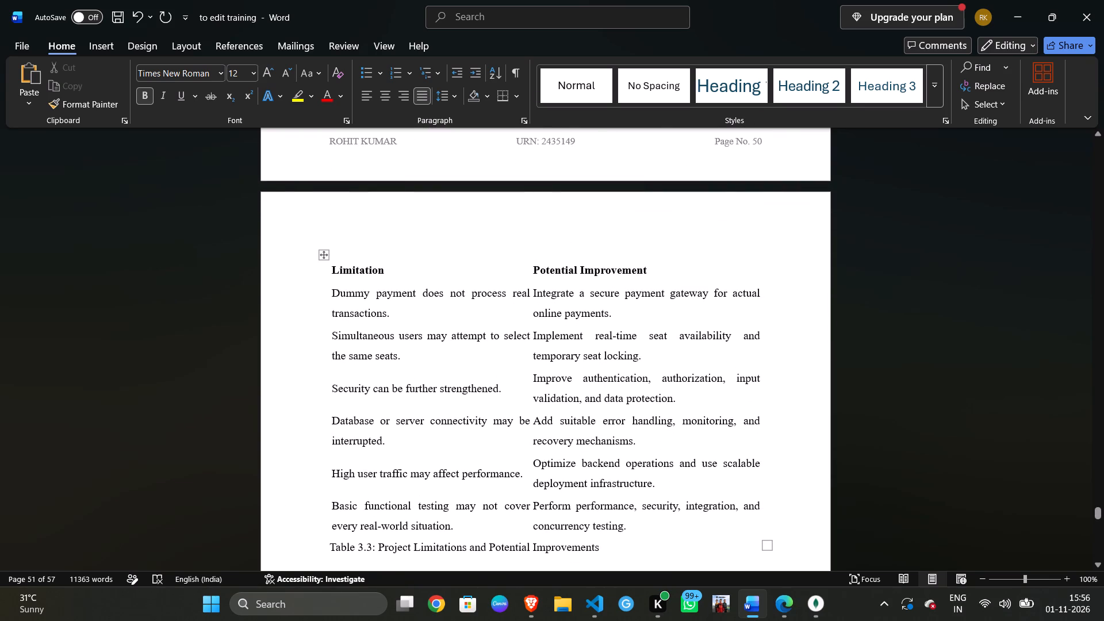
scroll(454, 503, down, 3)
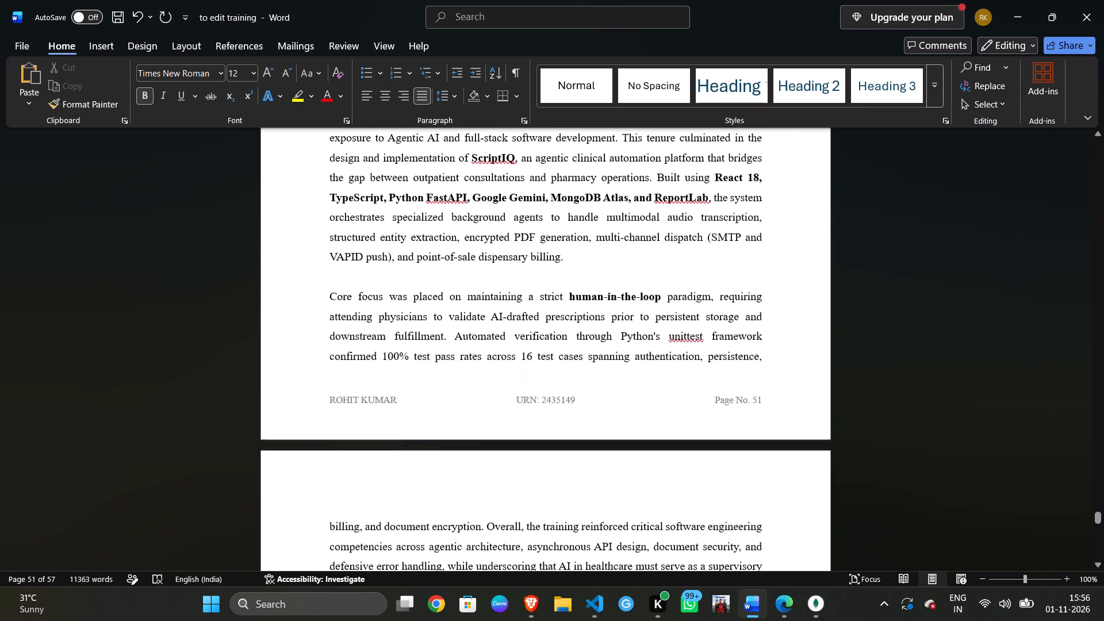
scroll(454, 503, up, 2)
scroll(454, 503, down, 3)
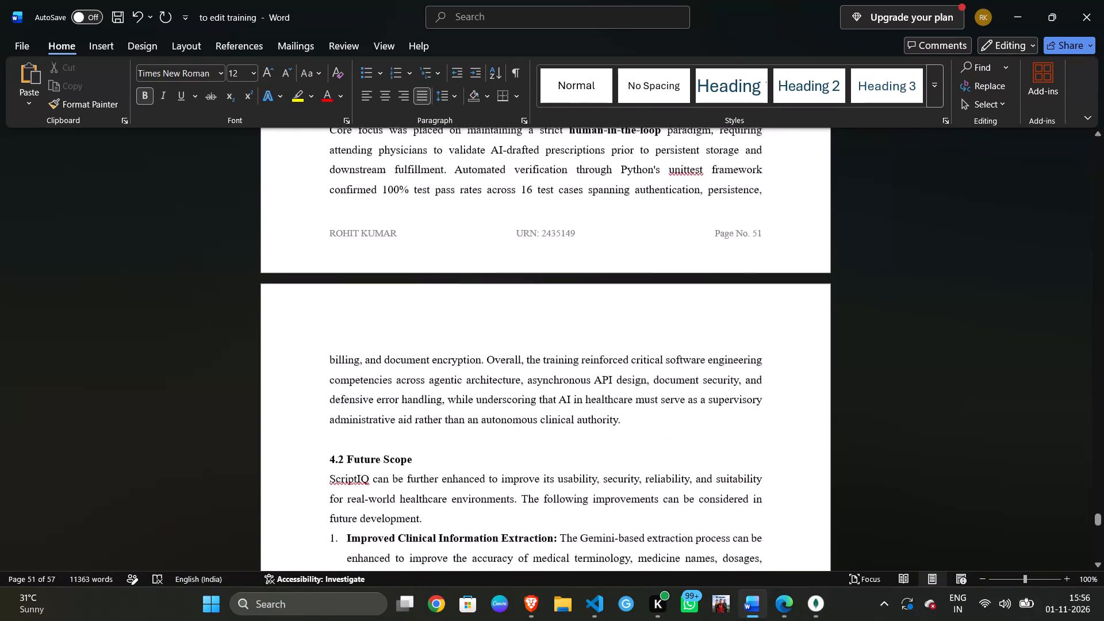
scroll(454, 503, down, 3)
click(1022, 0)
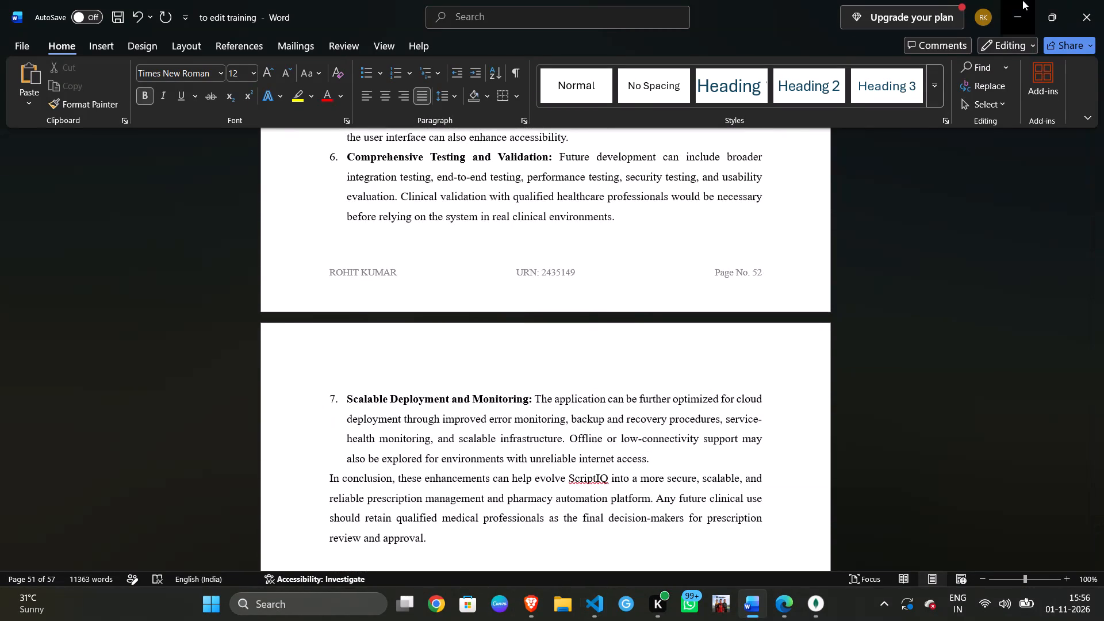